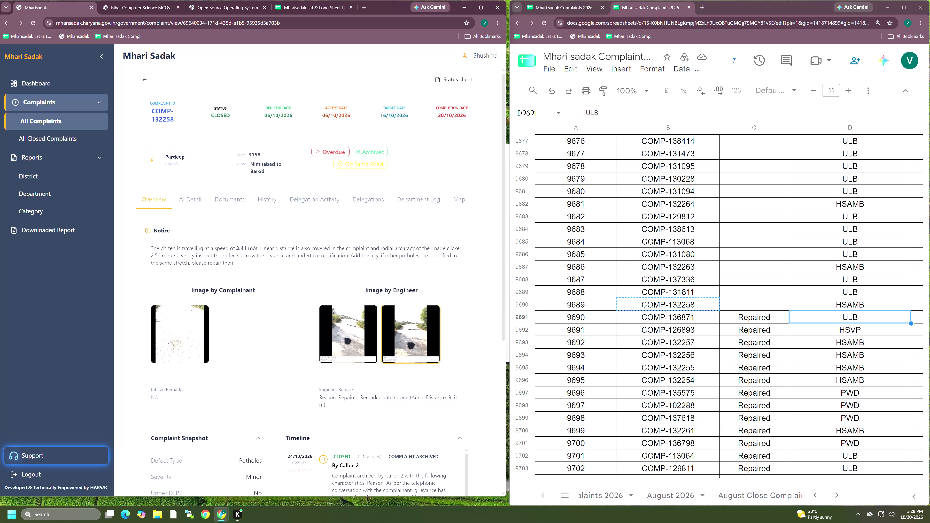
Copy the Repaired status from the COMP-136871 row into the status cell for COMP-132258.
left_click(665, 308)
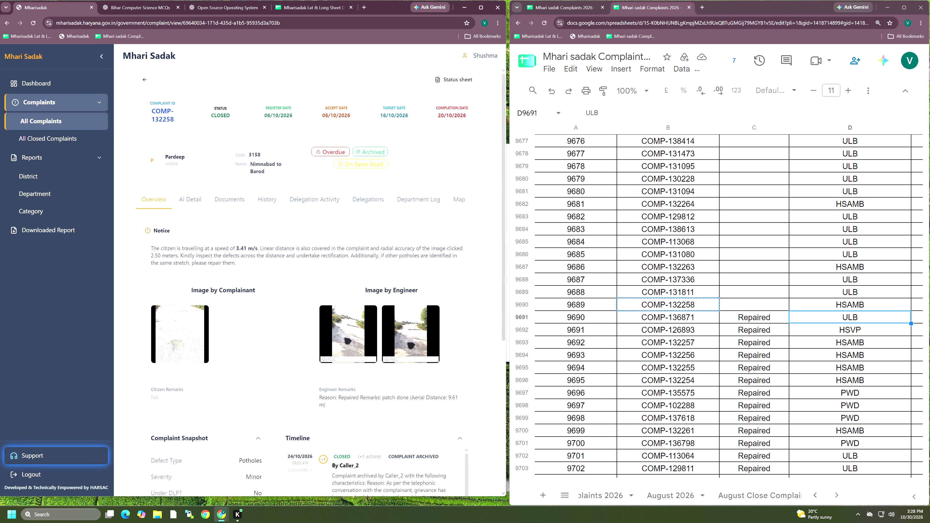
left_click(766, 323)
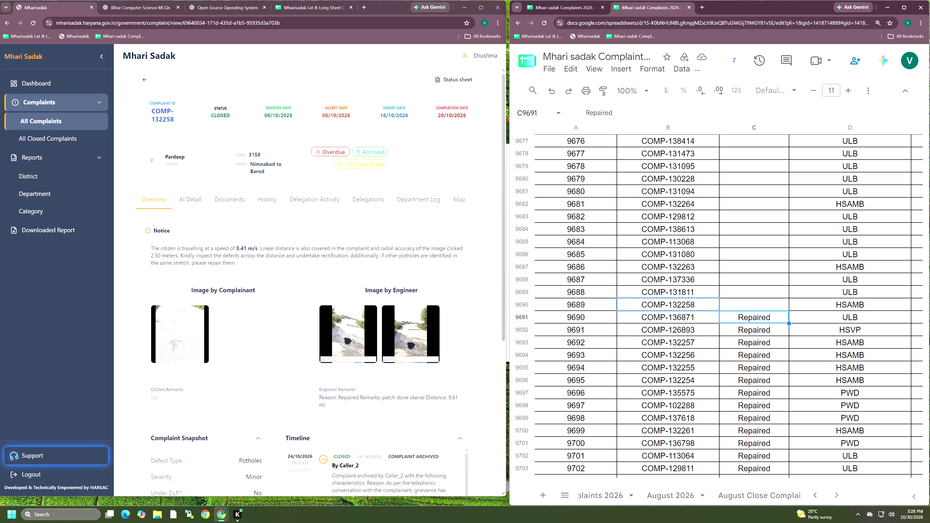
right_click(766, 323)
left_click(774, 120)
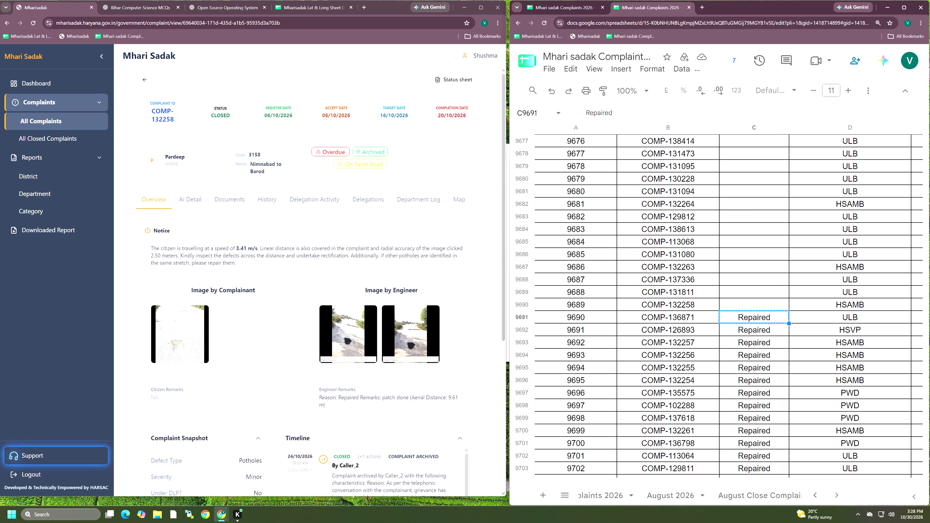
right_click(758, 304)
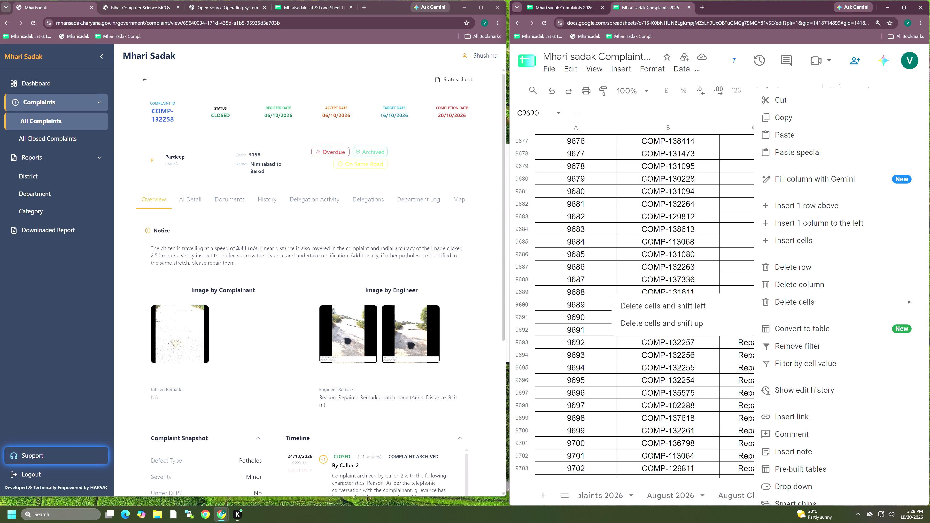
left_click(839, 139)
left_click(680, 292)
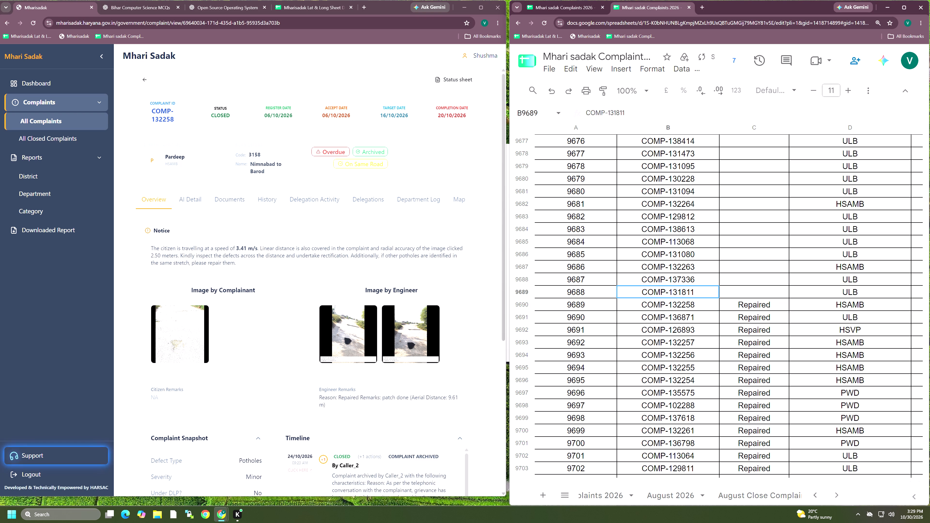
right_click(682, 288)
left_click(728, 115)
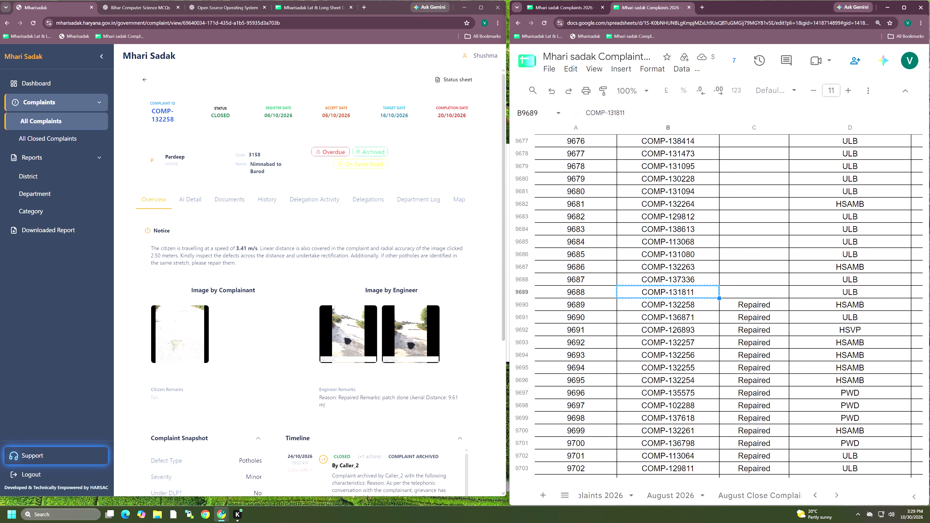
left_click(143, 81)
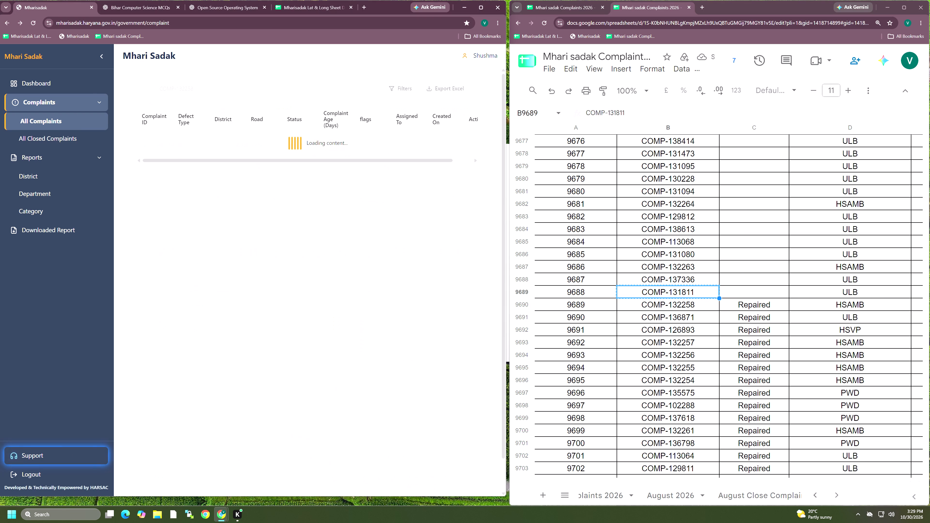
left_click_drag(196, 89, 159, 96)
right_click(201, 89)
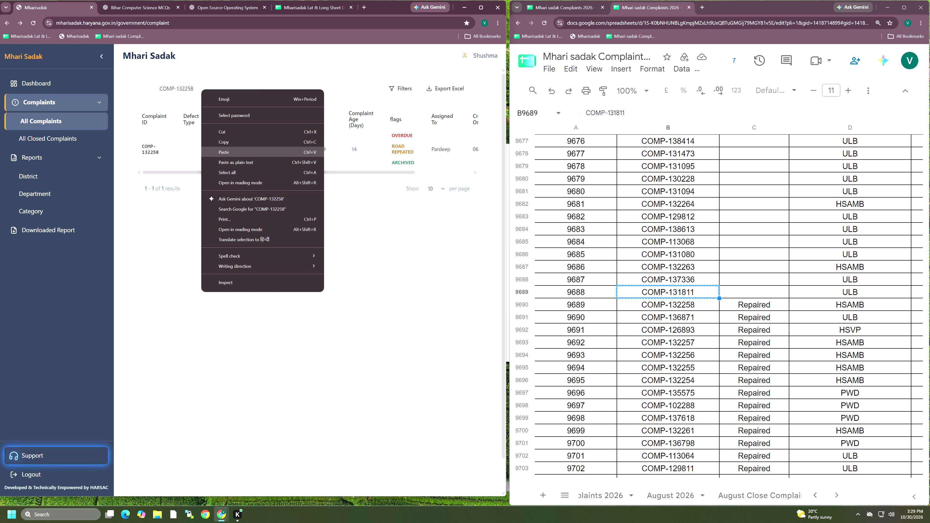
left_click(224, 149)
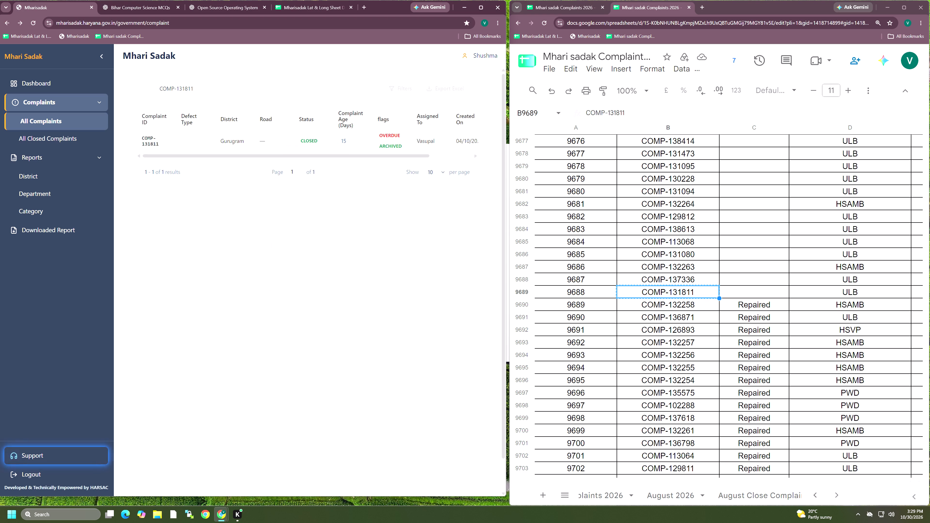
left_click(266, 144)
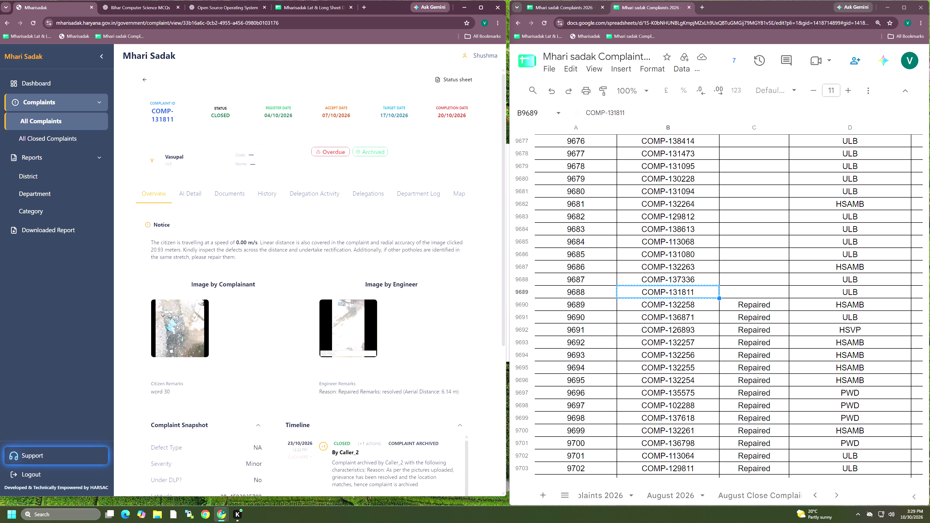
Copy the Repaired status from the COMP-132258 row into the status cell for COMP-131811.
left_click(755, 306)
right_click(755, 306)
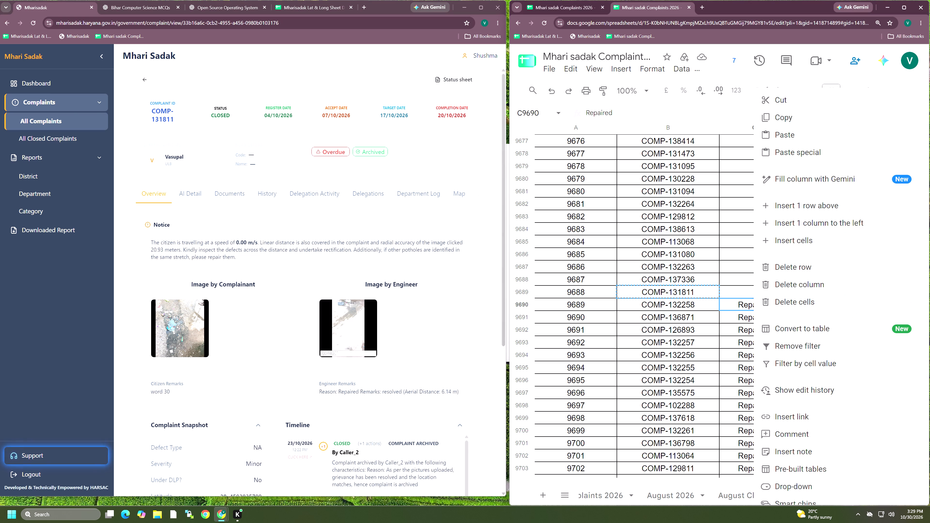
left_click(819, 119)
right_click(743, 293)
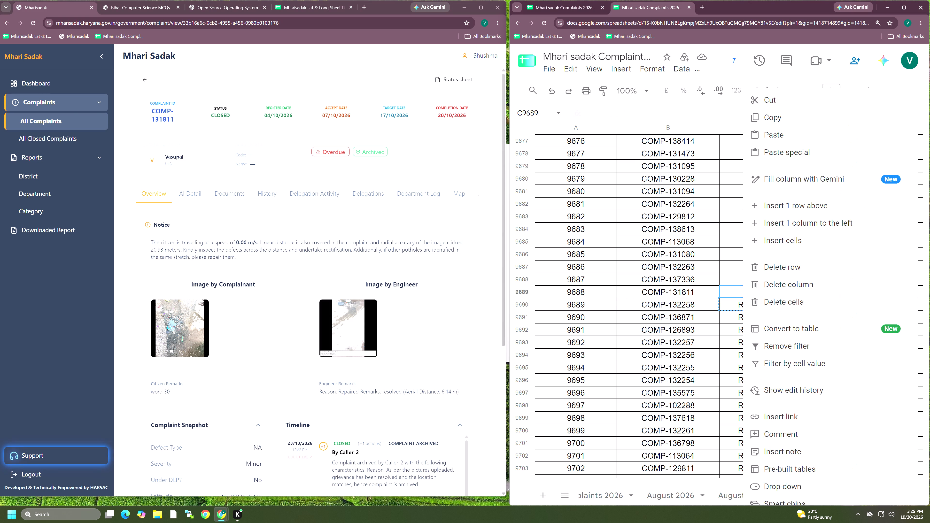
left_click(808, 132)
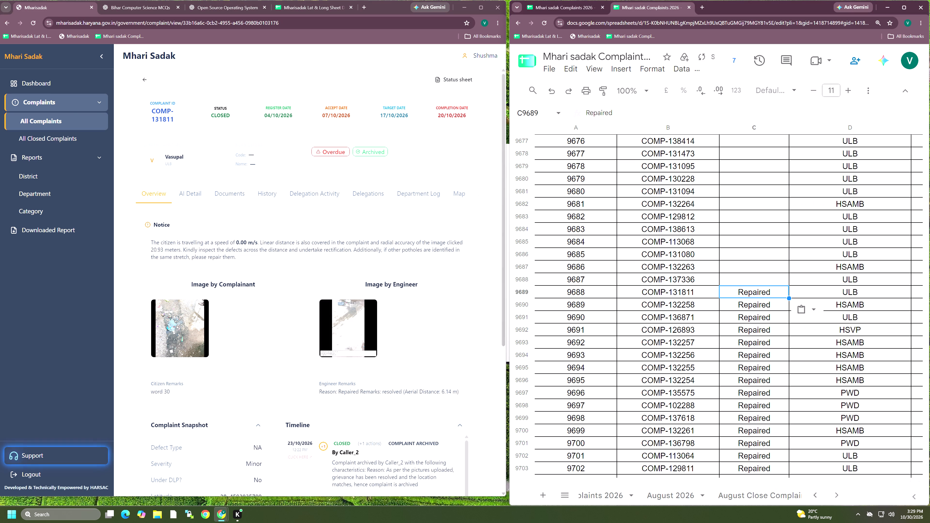
left_click(673, 277)
right_click(673, 277)
left_click(729, 122)
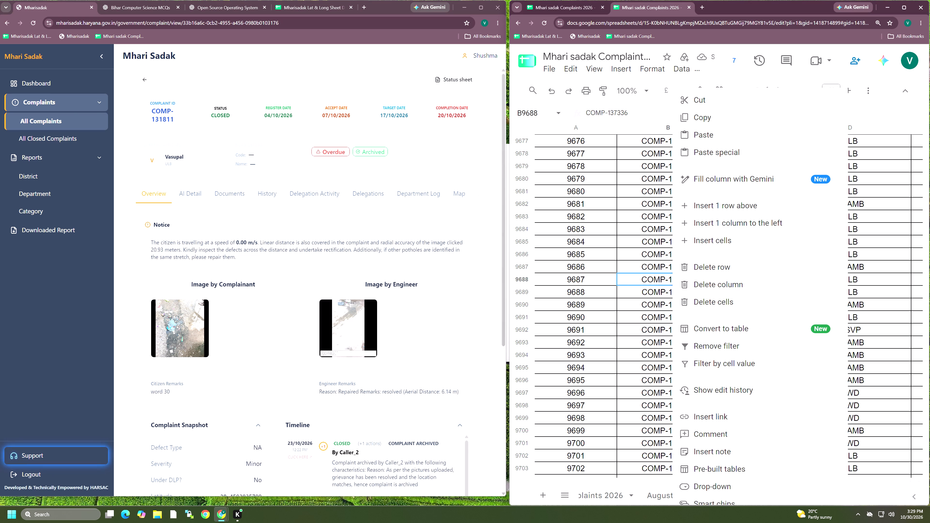
left_click(145, 78)
left_click_drag(201, 92, 170, 95)
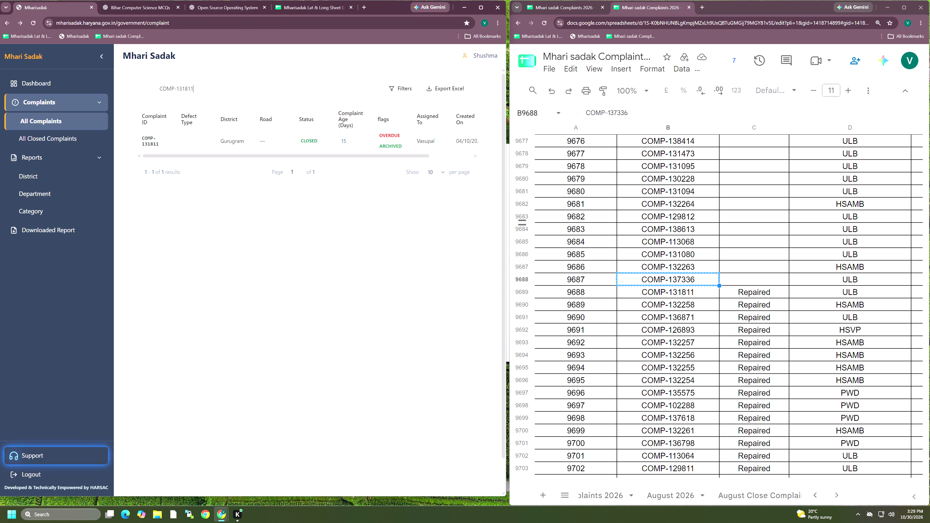
left_click_drag(170, 95, 142, 99)
right_click(210, 91)
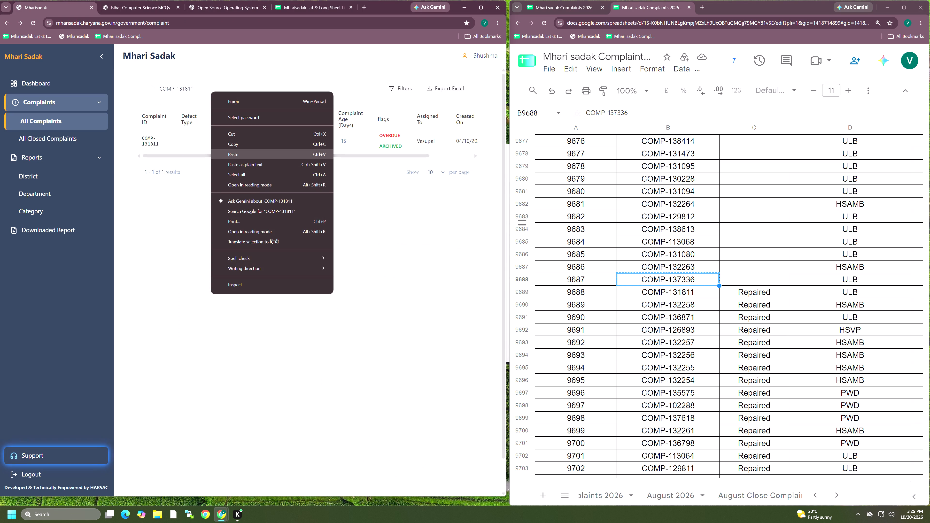
left_click(246, 155)
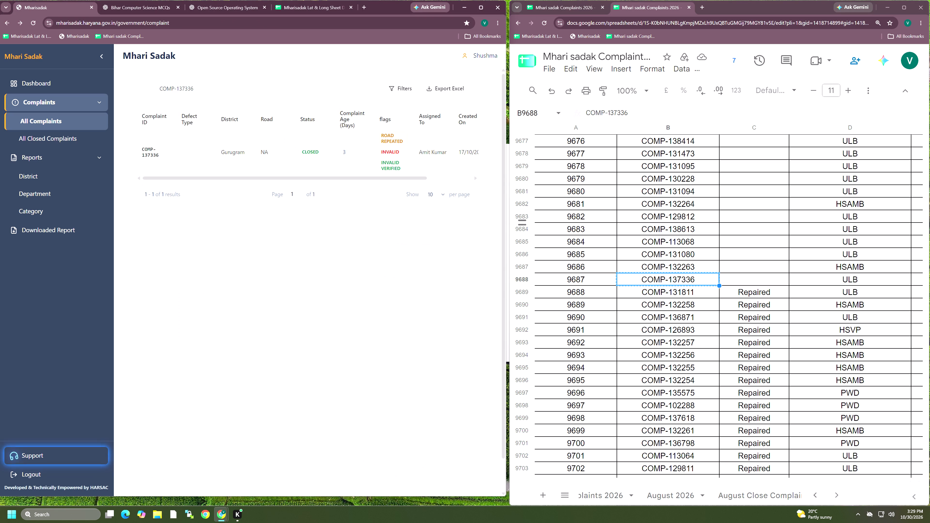
left_click(295, 167)
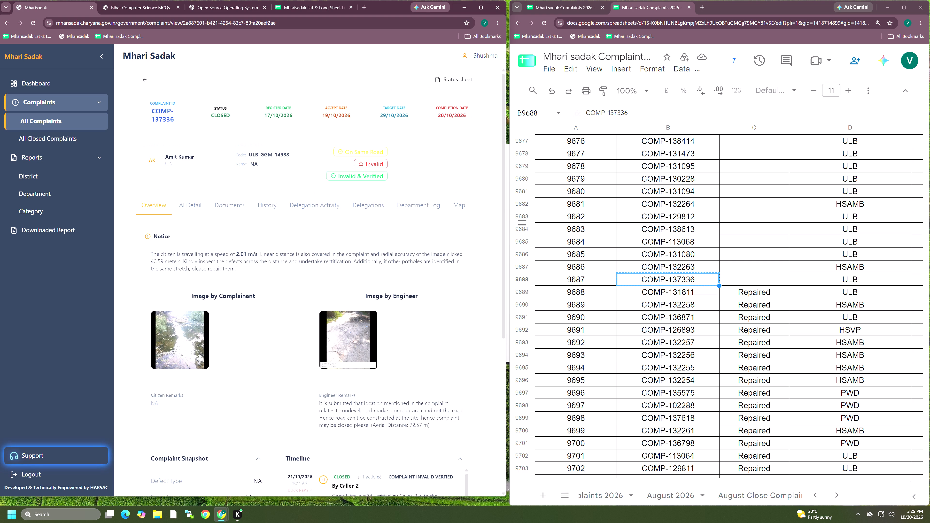
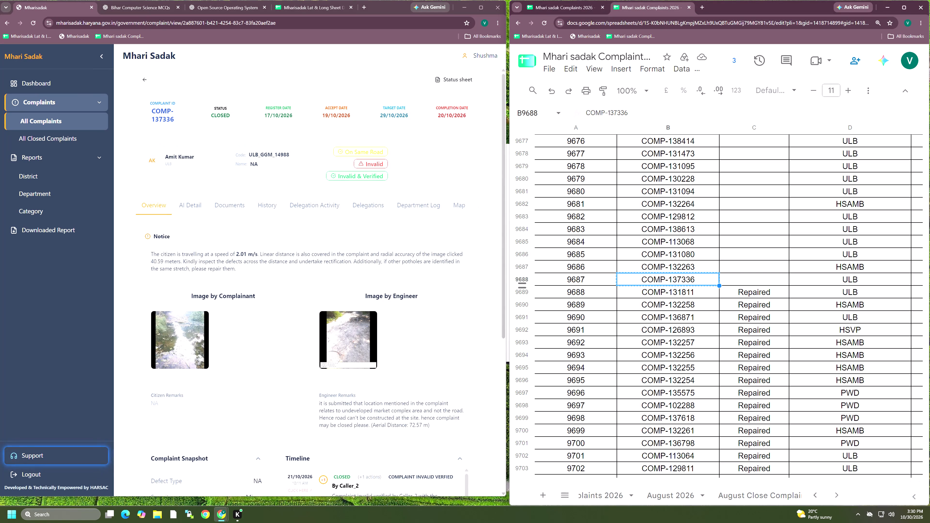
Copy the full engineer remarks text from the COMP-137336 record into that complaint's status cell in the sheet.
left_click_drag(320, 403, 338, 413)
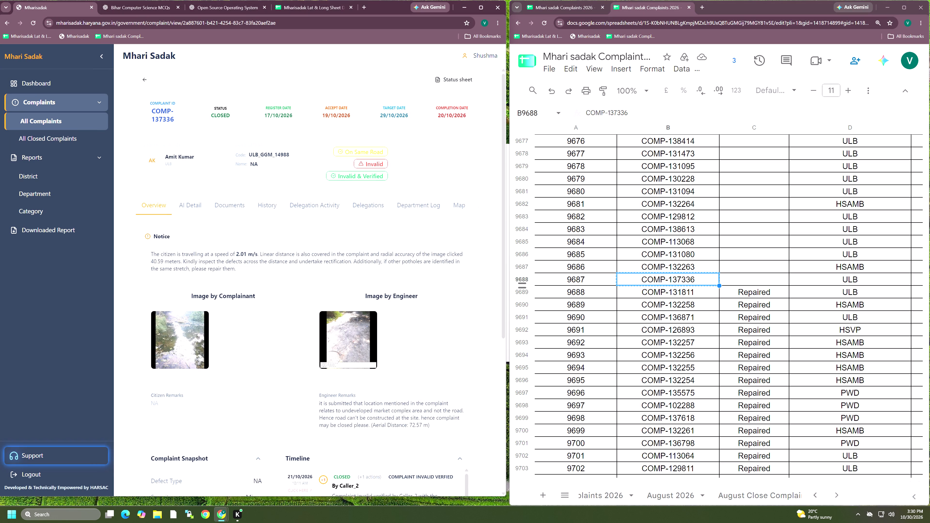
left_click_drag(338, 413, 442, 431)
key("ctrl+c")
left_click(760, 281)
key("ctrl+v")
left_click(680, 268)
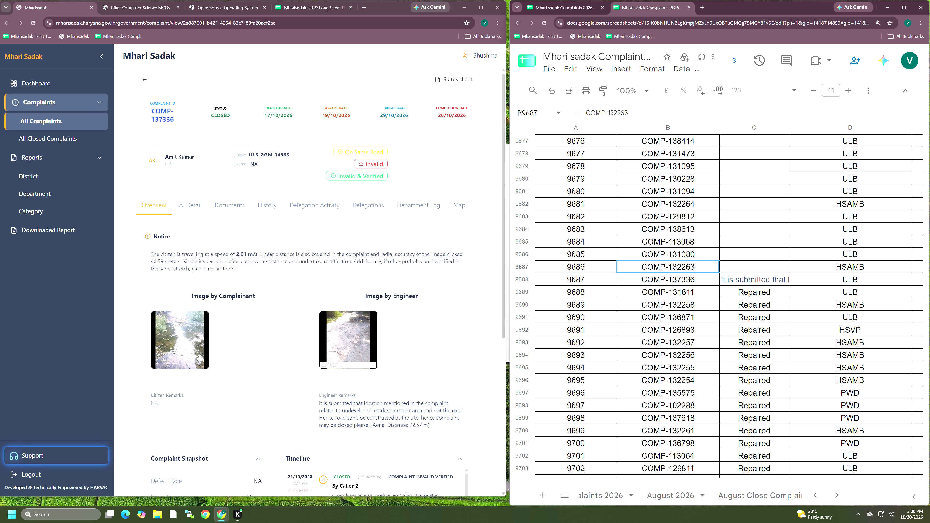
key("ctrl+c")
left_click(145, 83)
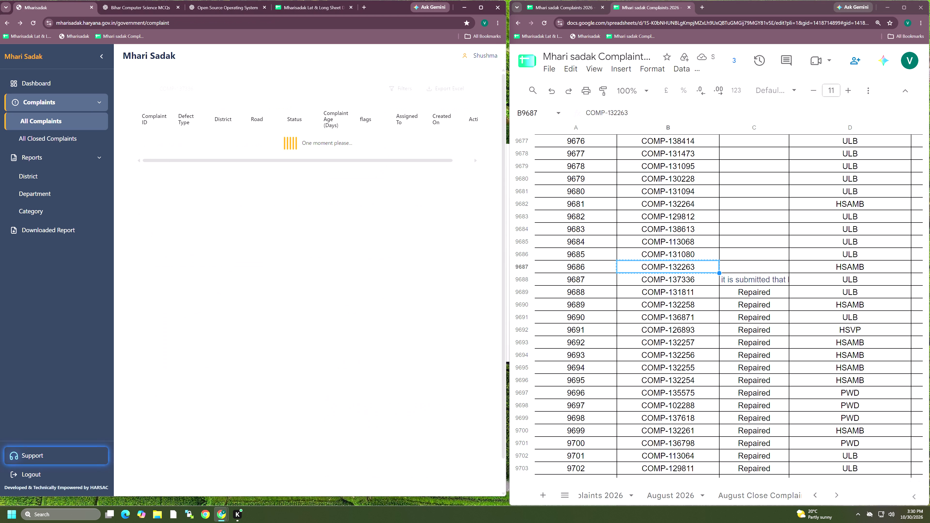
left_click_drag(198, 91, 108, 109)
key("ctrl+v")
left_click(220, 150)
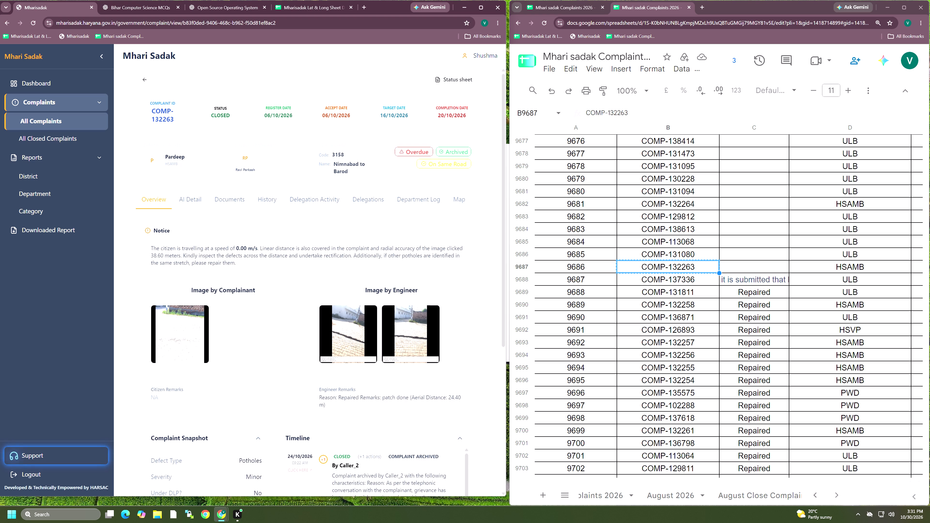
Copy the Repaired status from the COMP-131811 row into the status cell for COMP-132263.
left_click(745, 293)
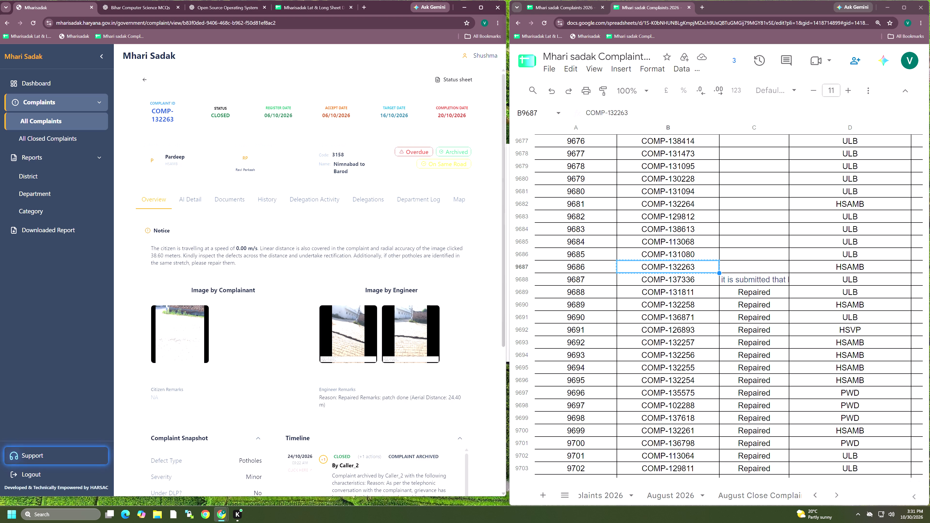
key("ctrl+c")
left_click(732, 270)
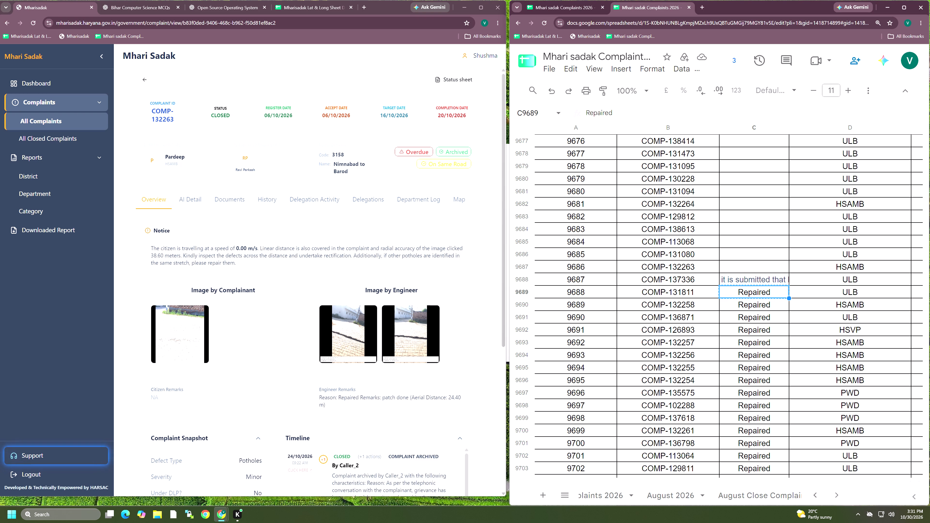
key("ctrl+v")
left_click(683, 252)
key("ctrl+c")
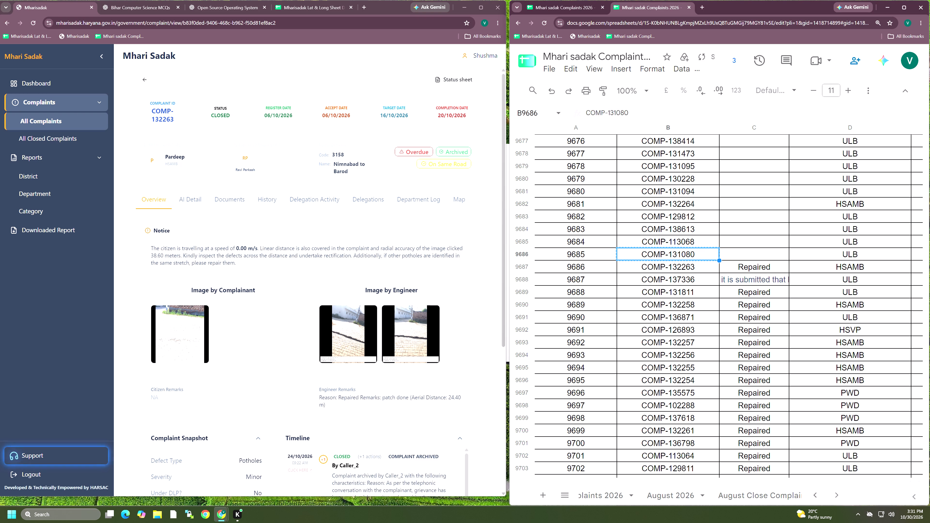
left_click(144, 80)
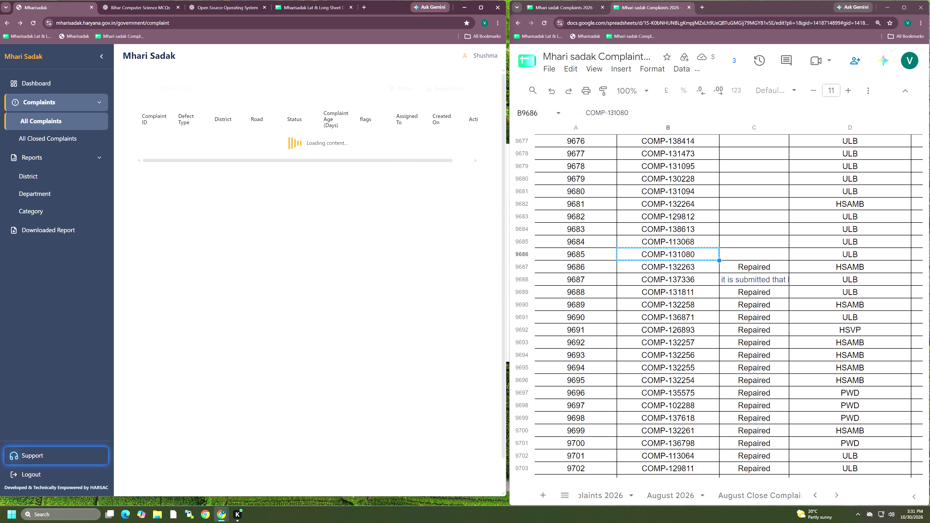
left_click_drag(201, 92, 121, 119)
key("ctrl+v")
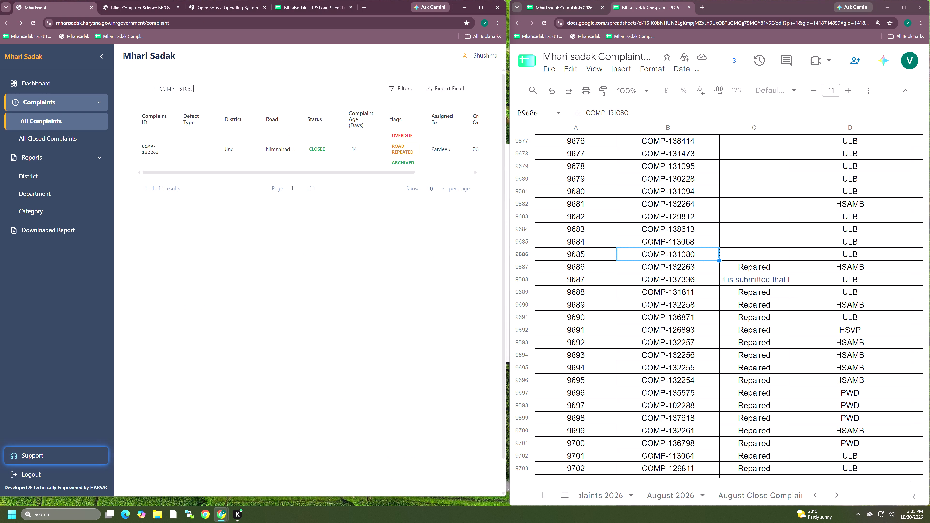
left_click(258, 142)
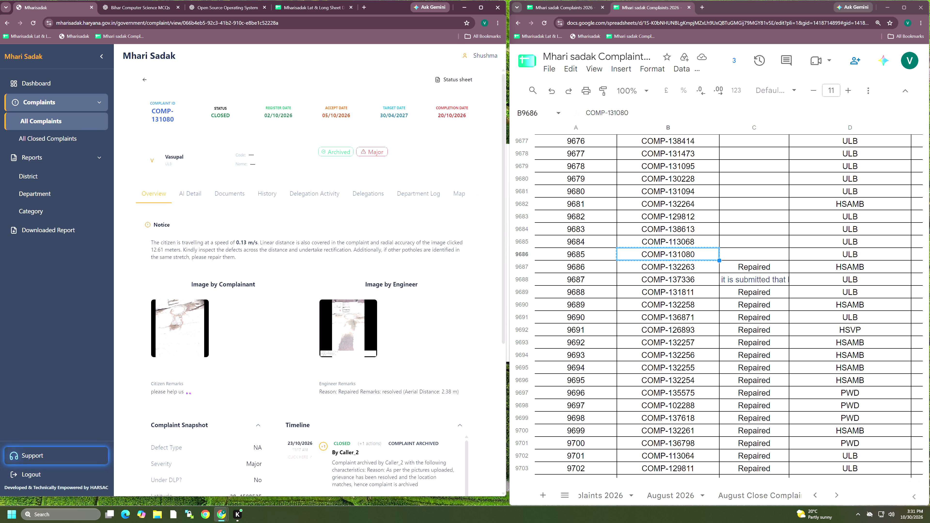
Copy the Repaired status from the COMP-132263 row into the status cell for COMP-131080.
left_click(741, 268)
key("ctrl+c")
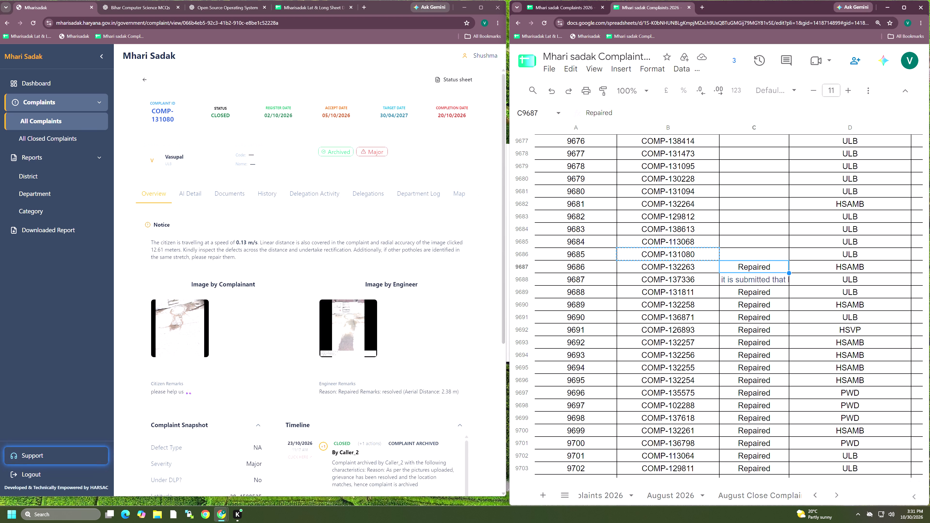
left_click(748, 254)
key("ctrl+v")
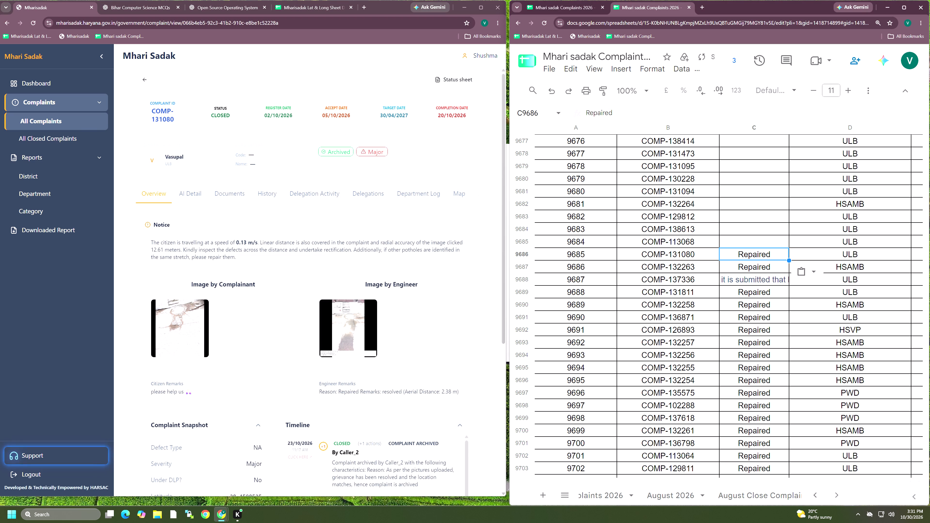
left_click(674, 243)
key("ctrl+c")
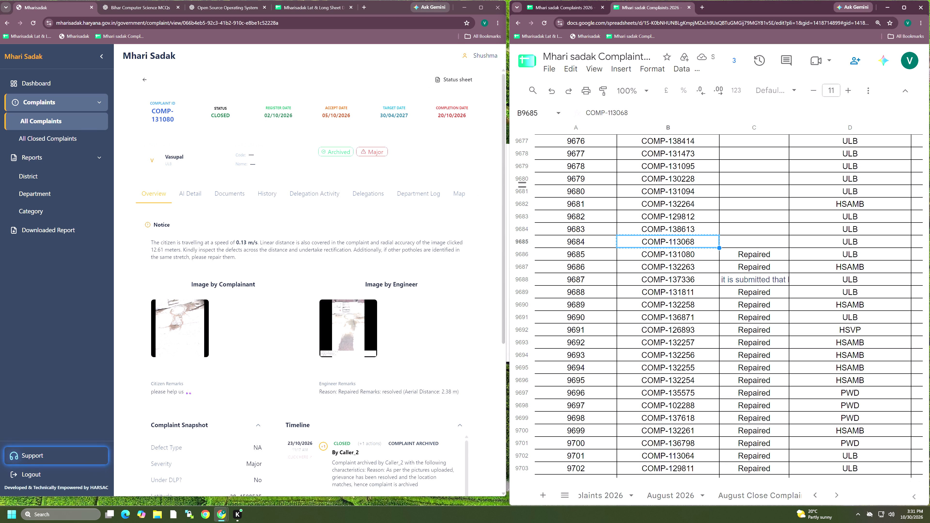
left_click(145, 79)
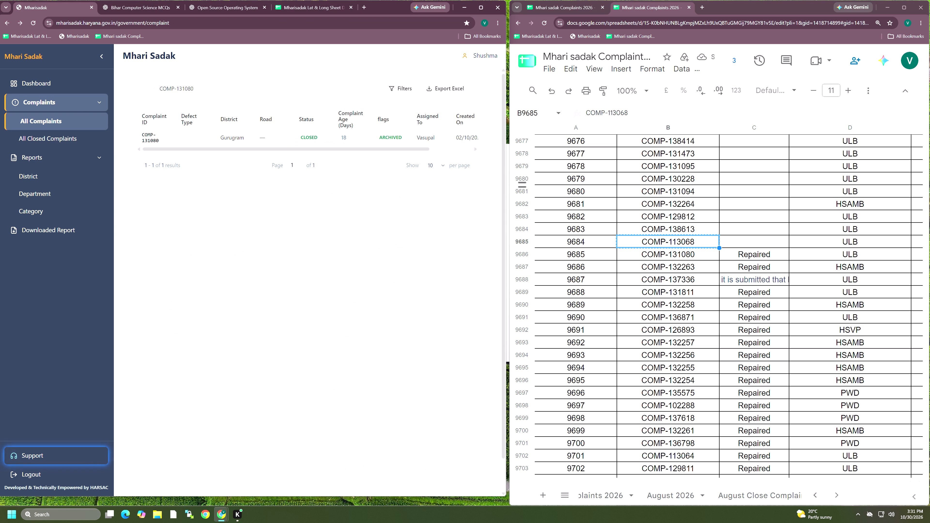
left_click_drag(194, 88, 134, 99)
key("ctrl+v")
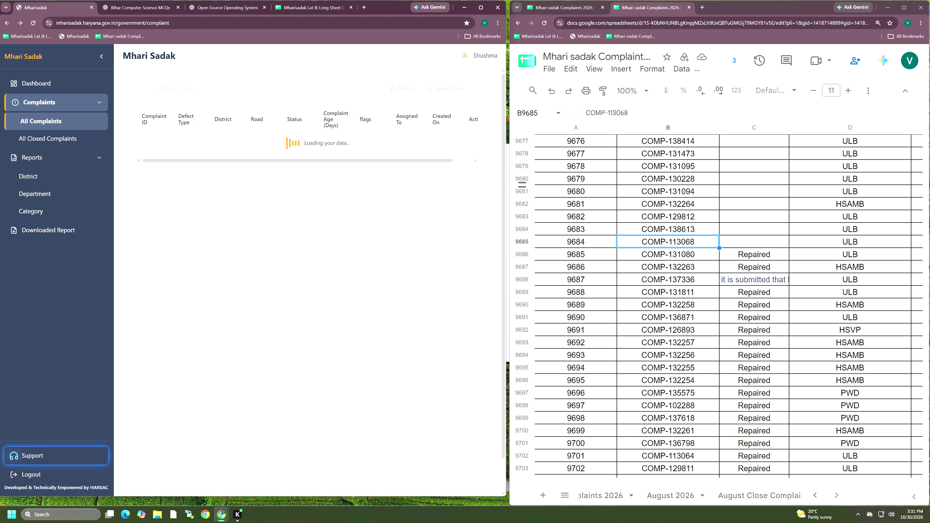
left_click(234, 142)
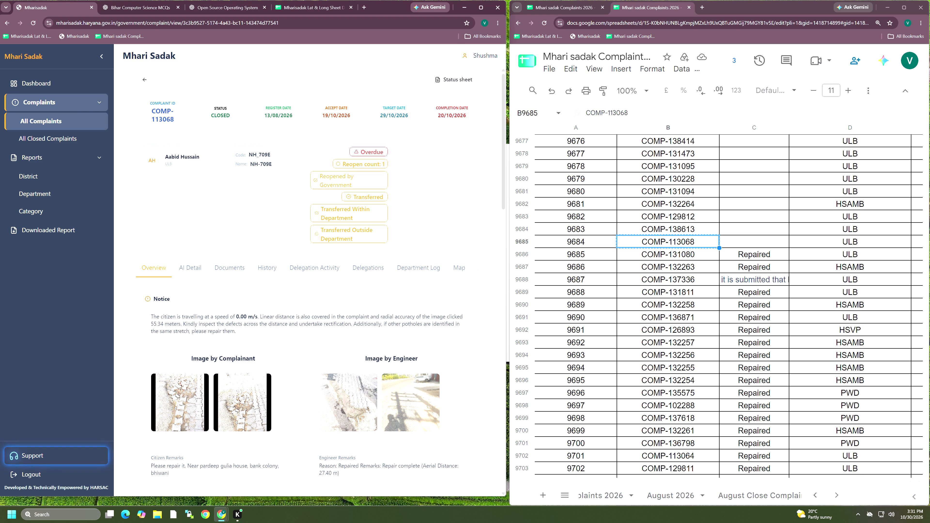
Copy the Repaired status from the COMP-131080 row into the status cell for COMP-113068.
left_click(762, 253)
key("ctrl+c")
left_click(746, 240)
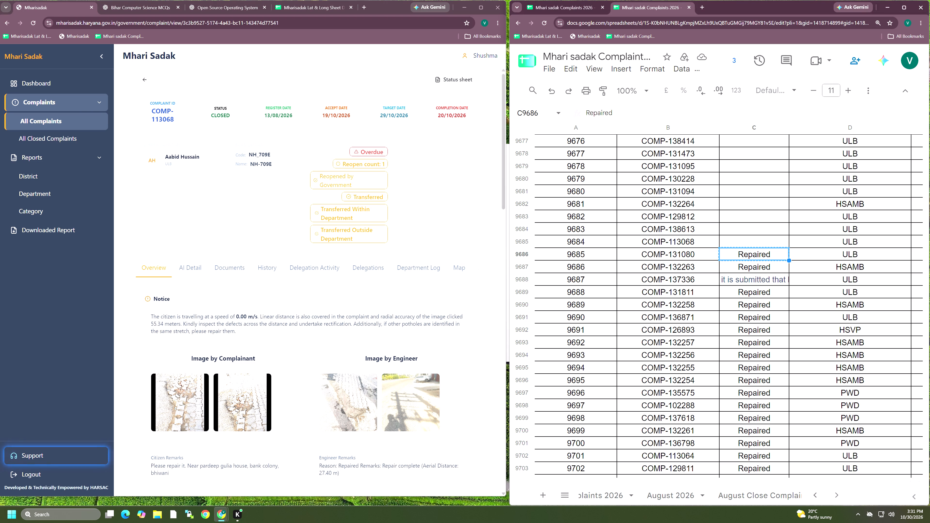
key("ctrl+v")
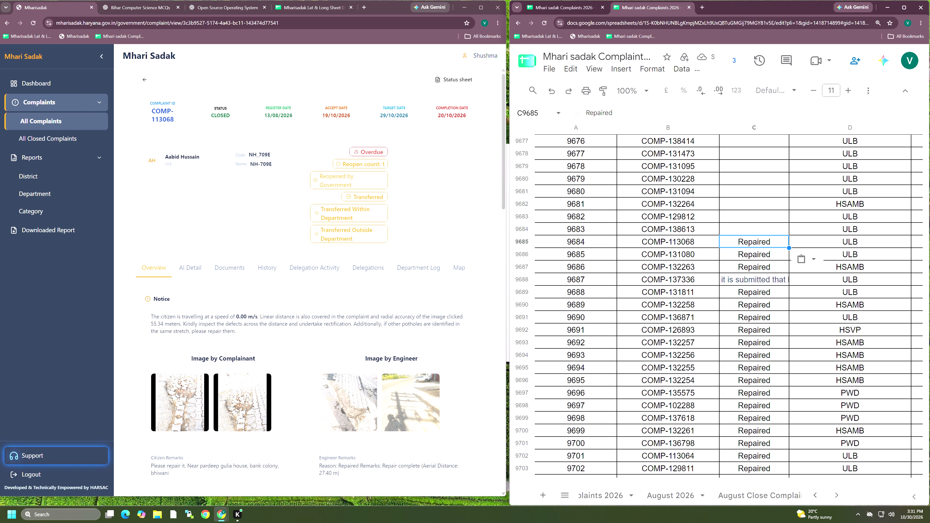
left_click(667, 228)
key("ctrl+c")
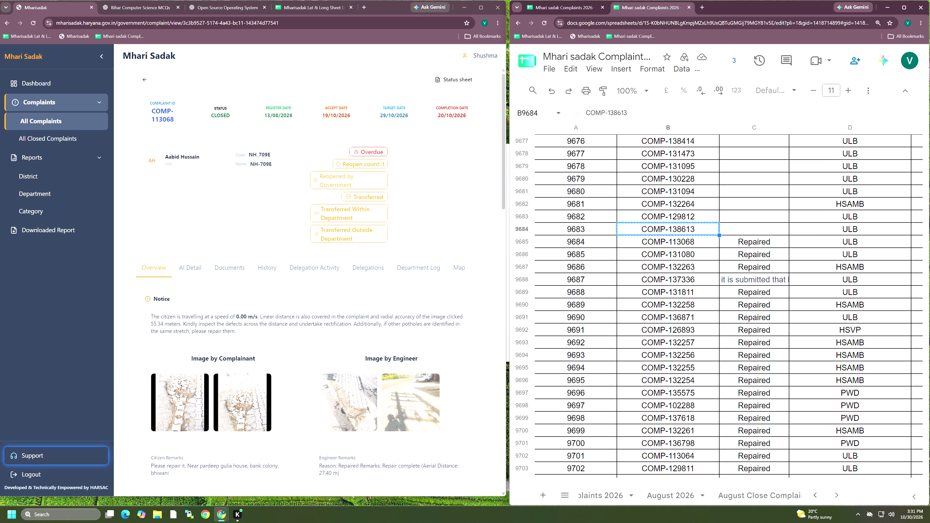
left_click(141, 79)
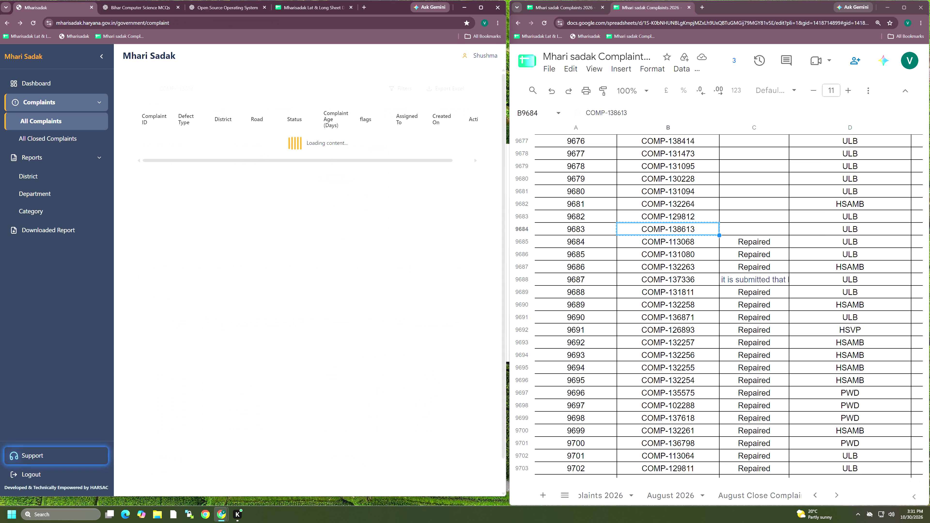
left_click_drag(198, 88, 135, 111)
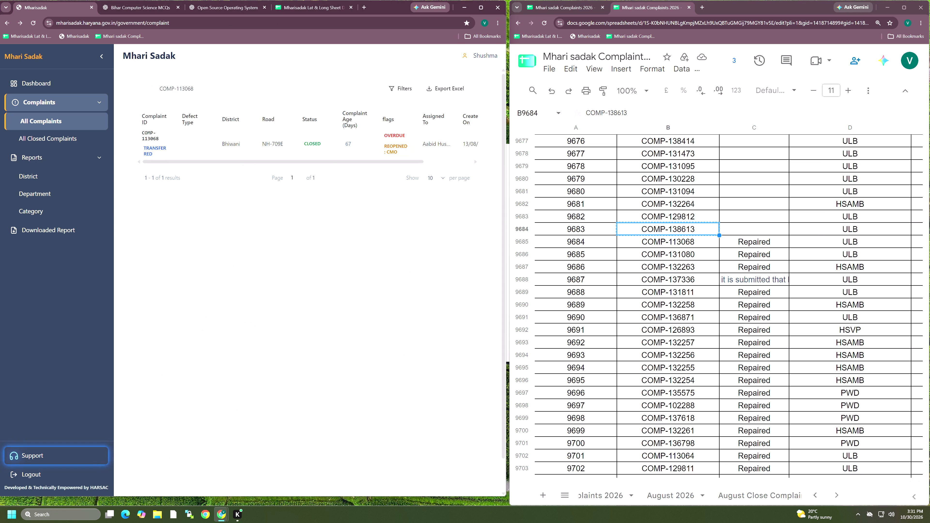
left_click_drag(135, 111, 132, 112)
key("ctrl+v")
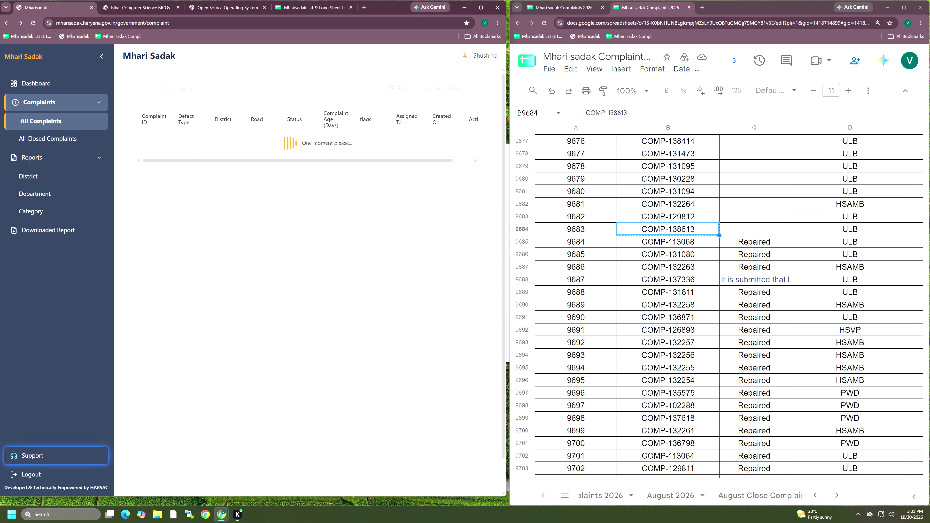
left_click(278, 142)
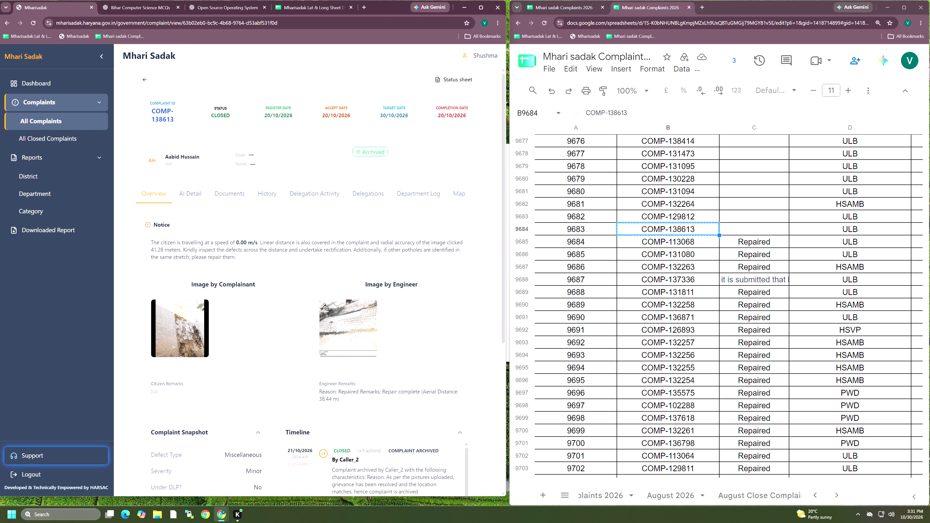
Copy the Repaired status from the COMP-113068 row into the status cell for COMP-138613.
left_click(731, 242)
key("ctrl+c")
left_click(729, 232)
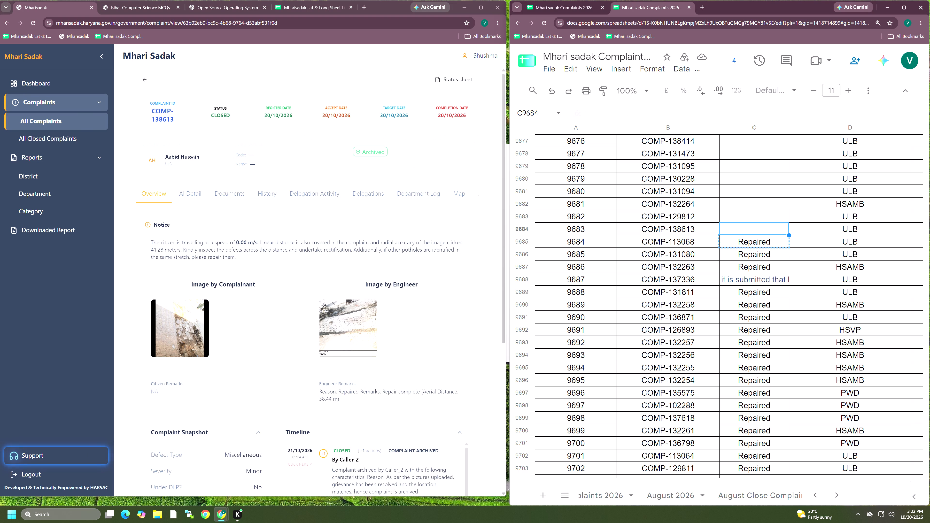
key("ctrl+v")
left_click(689, 217)
key("ctrl+c")
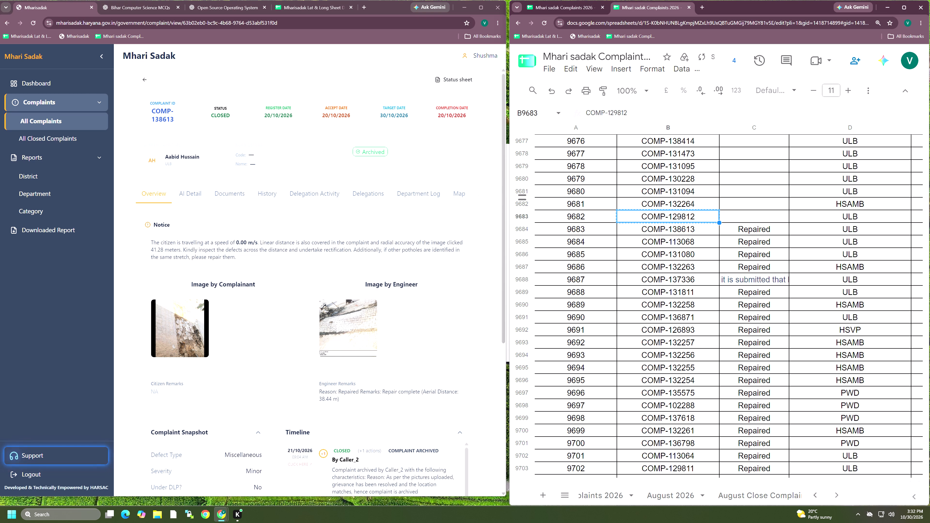
left_click(143, 79)
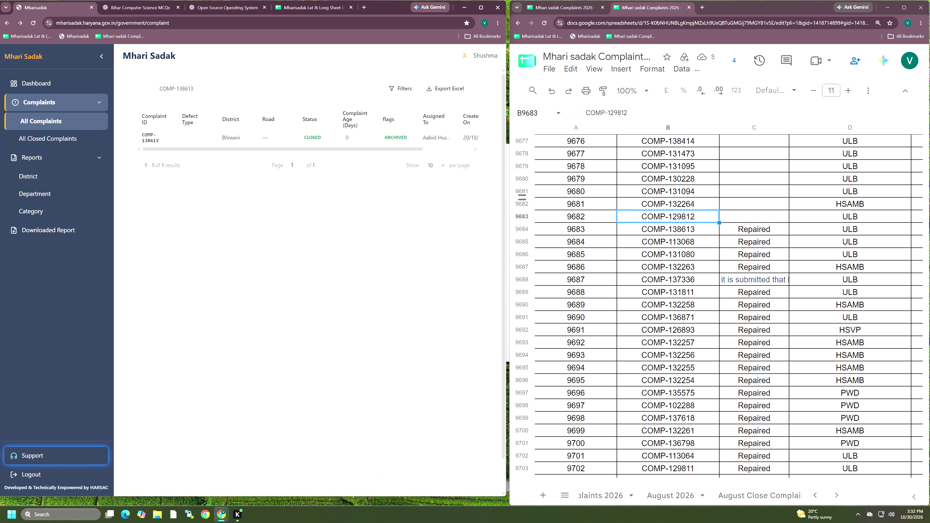
left_click_drag(198, 87, 115, 111)
key("ctrl+v")
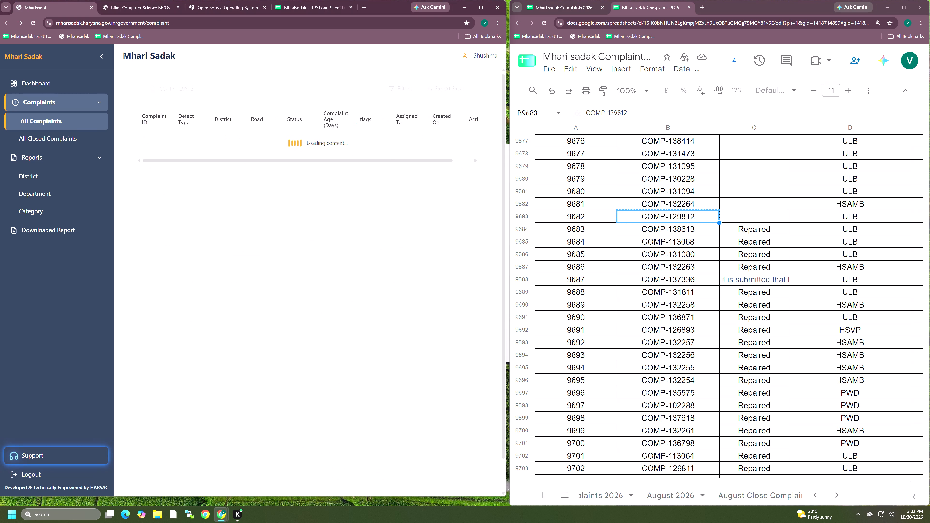
scroll(756, 267, "up", 2)
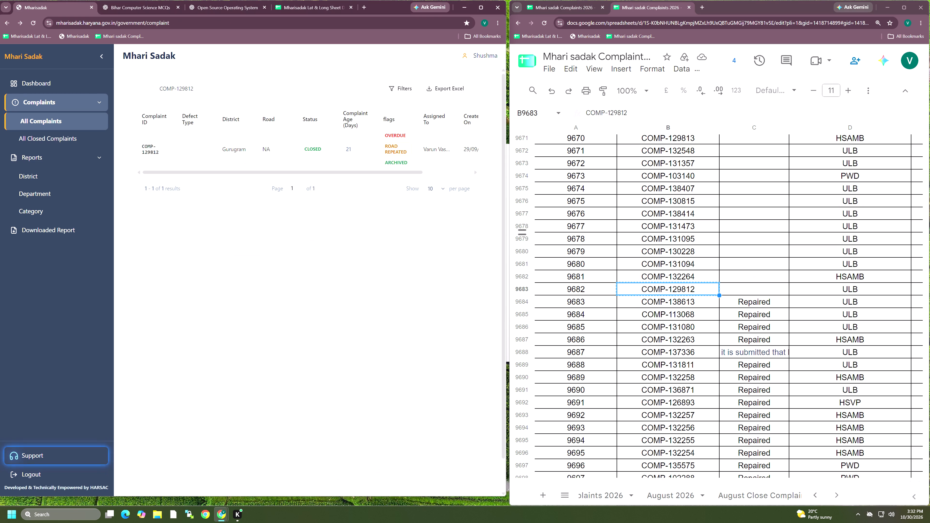
left_click(293, 158)
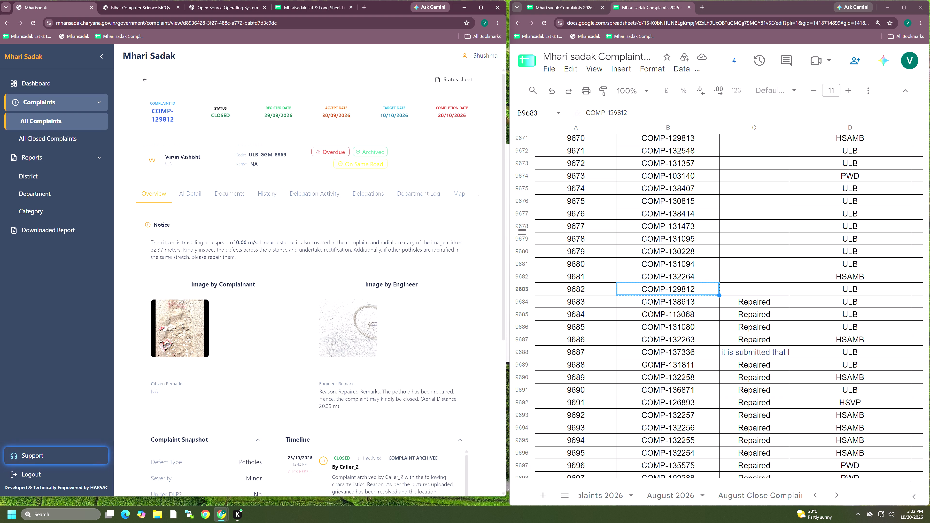
left_click(171, 325)
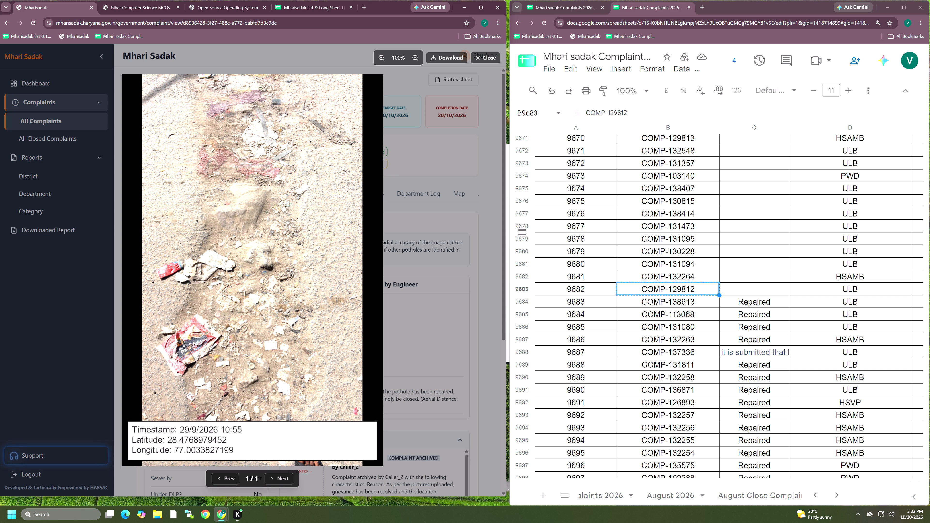
left_click(464, 149)
View the engineer's image enlarged in the COMP-129812 record, then close the image viewer.
left_click(335, 335)
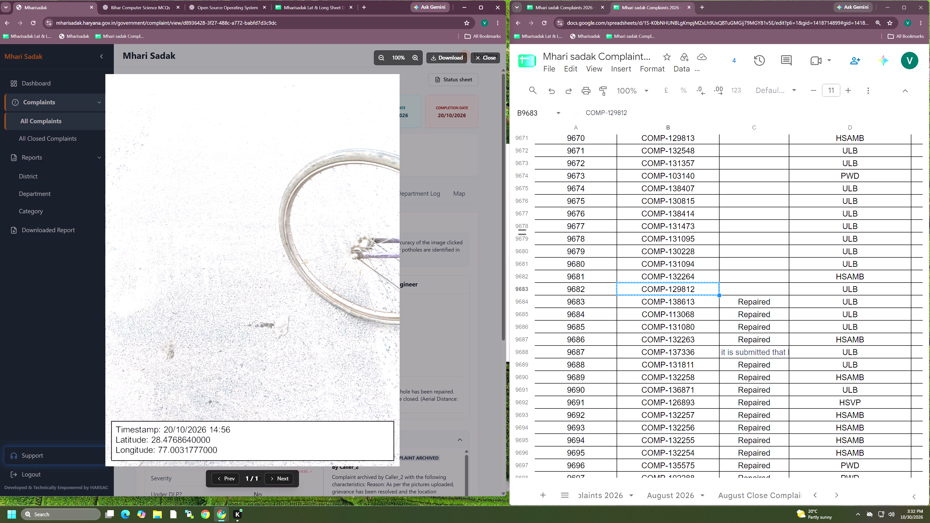
left_click(461, 292)
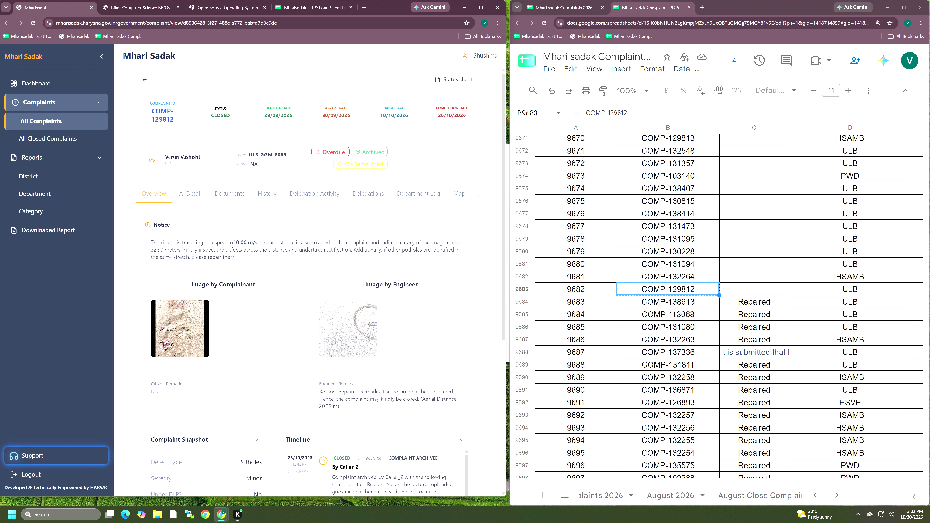
Copy the Repaired status from the COMP-138613 row into the status cell for COMP-129812.
left_click(752, 301)
right_click_drag(748, 301, 745, 302)
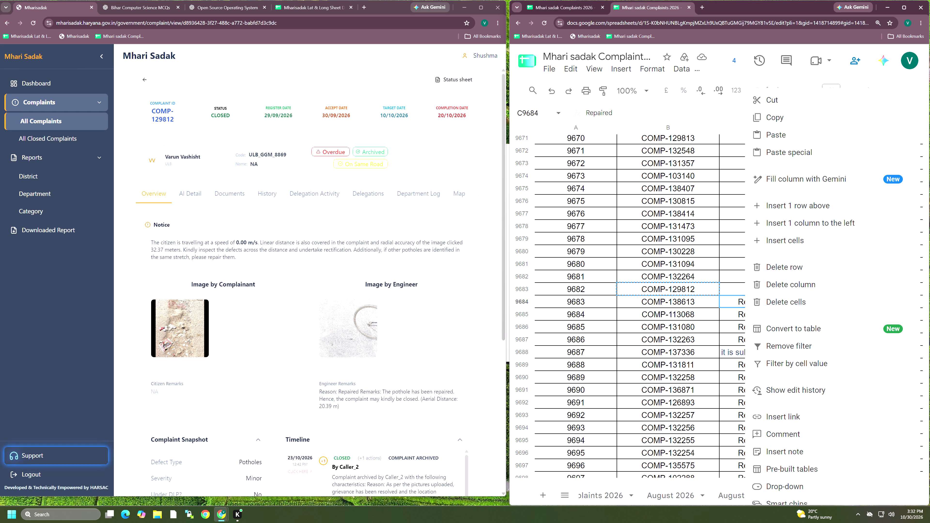
left_click(793, 124)
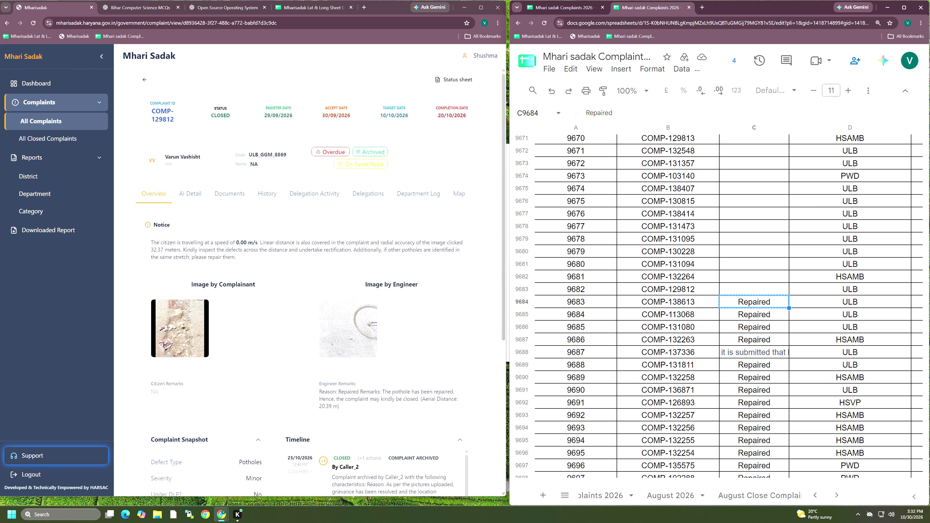
right_click(739, 291)
left_click(770, 134)
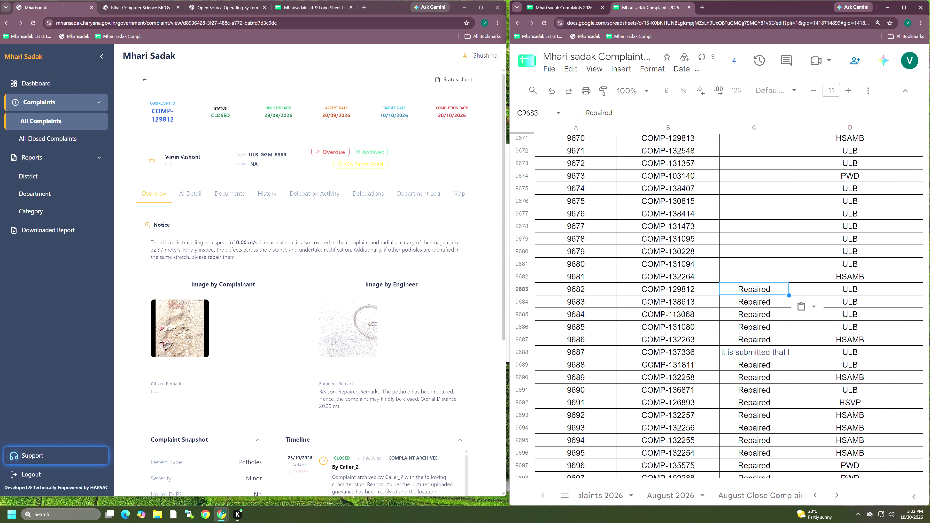
left_click(678, 274)
right_click(678, 274)
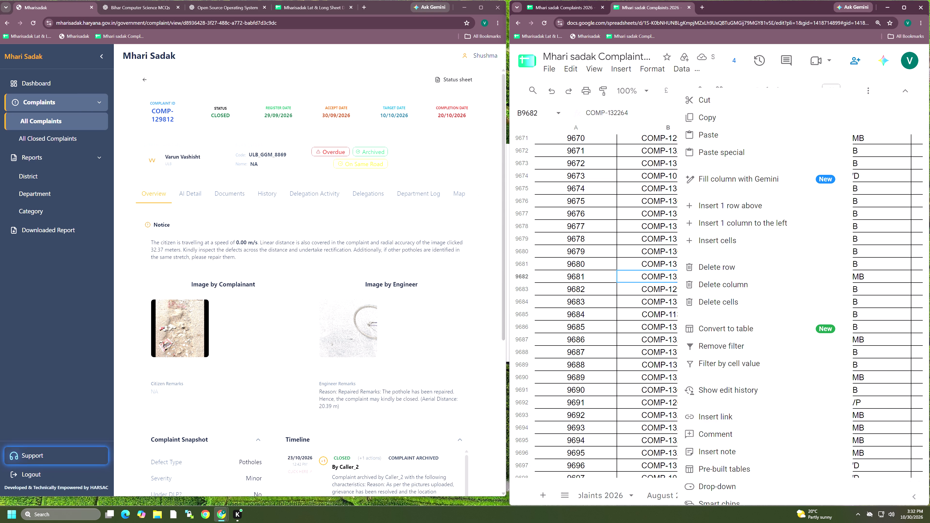
left_click(739, 123)
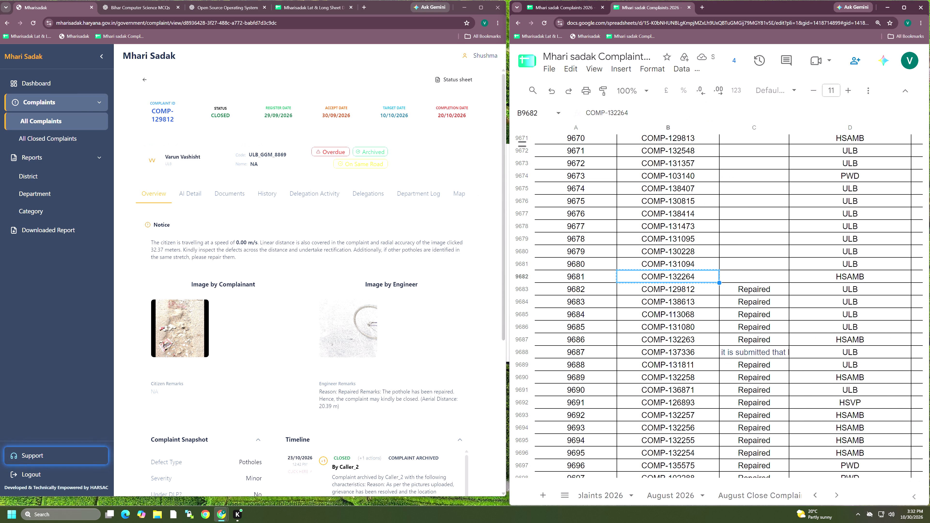
left_click(147, 77)
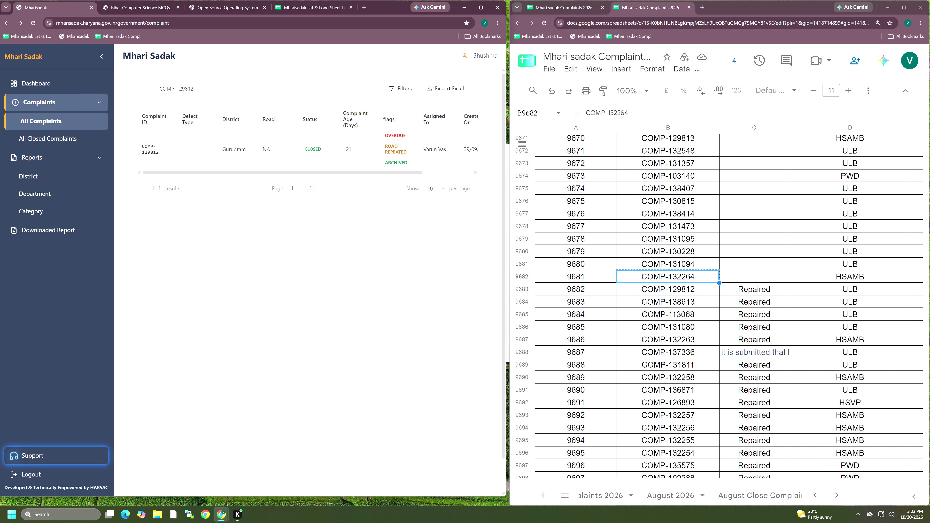
left_click_drag(199, 91, 144, 100)
right_click(204, 89)
left_click(230, 150)
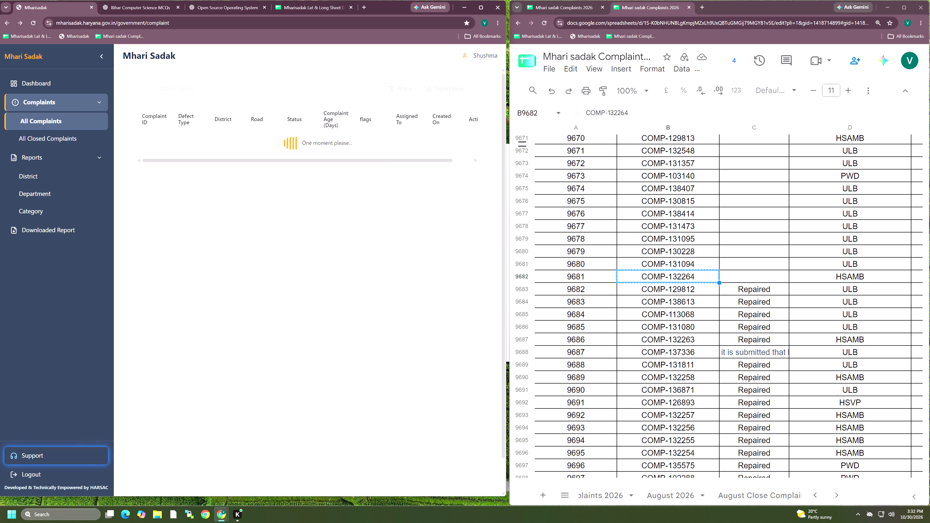
left_click(271, 153)
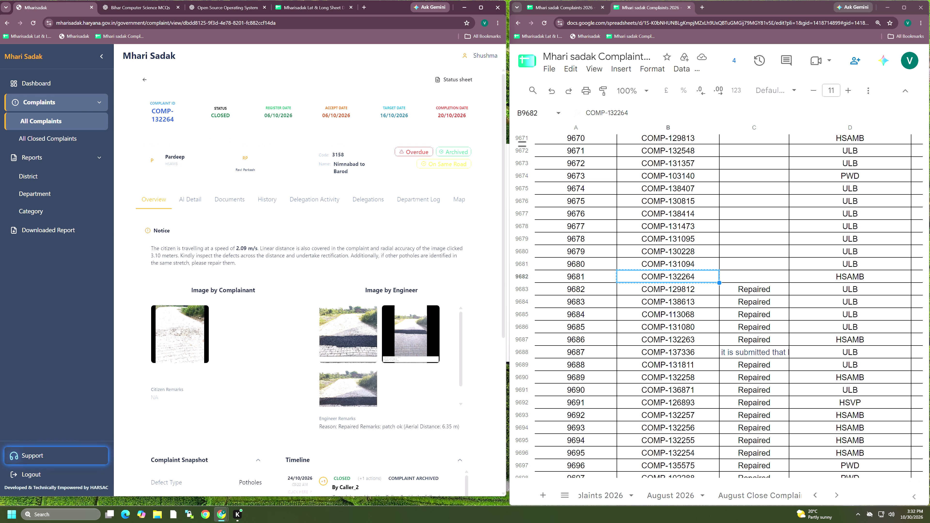
left_click(752, 292)
right_click(752, 292)
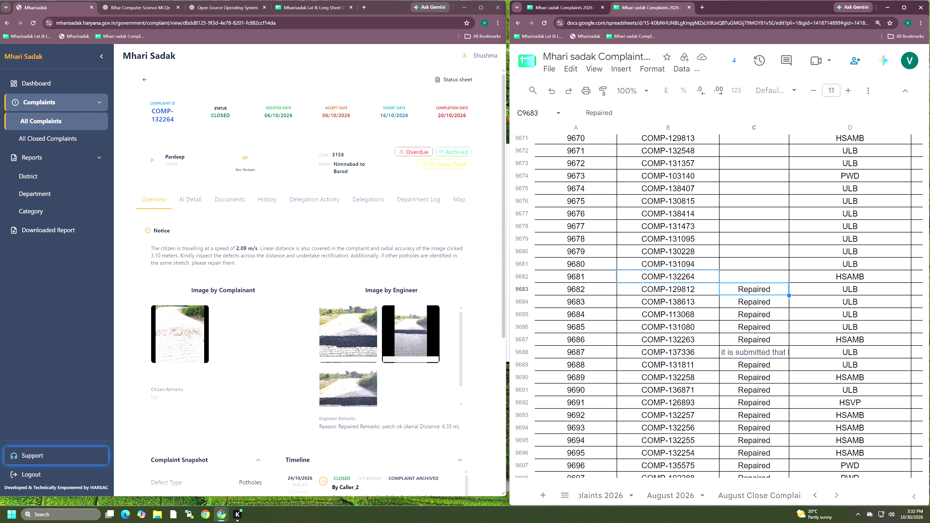
left_click(807, 123)
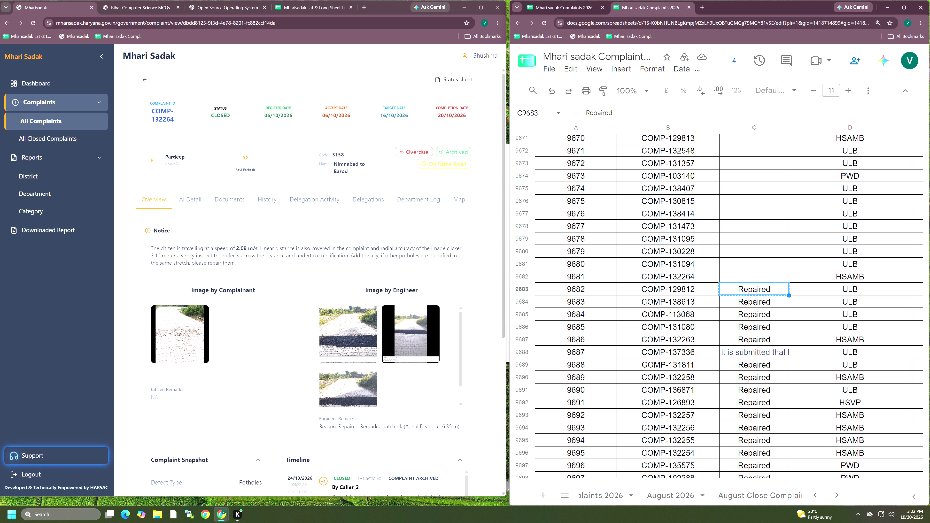
right_click(731, 277)
left_click(774, 142)
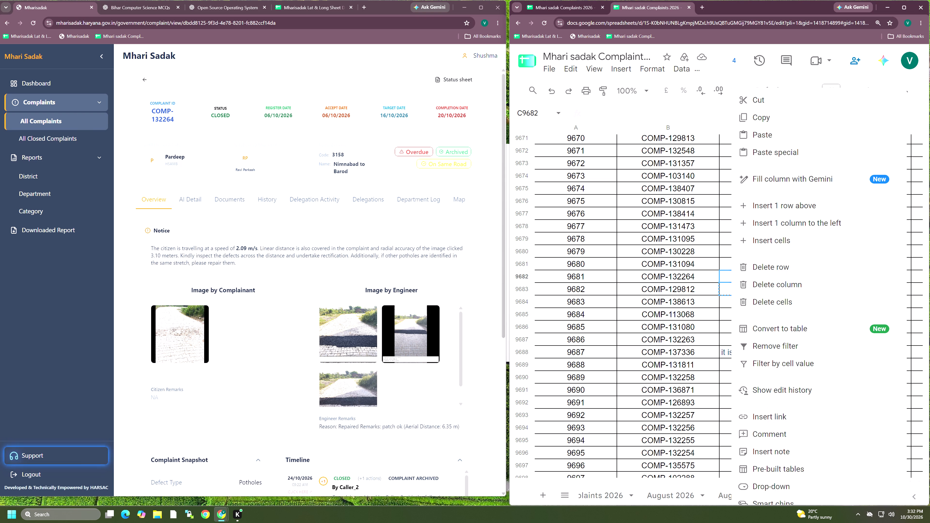
left_click(667, 265)
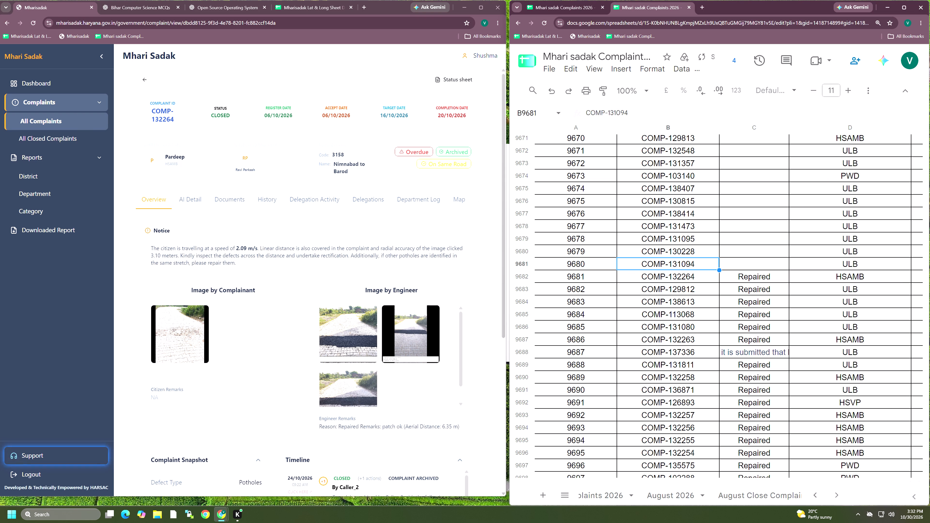
right_click(667, 265)
left_click(703, 118)
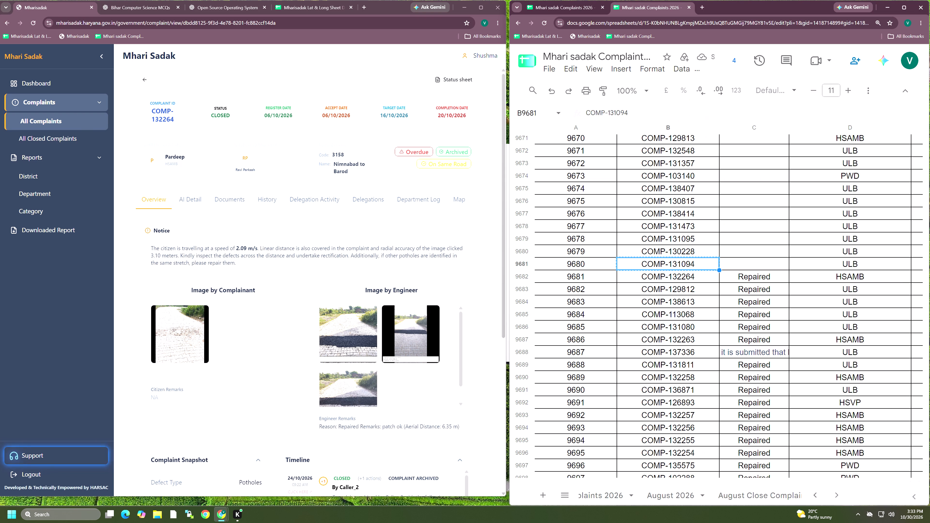
left_click(147, 79)
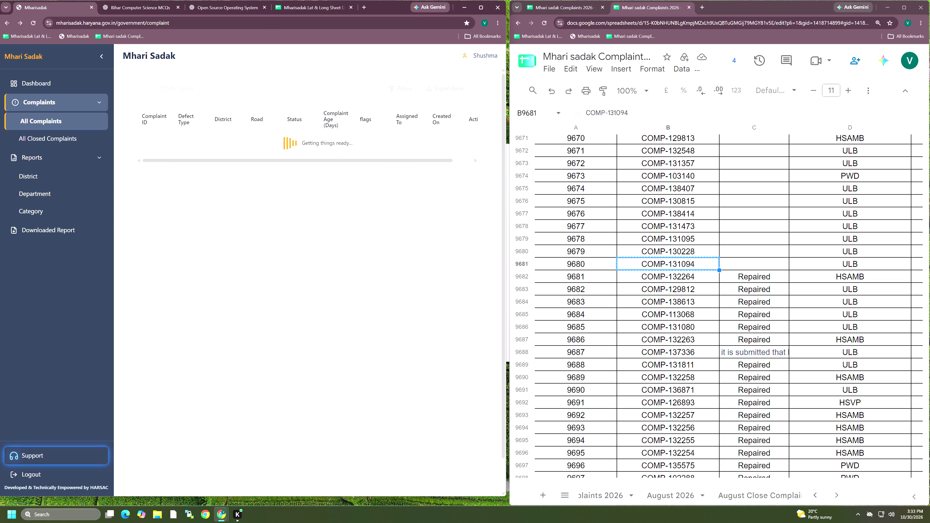
left_click_drag(200, 90, 151, 99)
right_click(197, 87)
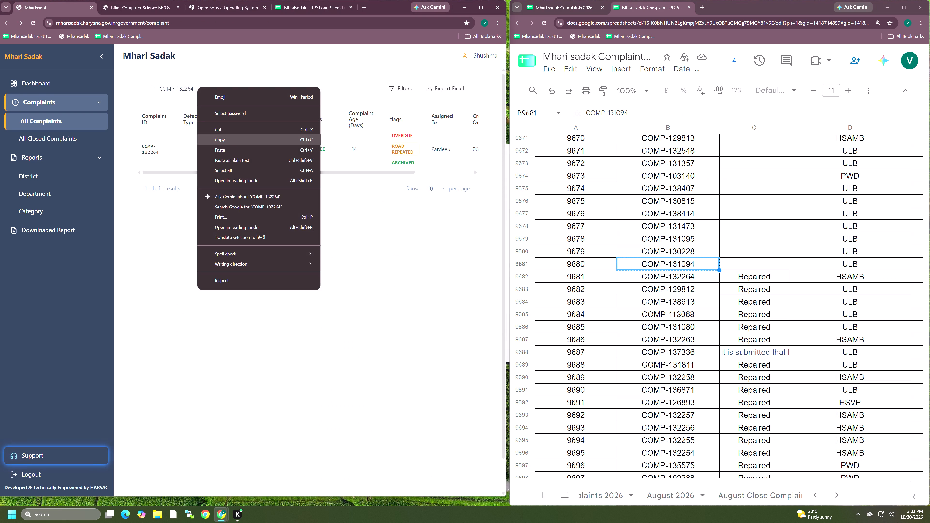
left_click(227, 154)
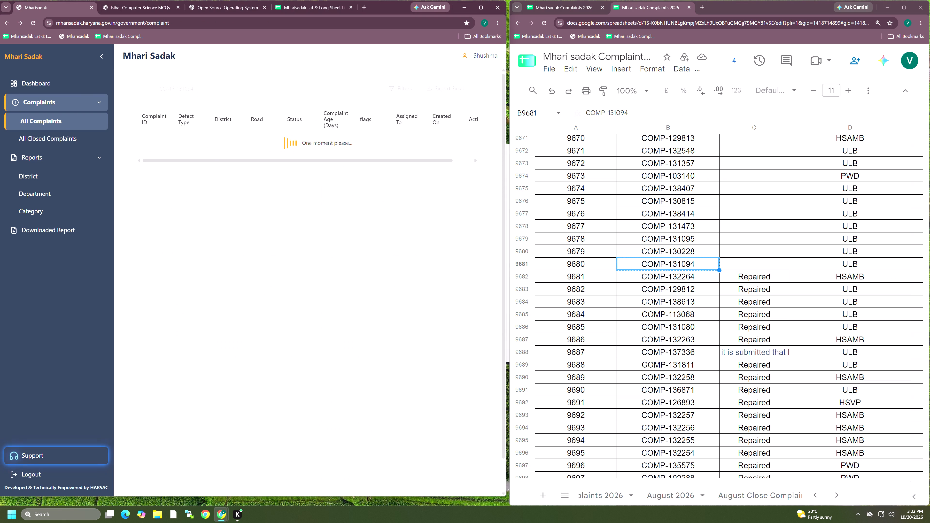
left_click(221, 151)
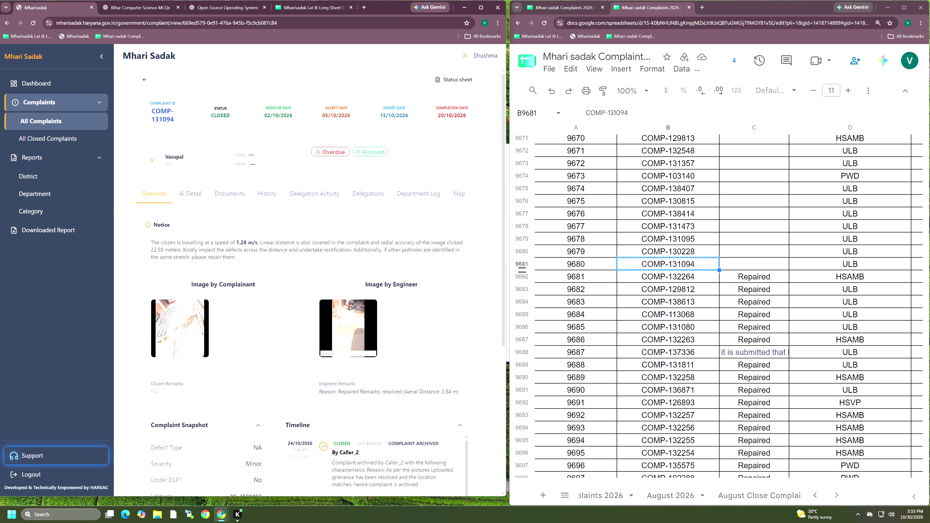
Copy the Repaired status from the COMP-132264 row into the status cell for COMP-131094.
left_click(749, 276)
right_click(749, 276)
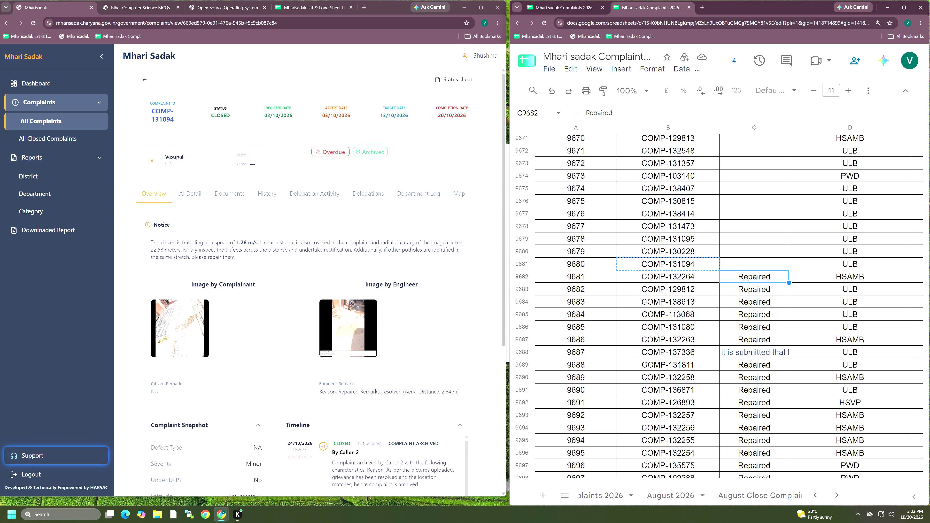
left_click(809, 123)
right_click(738, 264)
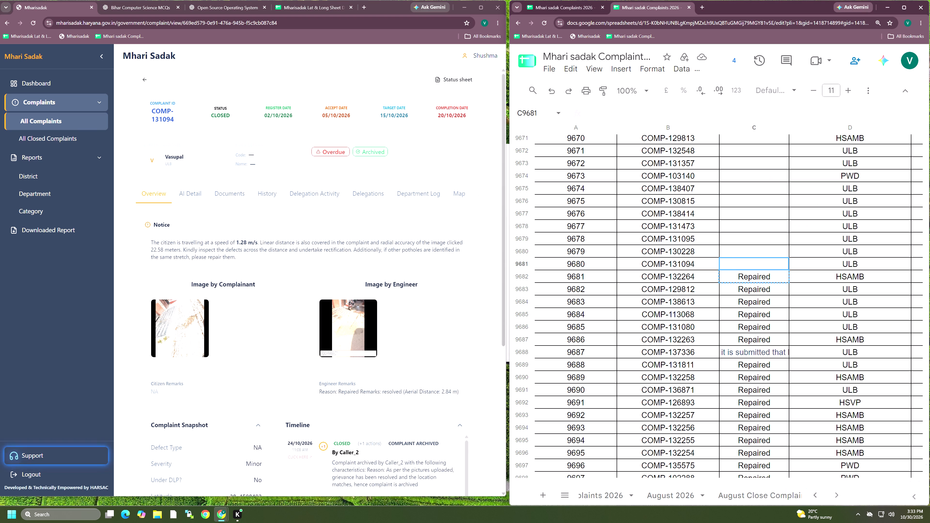
left_click(777, 133)
right_click(681, 251)
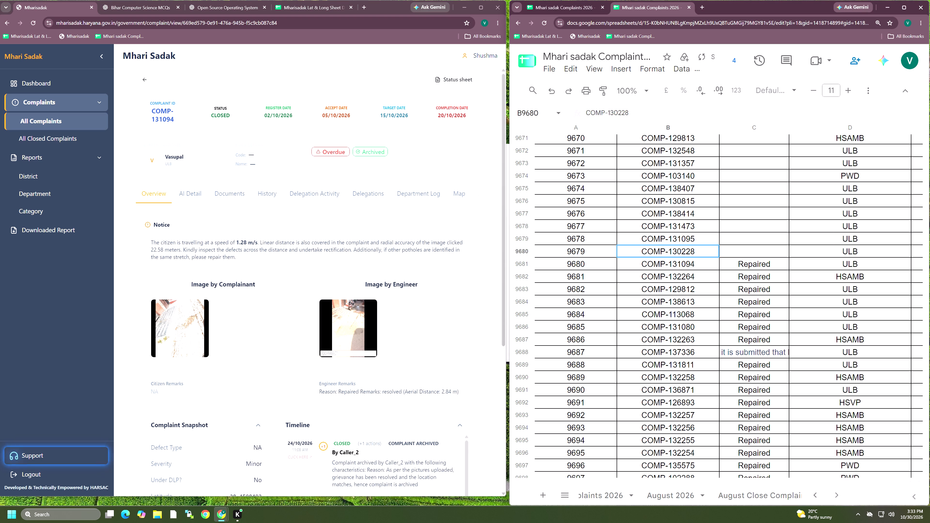
left_click(697, 119)
left_click(145, 77)
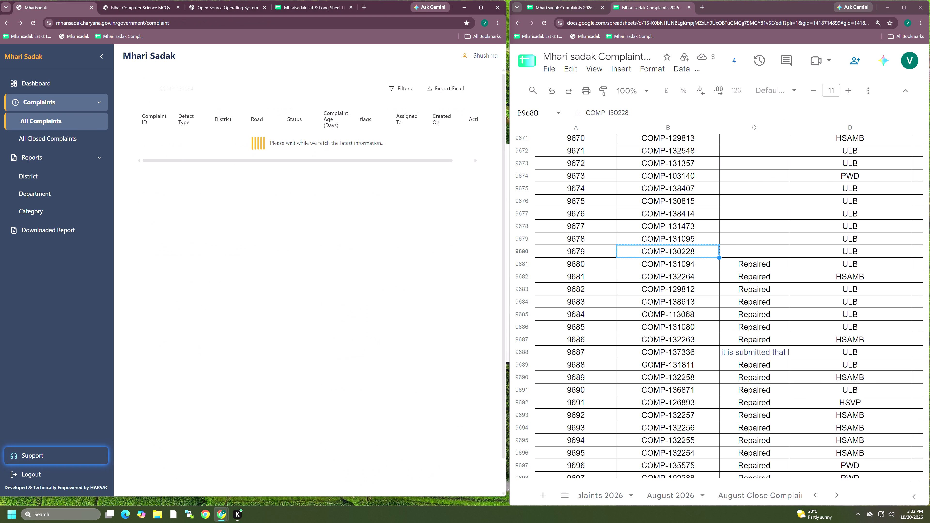
left_click_drag(196, 90, 129, 99)
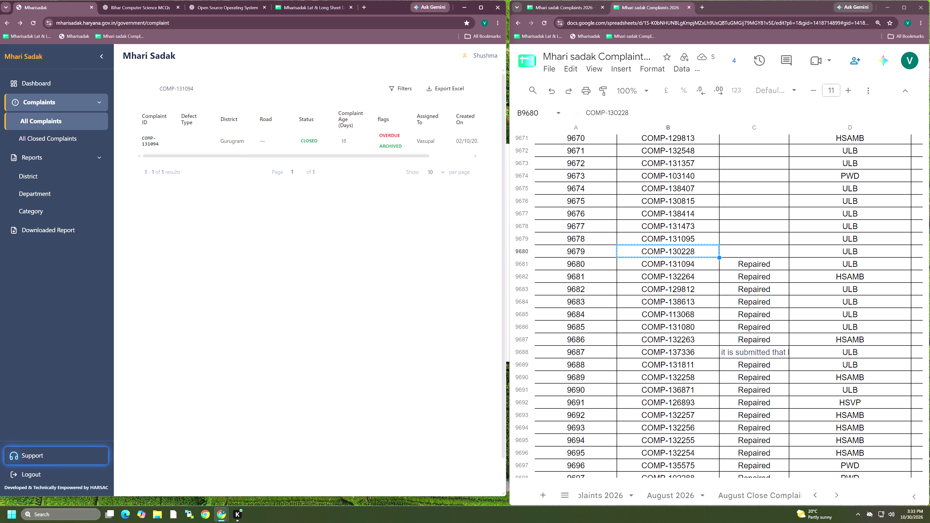
right_click(196, 87)
left_click(230, 153)
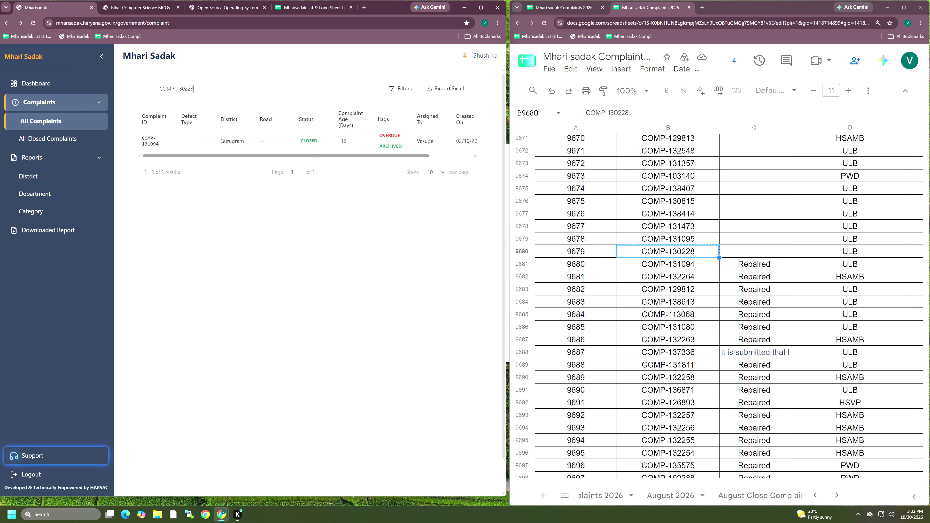
left_click(256, 147)
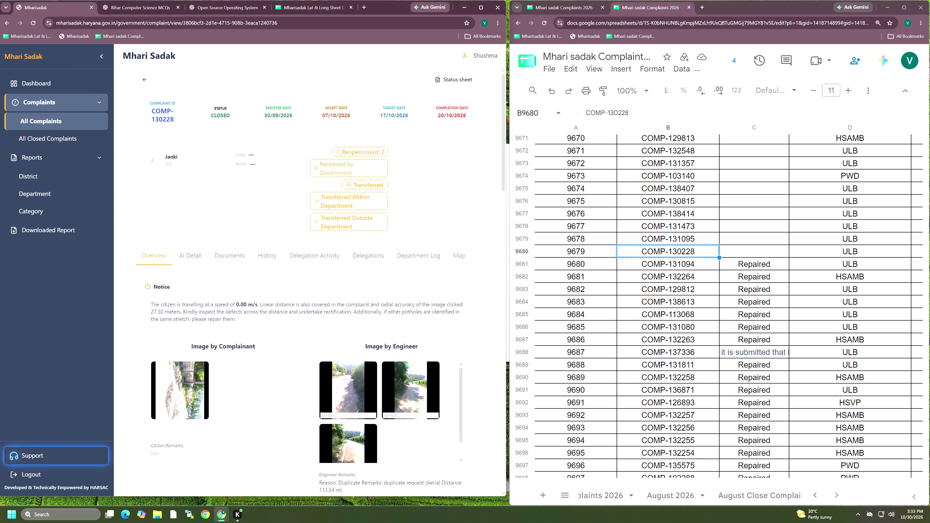
scroll(312, 372, "down", 3)
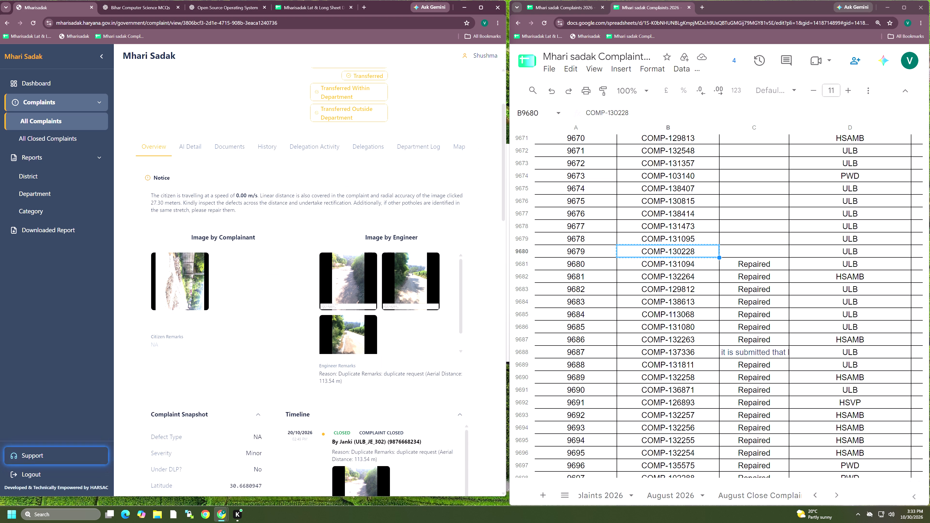
left_click_drag(319, 373, 362, 386)
key("ctrl+c")
left_click(747, 254)
key("ctrl+v")
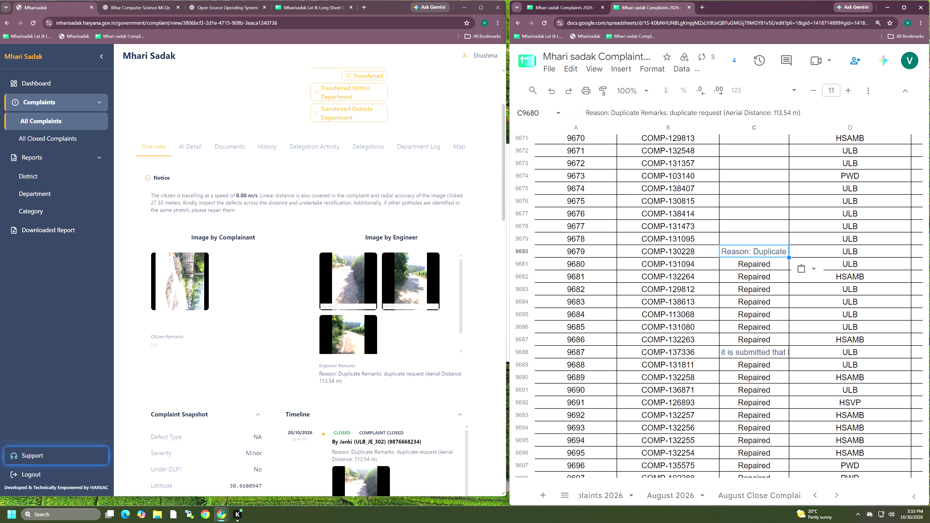
left_click(701, 237)
key("ctrl+c")
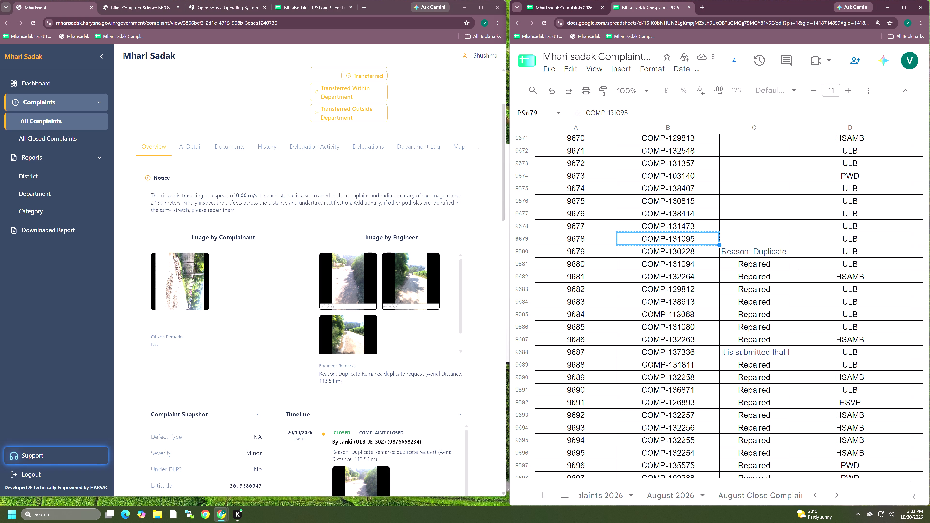
scroll(324, 177, "up", 7)
left_click(145, 75)
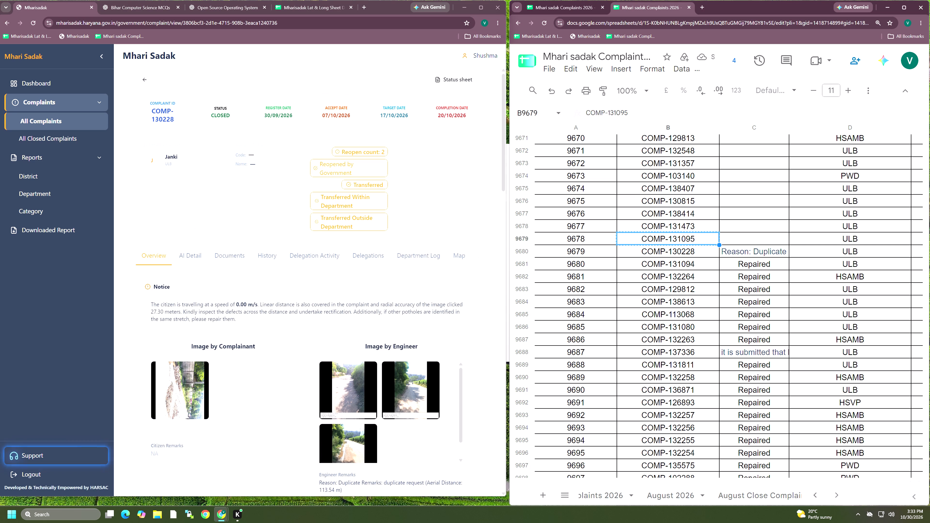
left_click_drag(196, 88, 151, 104)
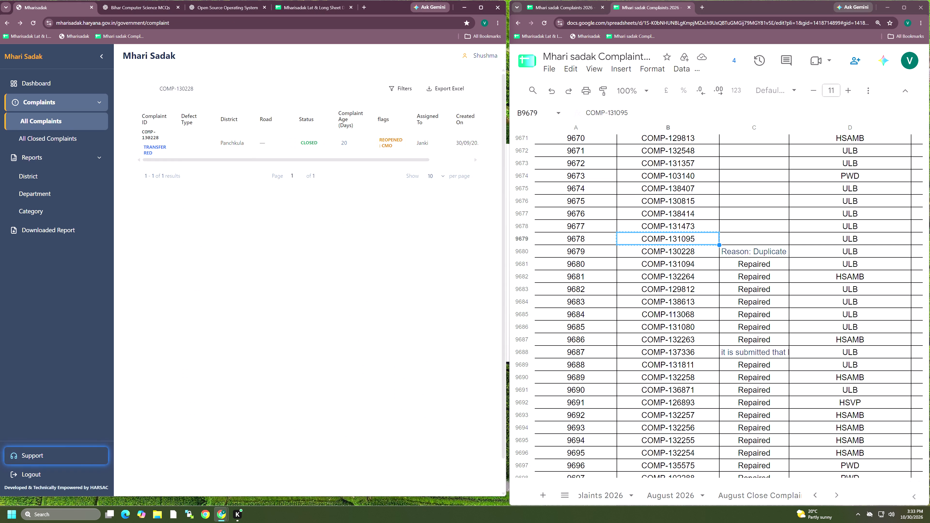
key("ctrl+v")
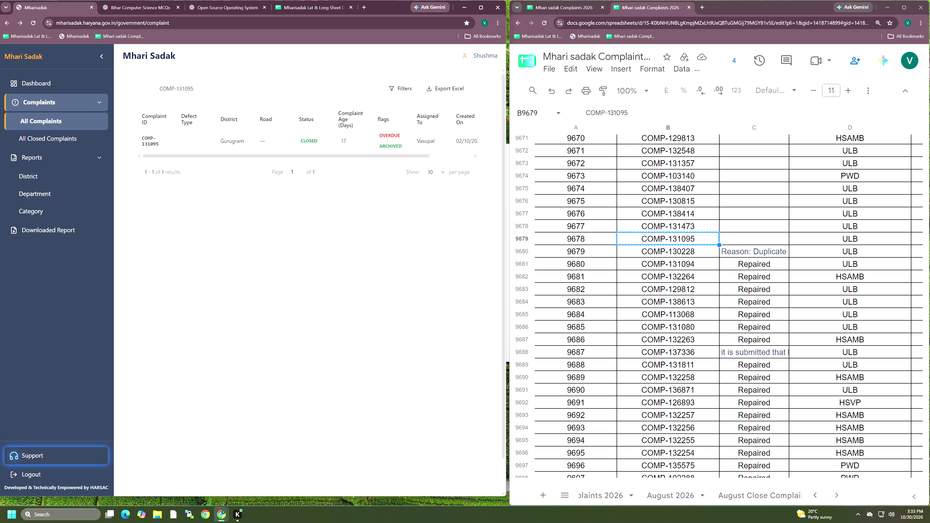
left_click(270, 132)
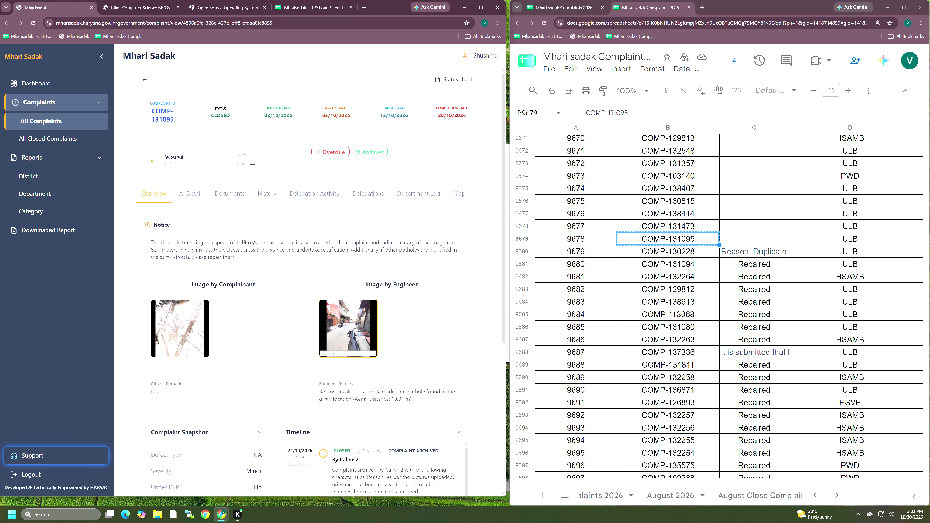
Copy the engineer remark "Reason: Invalid Location Remarks: not pathole found at the givan location (Aerial Distance: 19.81 m)" into the status cell for COMP-131095.
left_click_drag(320, 390, 426, 408)
left_click_drag(426, 408, 431, 407)
key("ctrl+c")
left_click(756, 237)
key("ctrl+v")
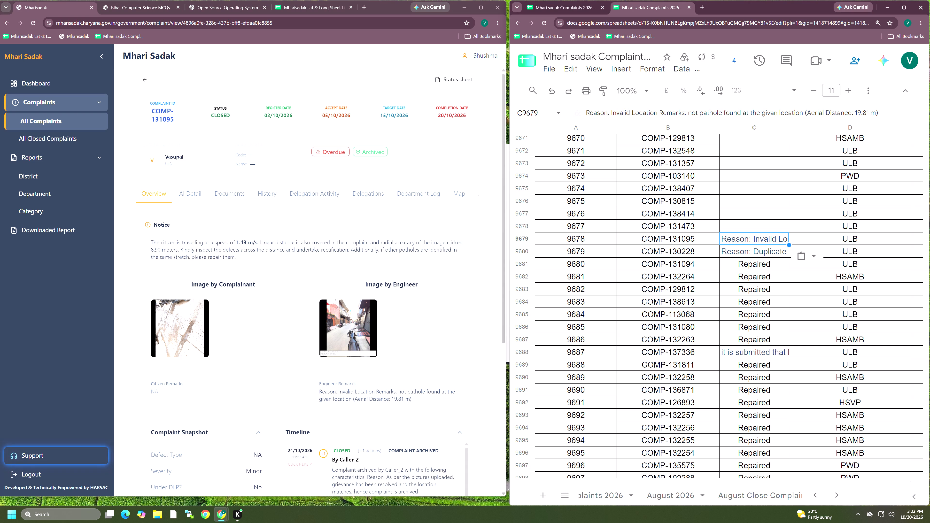
left_click(678, 220)
left_click(679, 225)
key("ctrl+c")
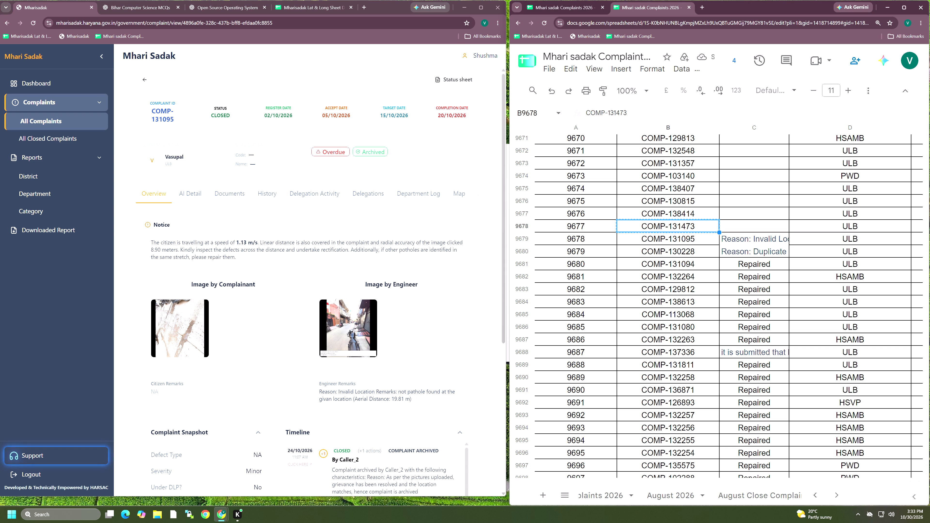
left_click(145, 80)
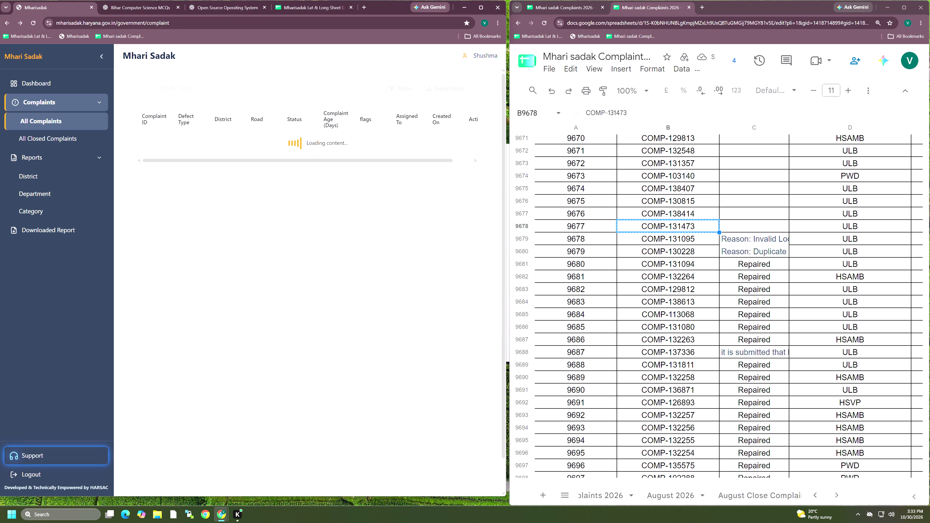
left_click_drag(199, 92, 101, 108)
key("ctrl+v")
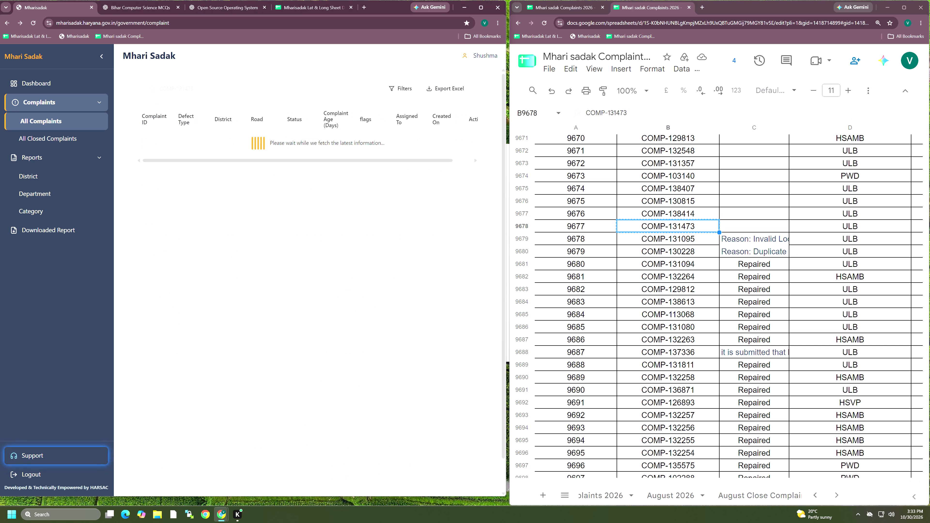
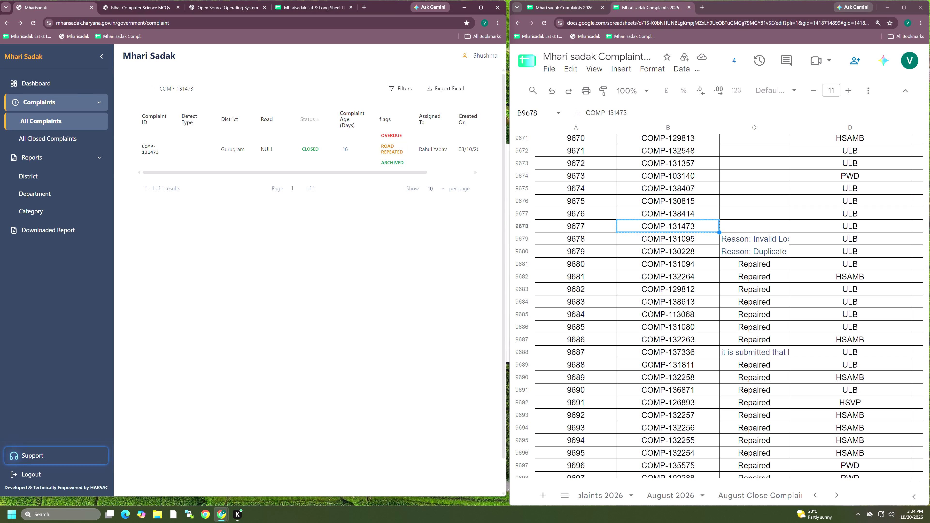
Open the COMP-131473 record and enter Repaired in its status cell in the spreadsheet.
left_click(288, 147)
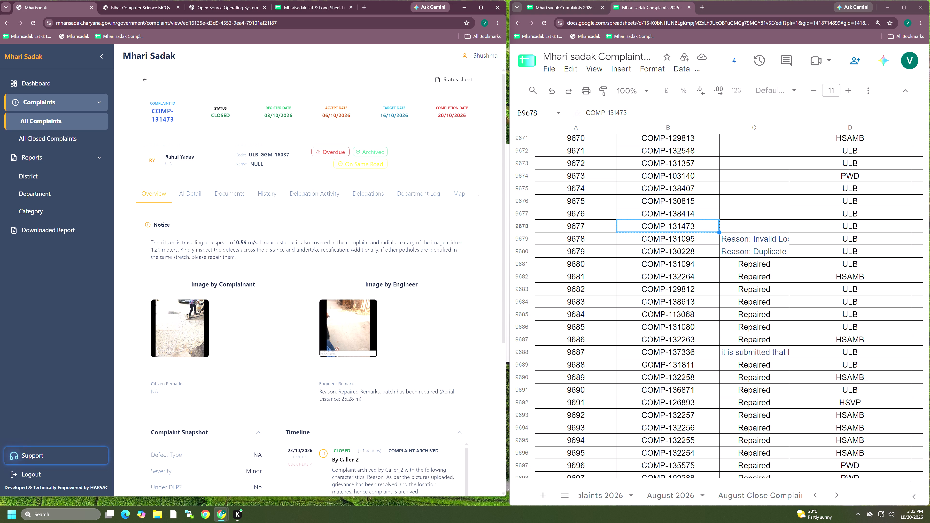
scroll(410, 196, "up", 2)
left_click(731, 223)
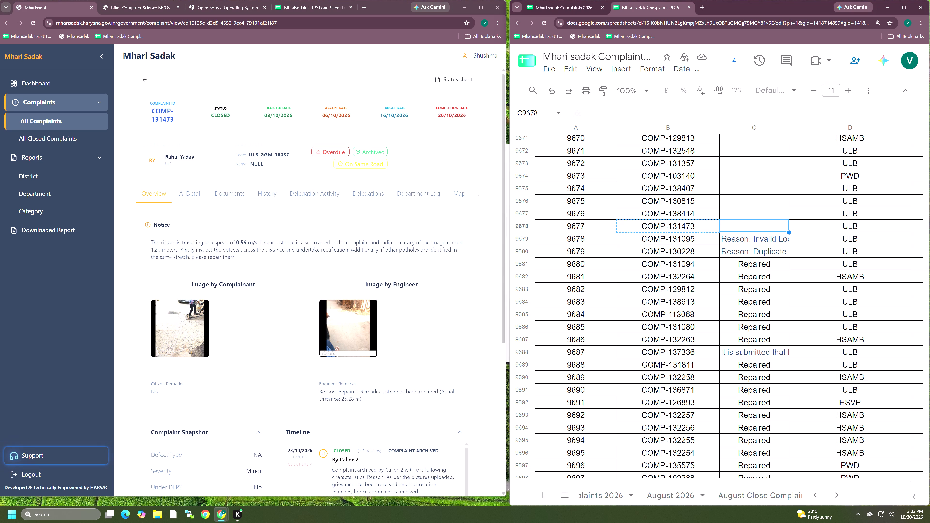
key("shift+r")
key("e")
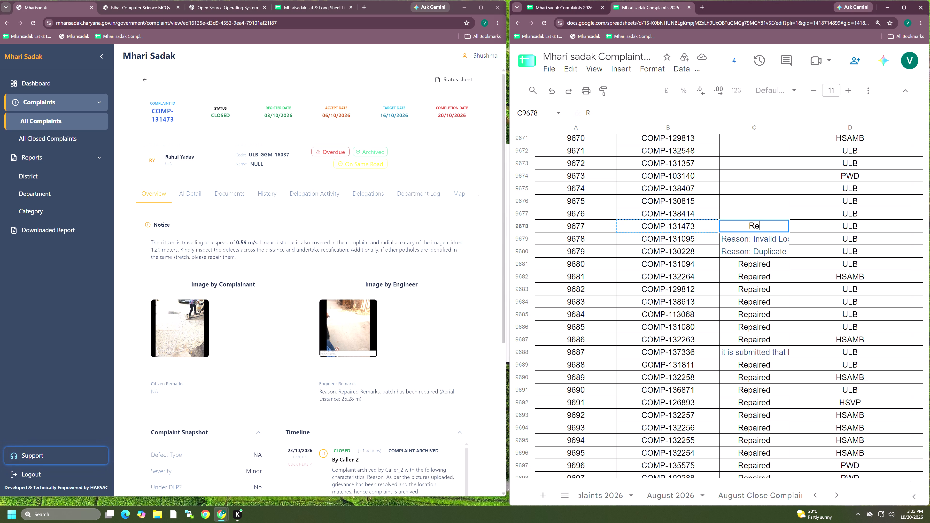
key("p")
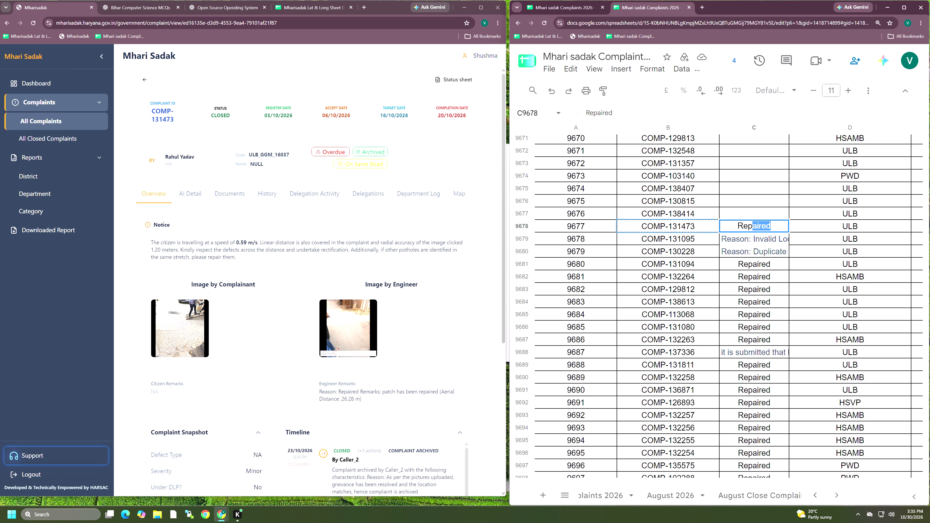
left_click(780, 225)
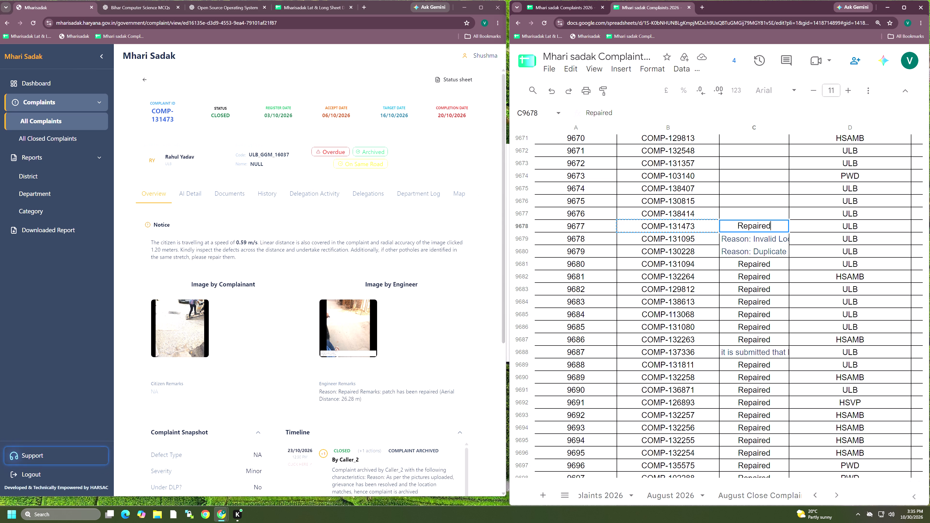
left_click(683, 216)
right_click(683, 216)
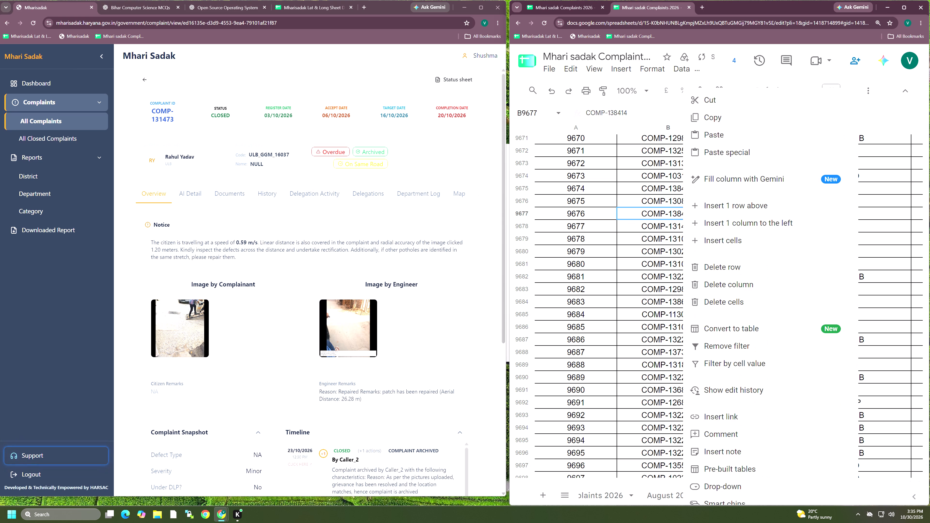
left_click(715, 116)
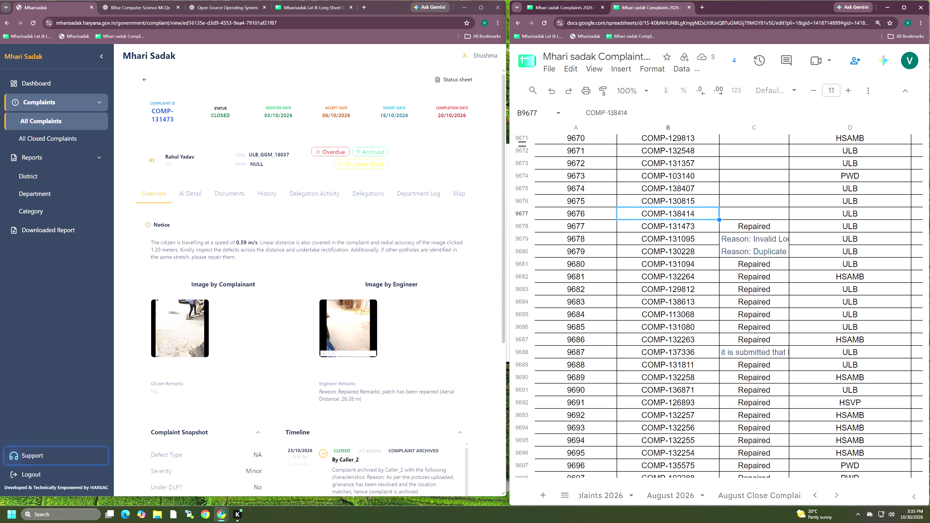
left_click(142, 77)
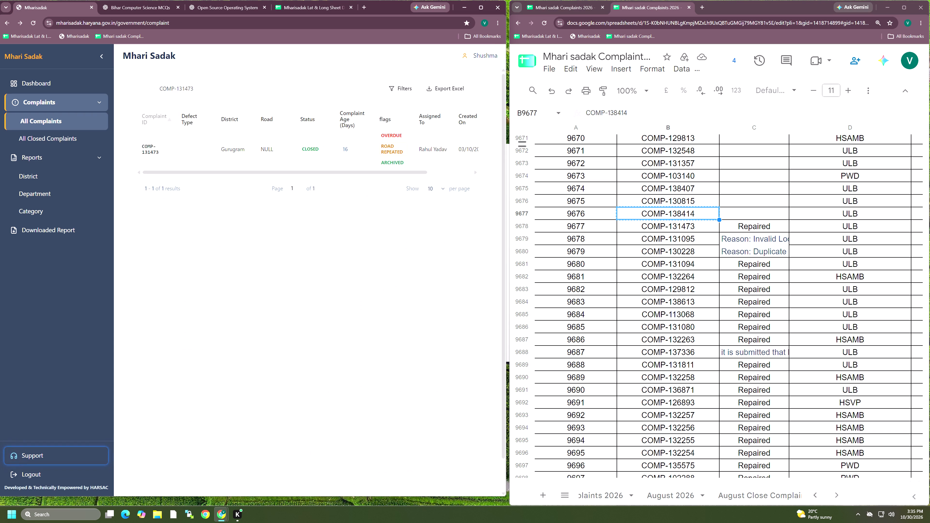
left_click_drag(194, 91, 155, 98)
right_click(198, 89)
left_click(223, 154)
scroll(774, 288, "up", 5)
scroll(774, 288, "down", 1)
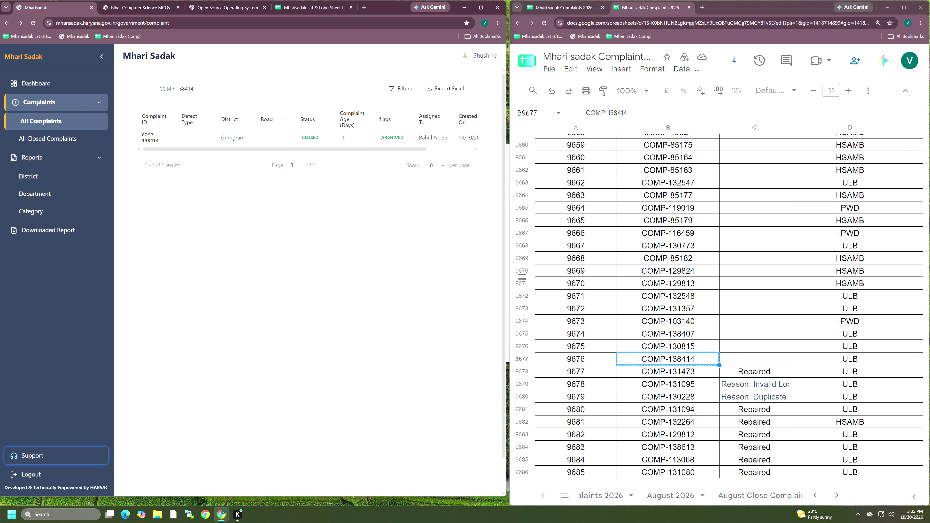
left_click(219, 134)
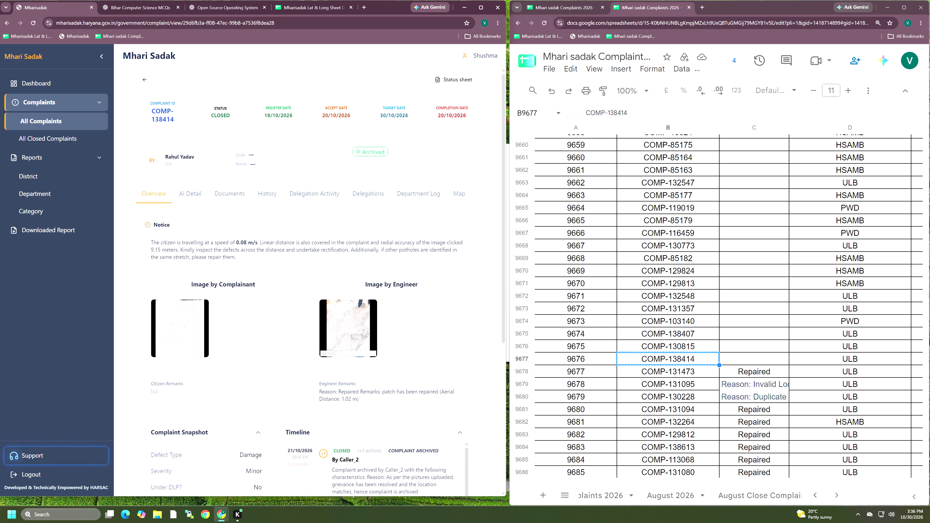
Enter Repaired in the status cell for COMP-138414 in the spreadsheet.
left_click(755, 373)
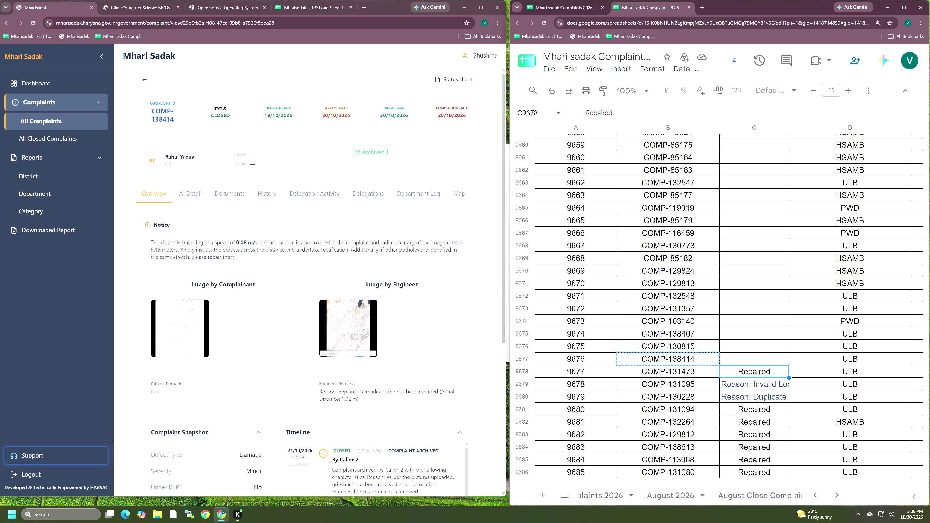
left_click(741, 360)
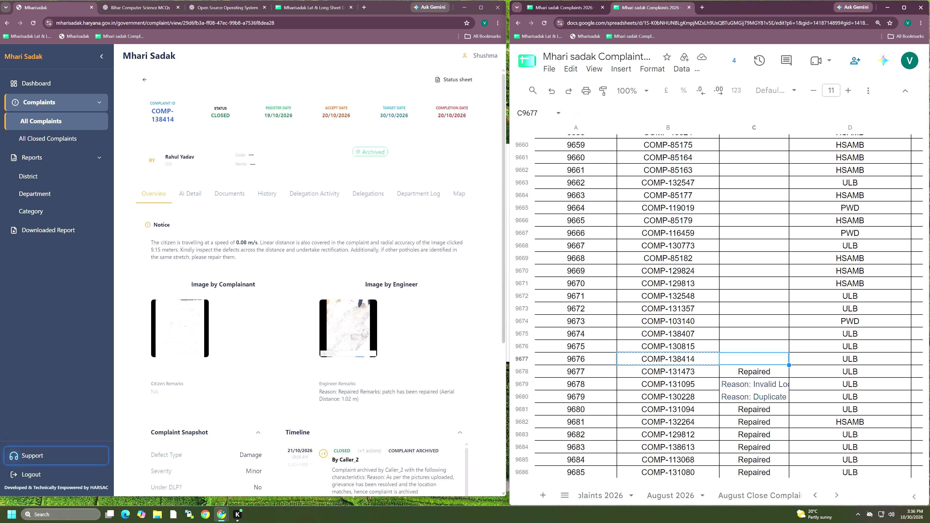
key("shift+r")
key("e")
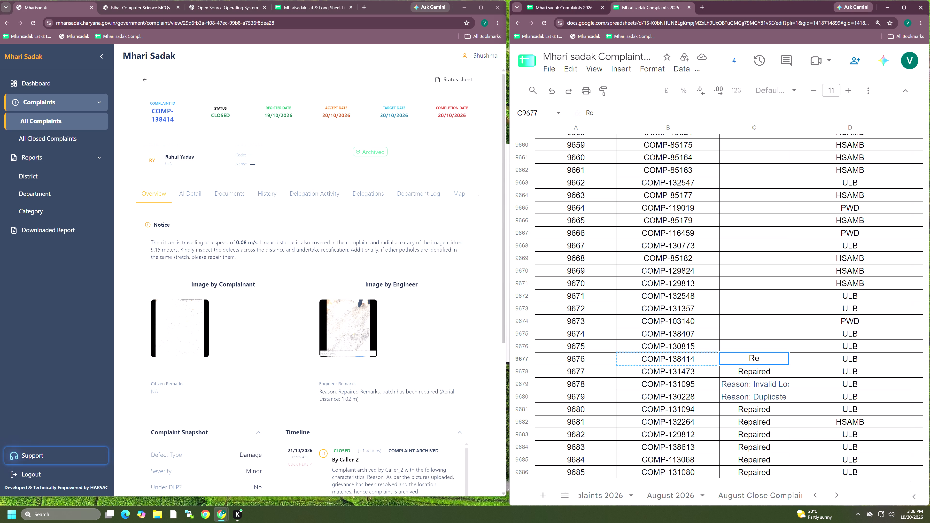
key("p")
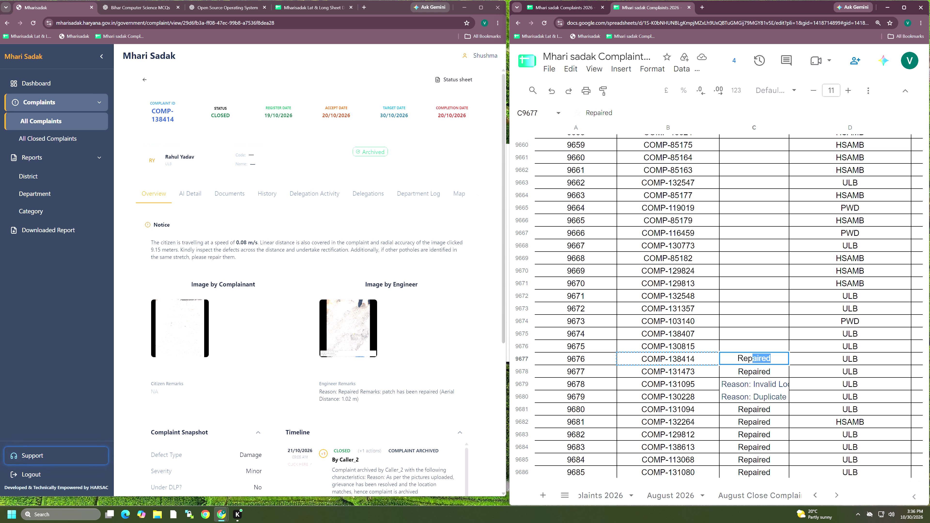
key("Return")
left_click(670, 342)
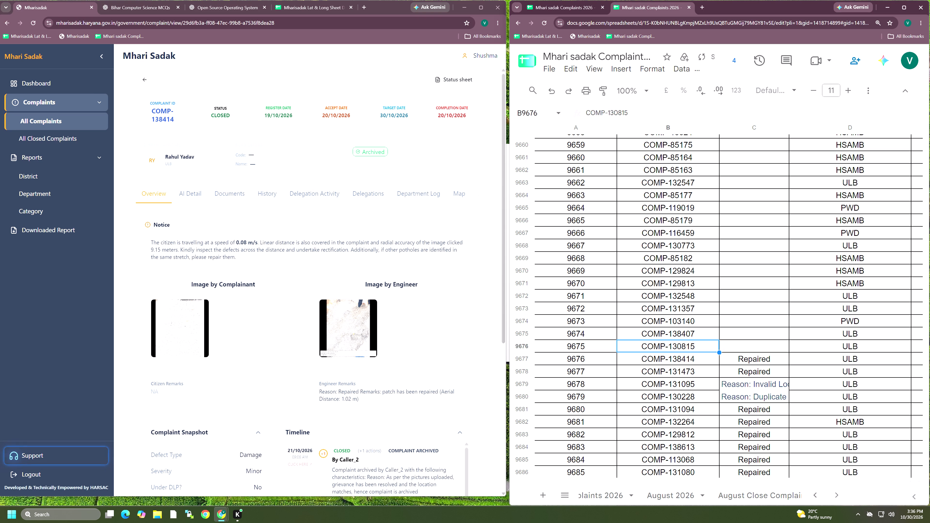
right_click(670, 342)
left_click(706, 119)
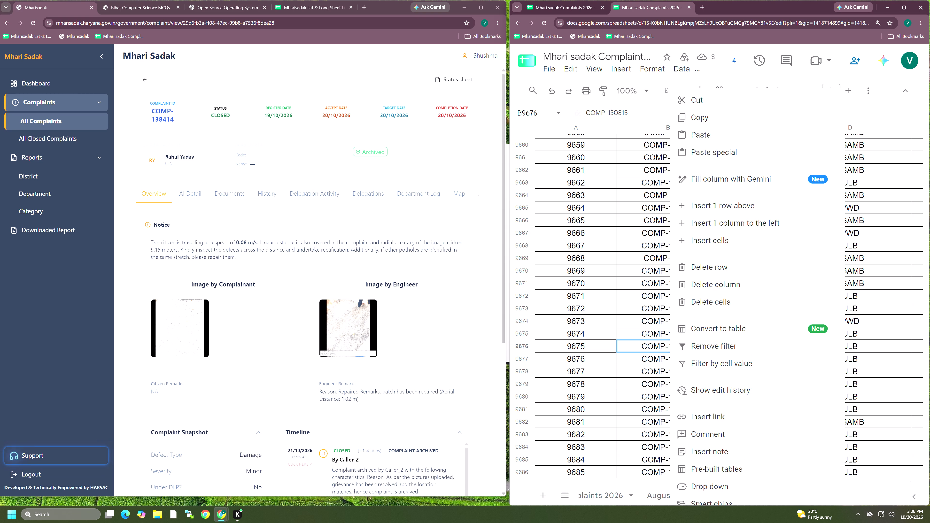
left_click(145, 78)
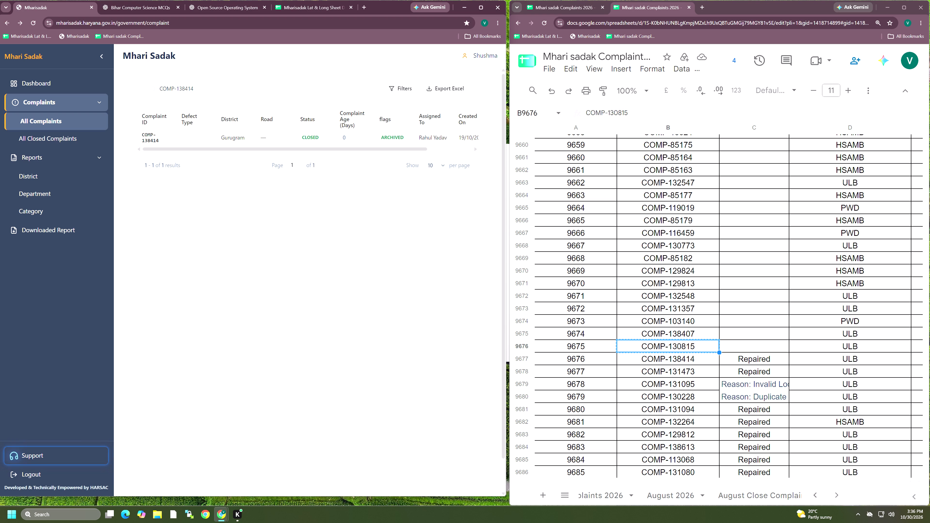
left_click_drag(197, 88, 148, 95)
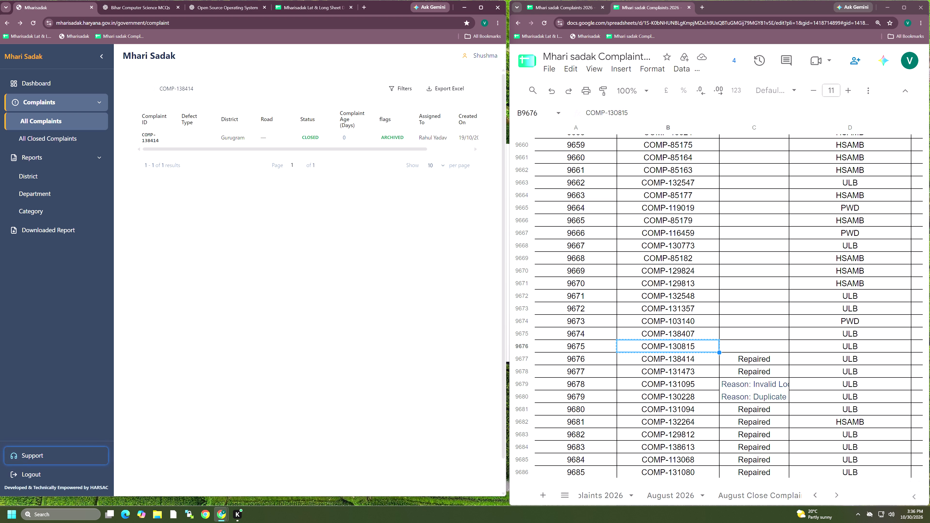
right_click(218, 89)
left_click(250, 152)
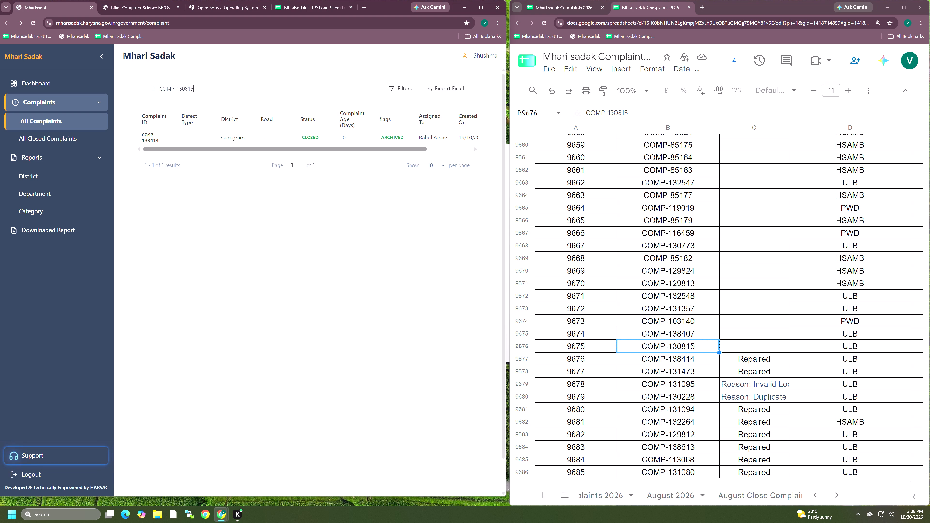
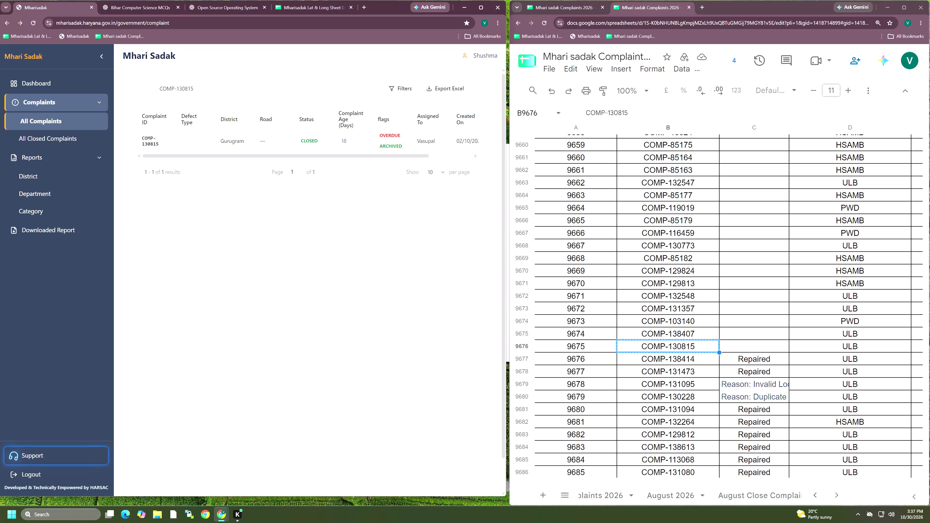
Open the COMP-130815 record and enter Repaired in its status cell in the spreadsheet.
left_click(267, 143)
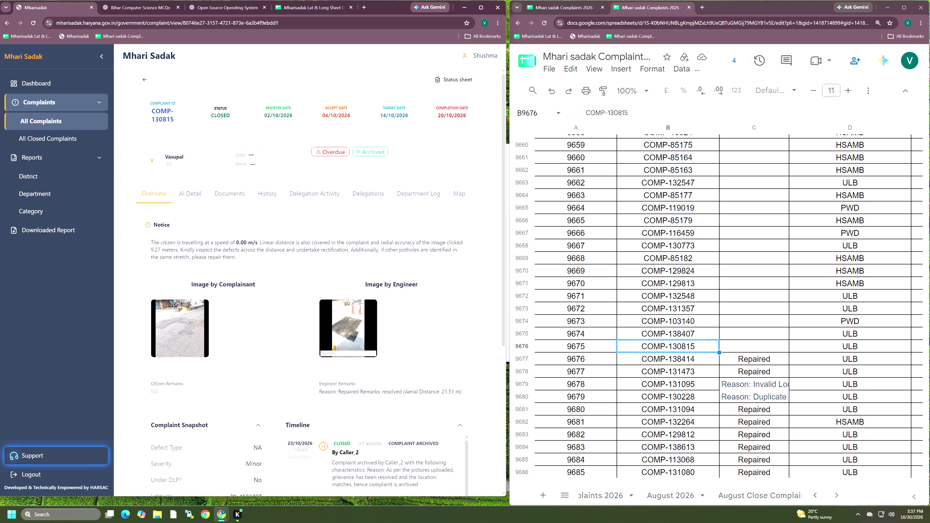
left_click(758, 360)
key("ctrl+c")
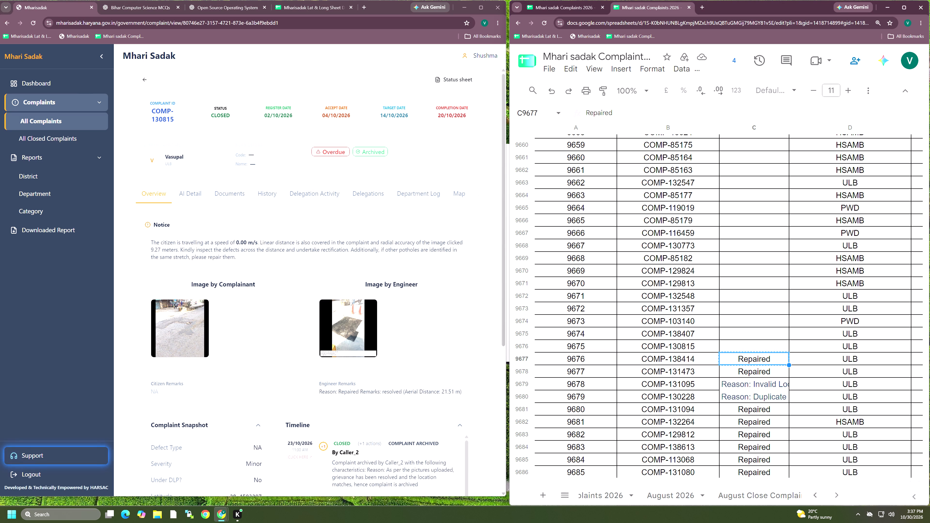
left_click(750, 350)
key("ctrl+v")
left_click(682, 335)
key("ctrl+c")
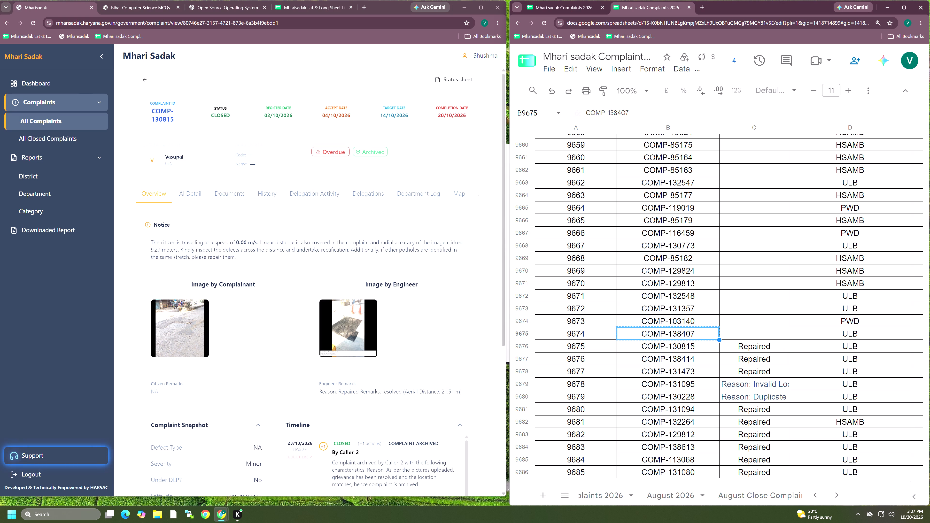
left_click(144, 77)
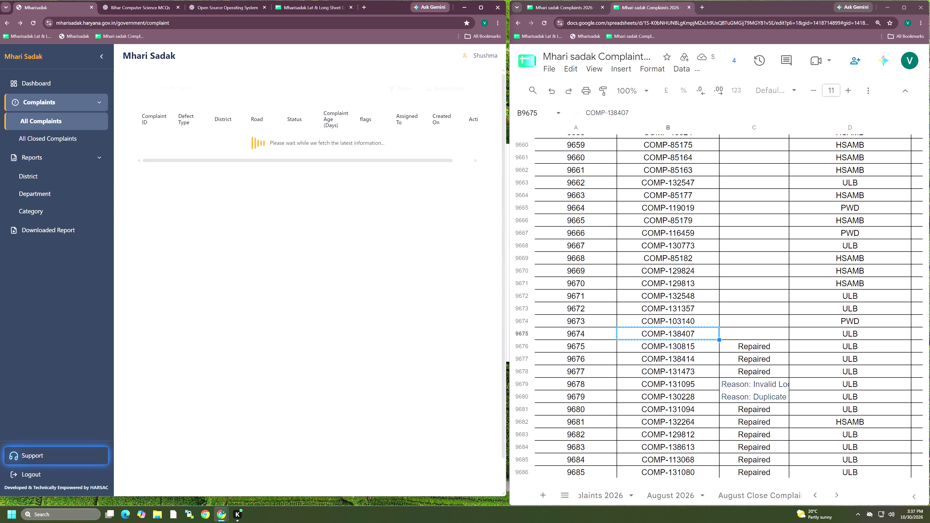
left_click_drag(197, 88, 147, 108)
key("ctrl+v")
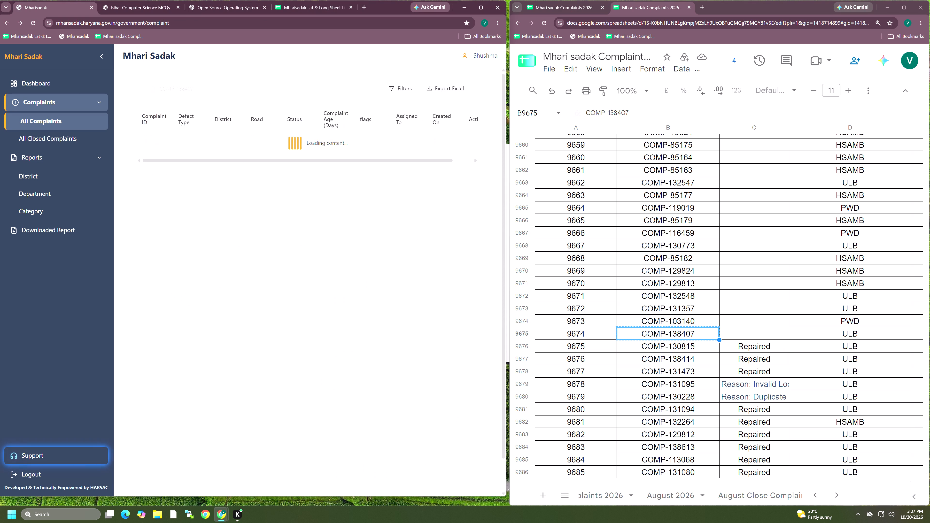
left_click(284, 143)
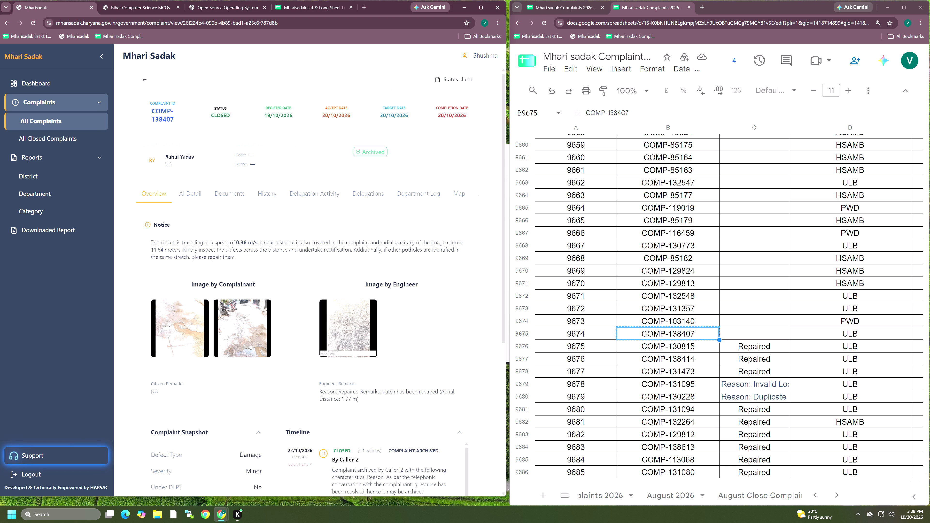
Enter Repaired in the status cell for COMP-138407 in the spreadsheet.
left_click(751, 348)
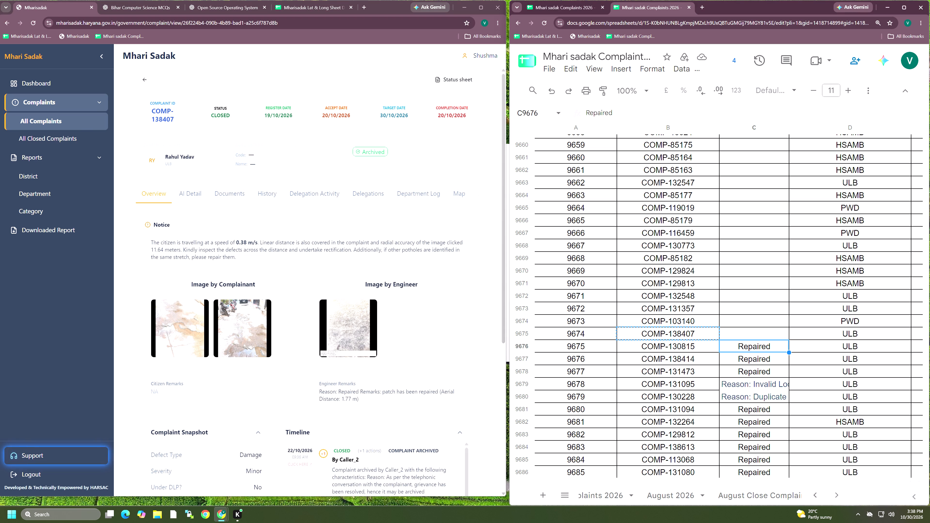
left_click(746, 337)
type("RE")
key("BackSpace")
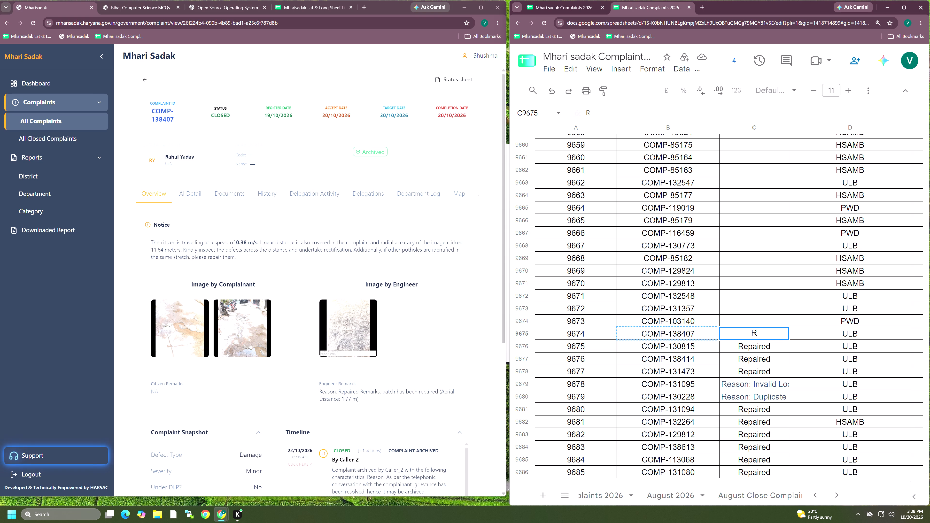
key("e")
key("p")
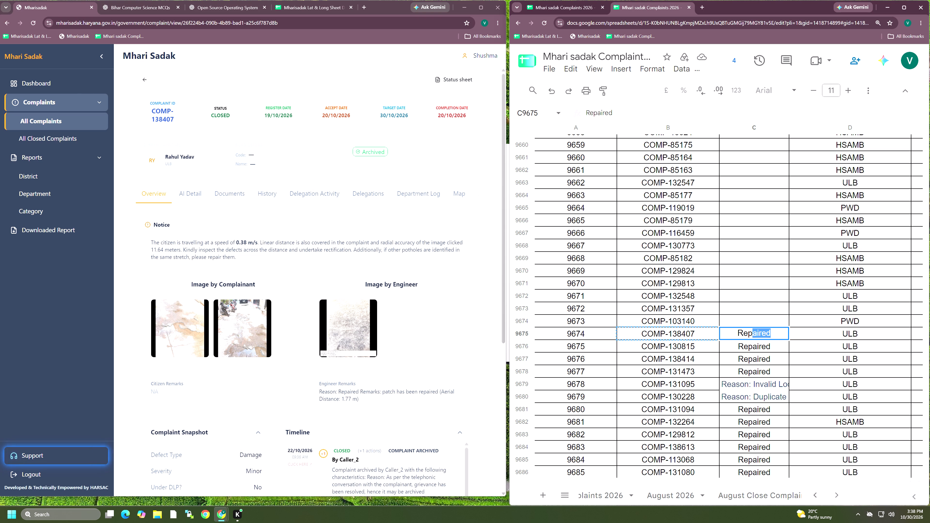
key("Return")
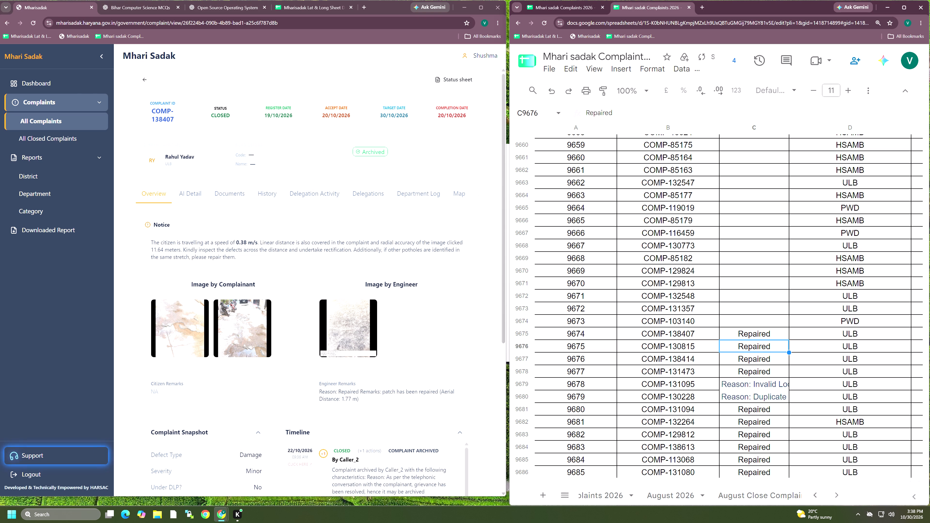
left_click(672, 322)
right_click(672, 322)
left_click(723, 121)
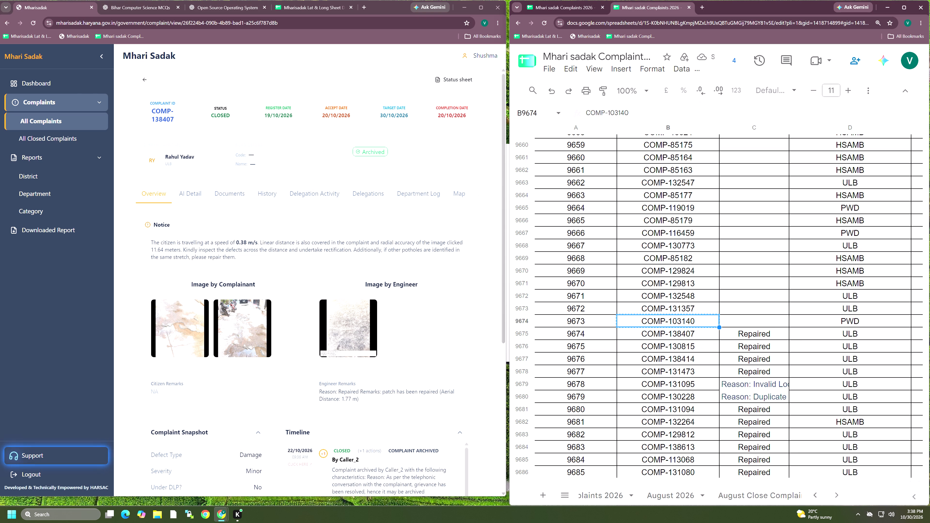
left_click(149, 78)
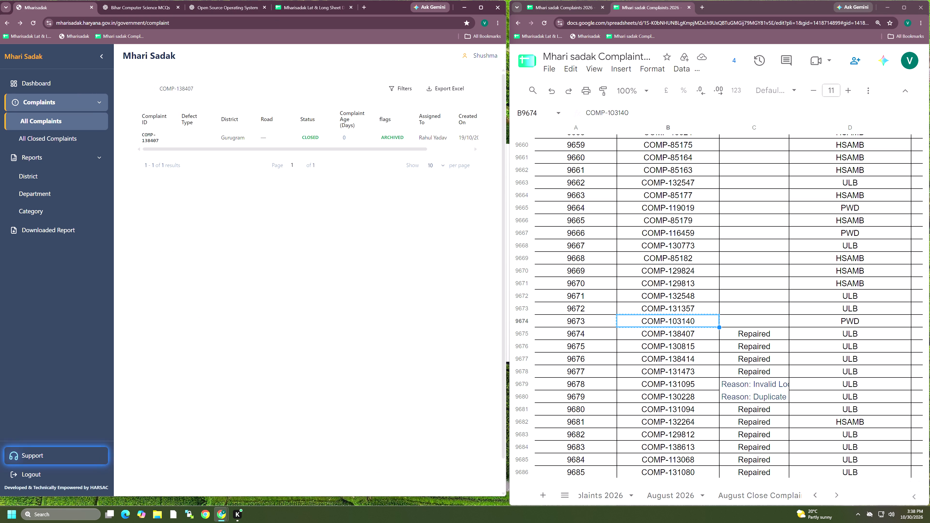
left_click_drag(200, 88, 134, 98)
right_click(207, 93)
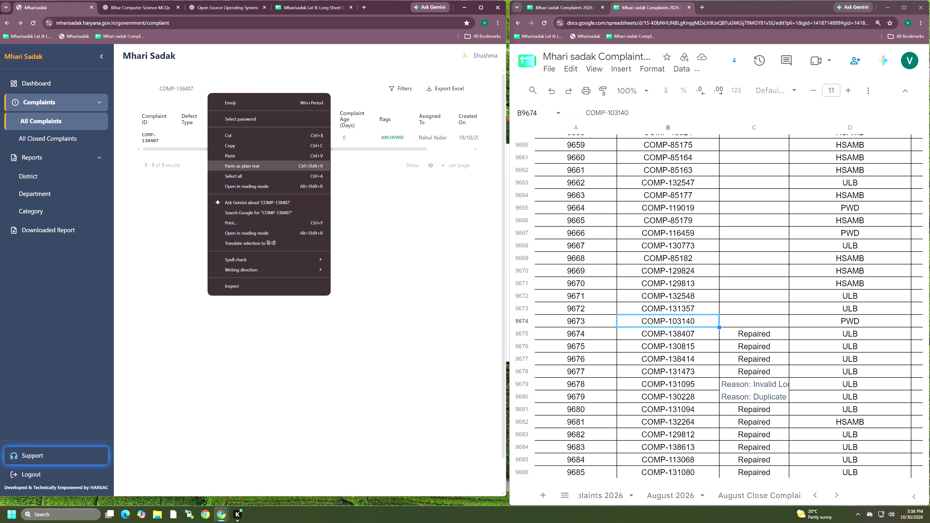
left_click(226, 158)
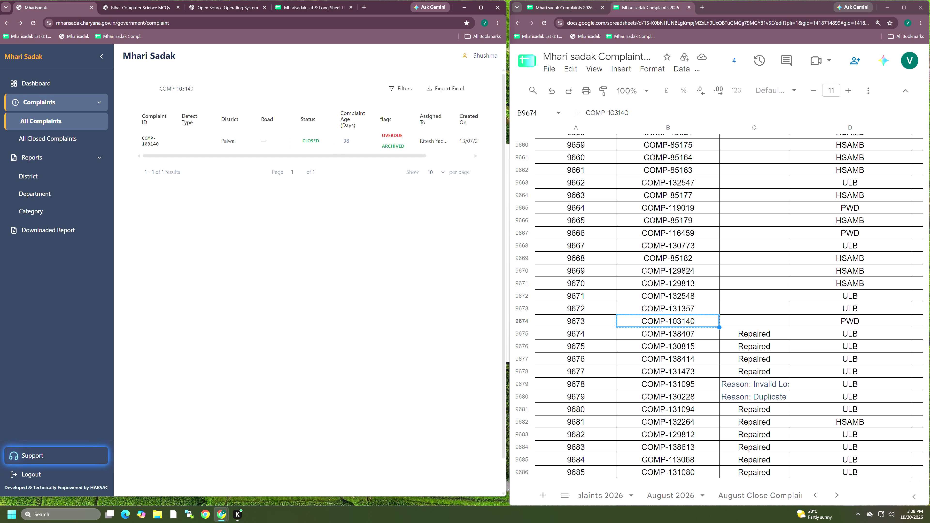
left_click(280, 143)
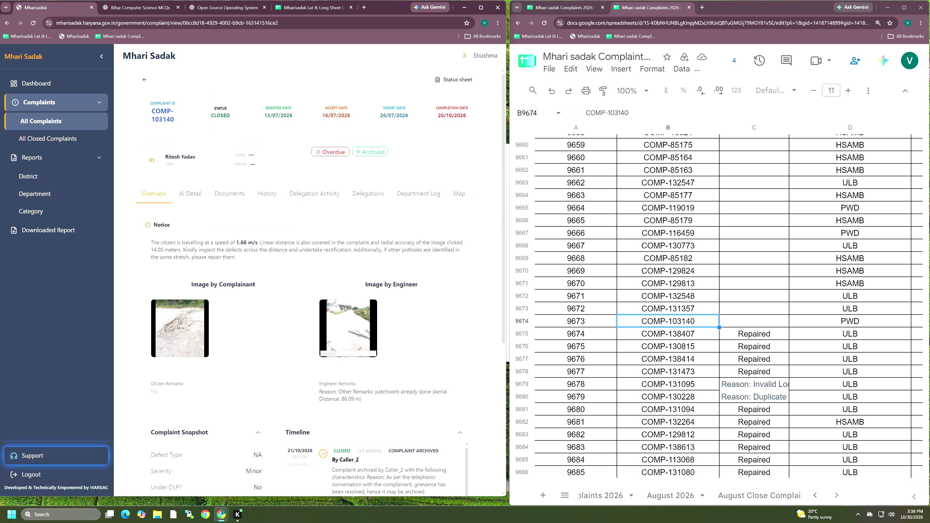
left_click(187, 331)
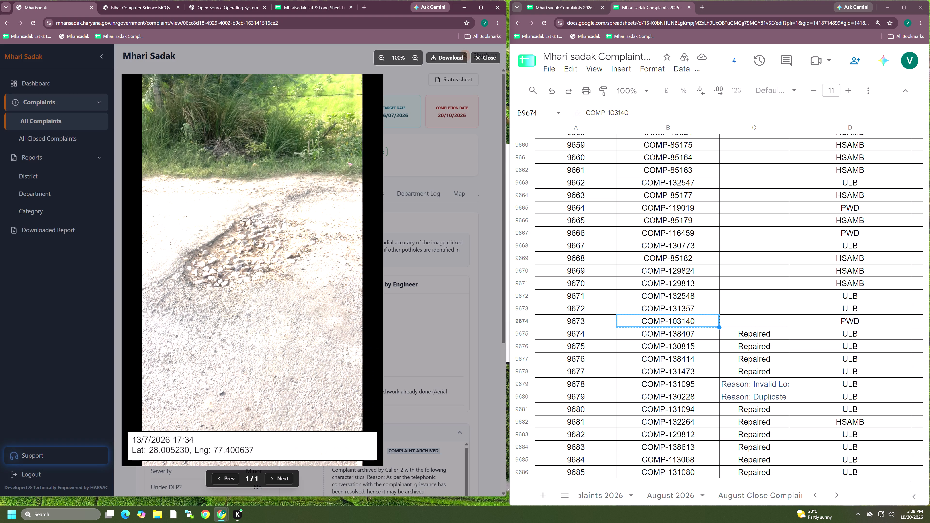
left_click(460, 88)
left_click(343, 310)
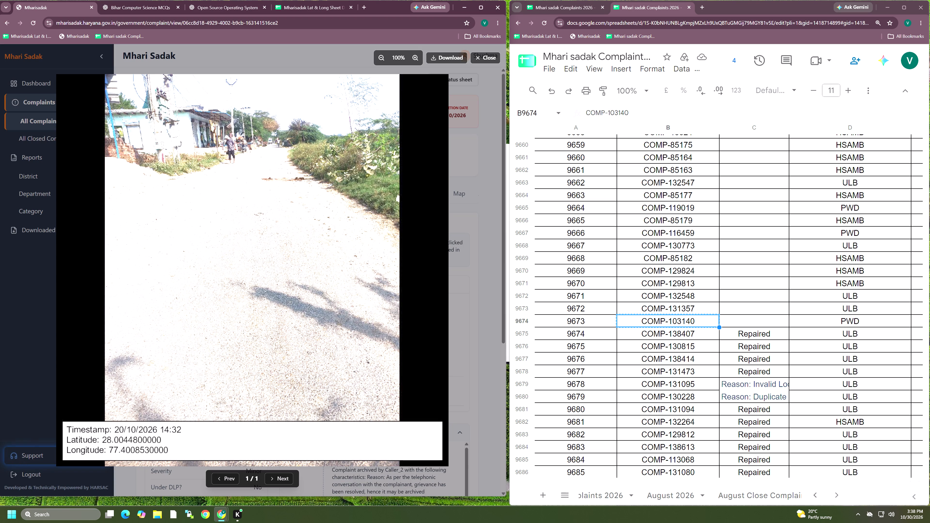
left_click(492, 54)
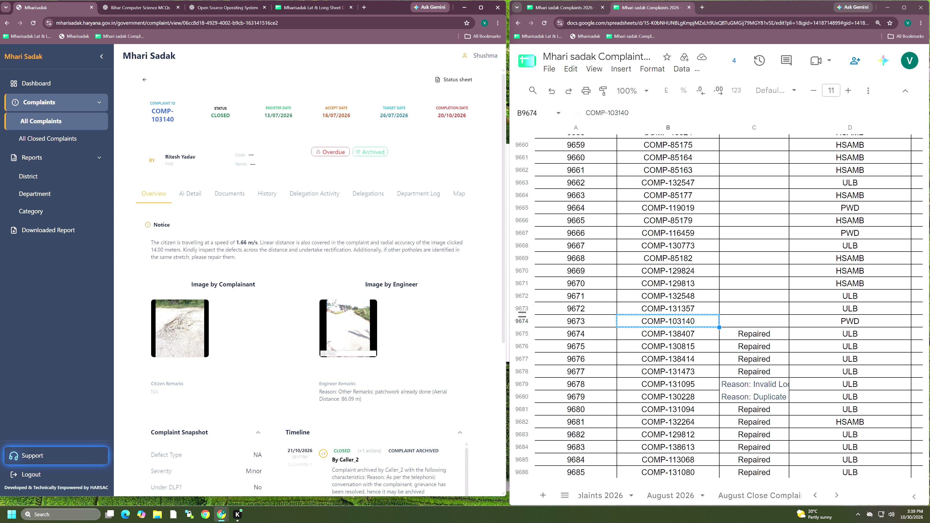
Copy the engineer remark "Reason: Other Remarks: patchwork already done (Aerial Distance: 86.09 m)" into the status cell for COMP-103140.
left_click_drag(320, 391, 377, 399)
key("ctrl+c")
left_click(758, 324)
key("ctrl+v")
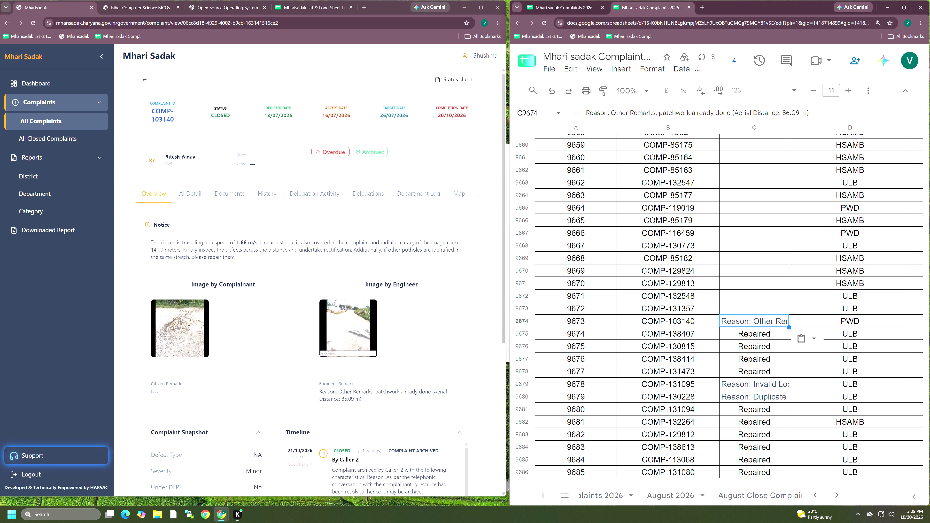
left_click(667, 310)
key("ctrl+c")
left_click(144, 75)
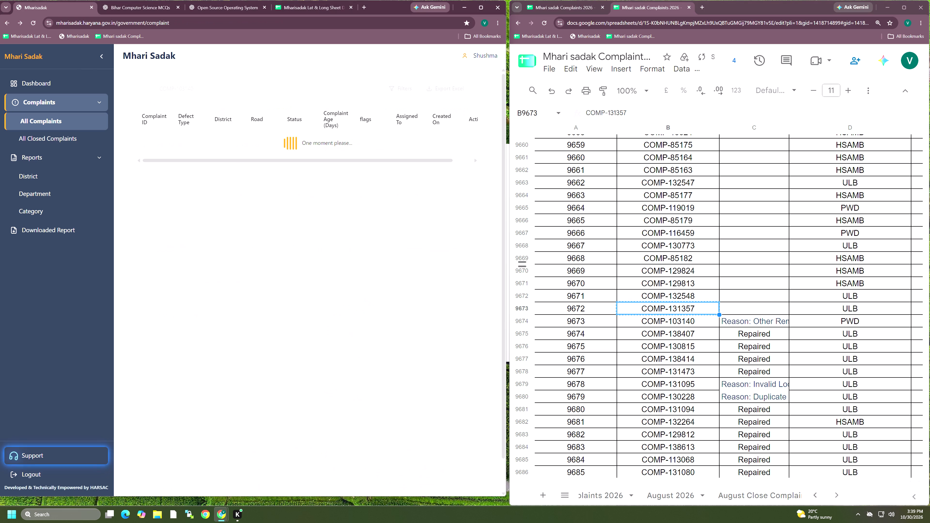
left_click_drag(198, 89, 135, 113)
key("ctrl+v")
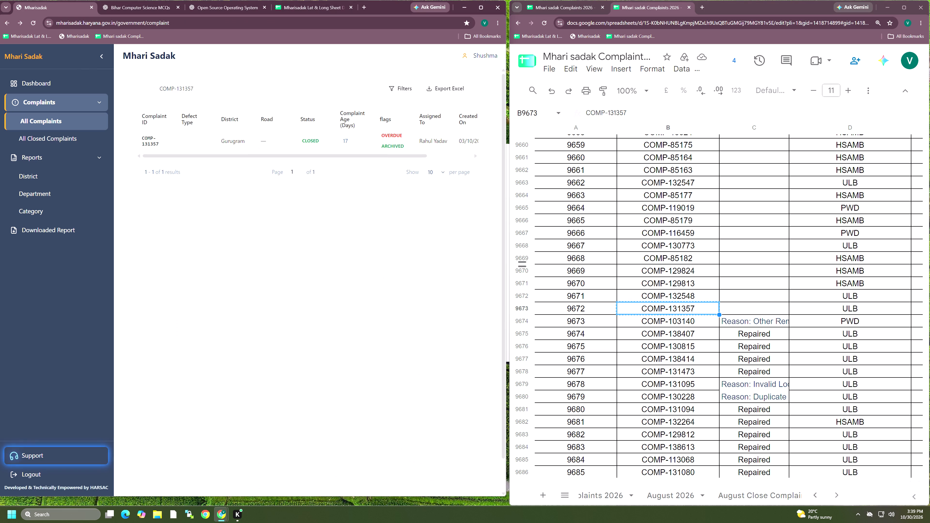
left_click(252, 148)
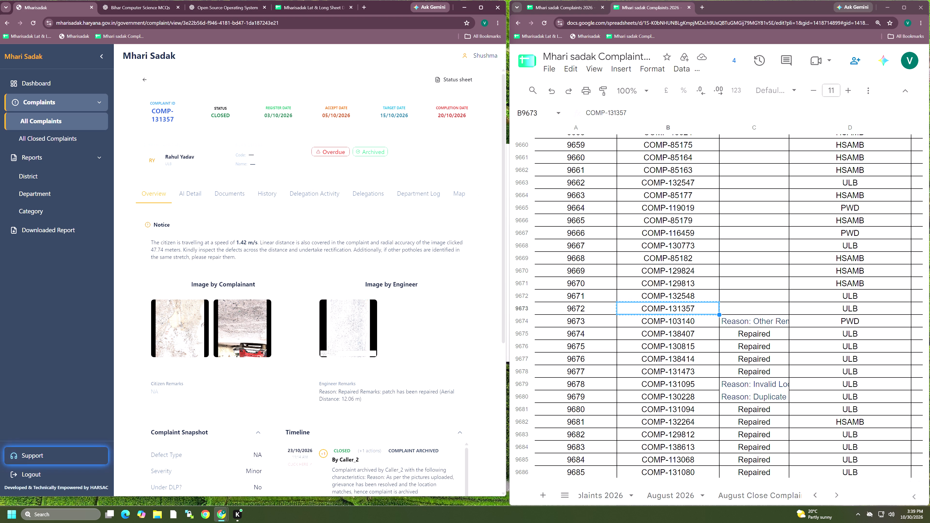
Copy Repaired from the COMP-138407 row into the status cell for COMP-131357.
left_click(748, 332)
key("ctrl+c")
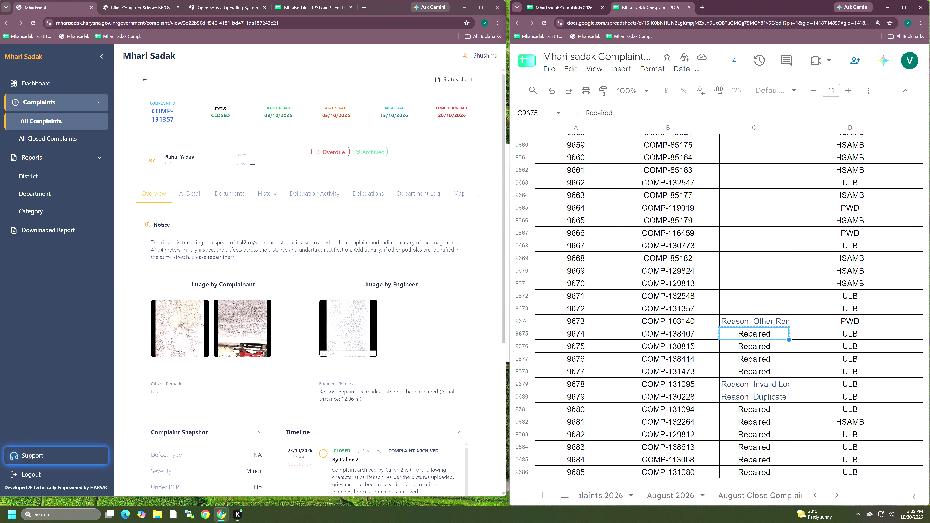
left_click(743, 309)
key("ctrl+v")
left_click(694, 294)
key("ctrl+c")
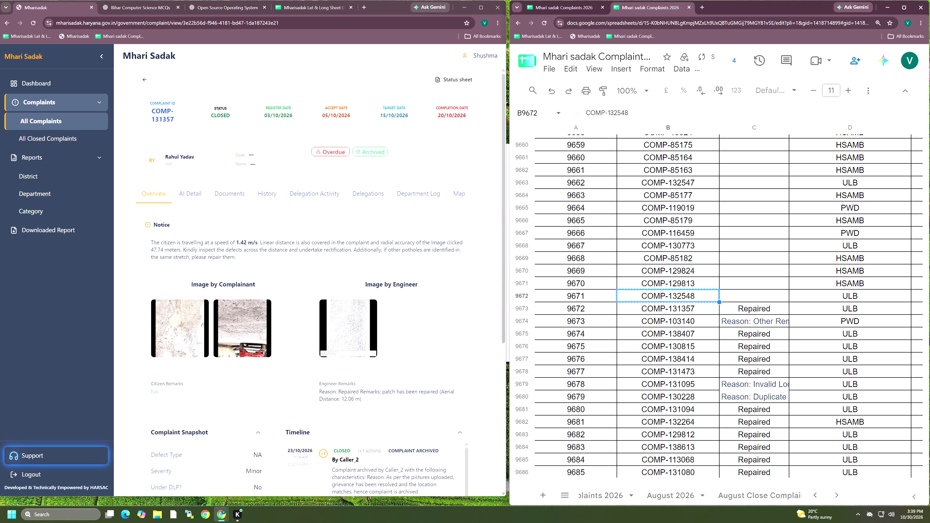
left_click(144, 81)
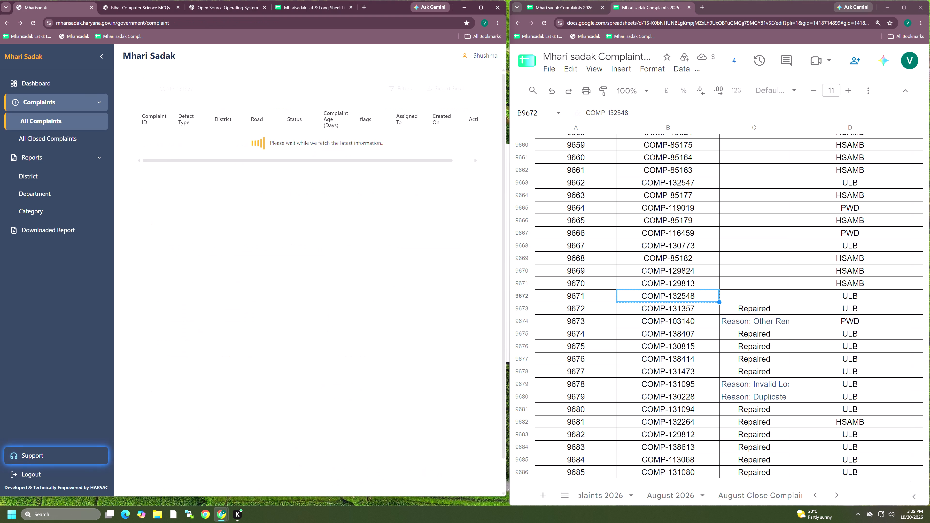
left_click_drag(196, 90, 151, 96)
key("ctrl+v")
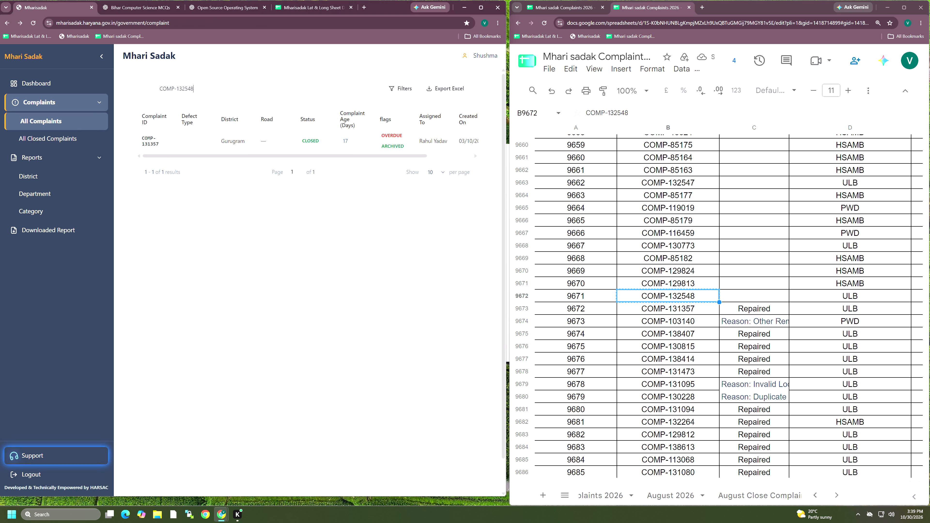
left_click(294, 146)
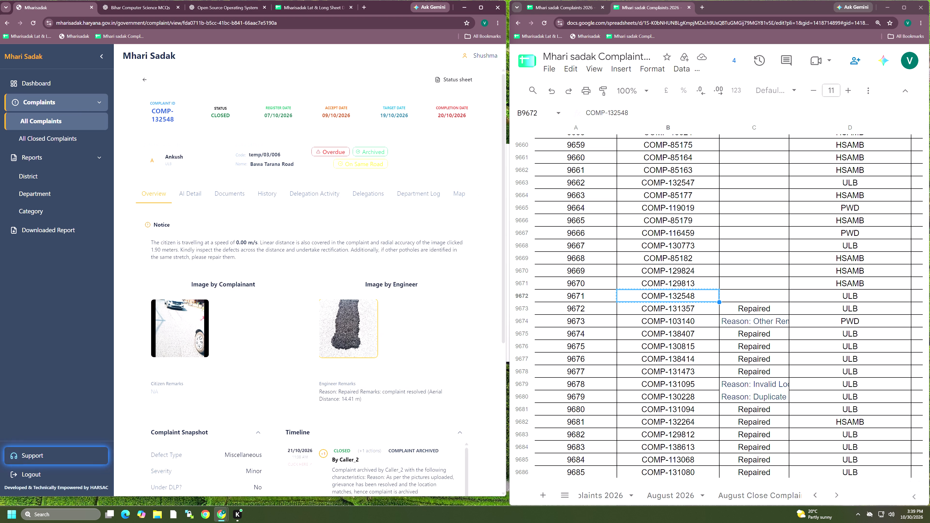
Enter Repaired in the status cell for COMP-132548 in the spreadsheet.
left_click(750, 298)
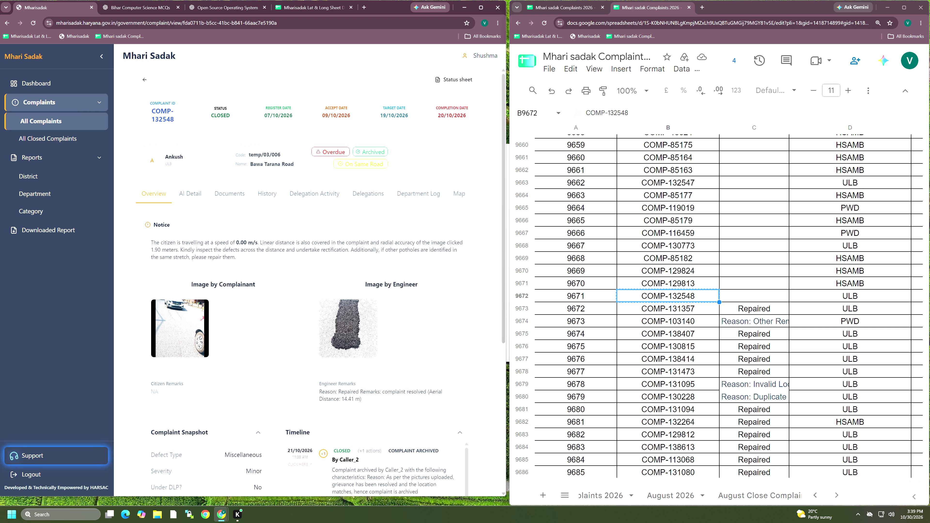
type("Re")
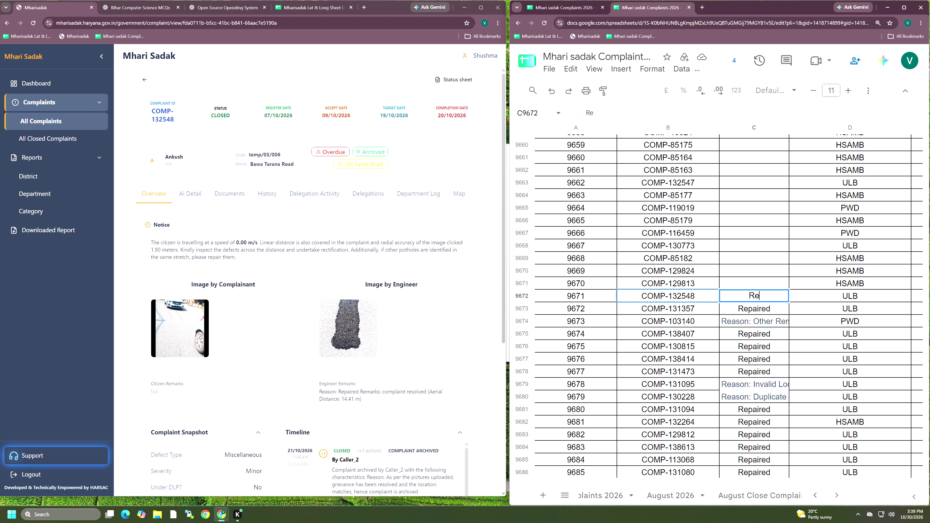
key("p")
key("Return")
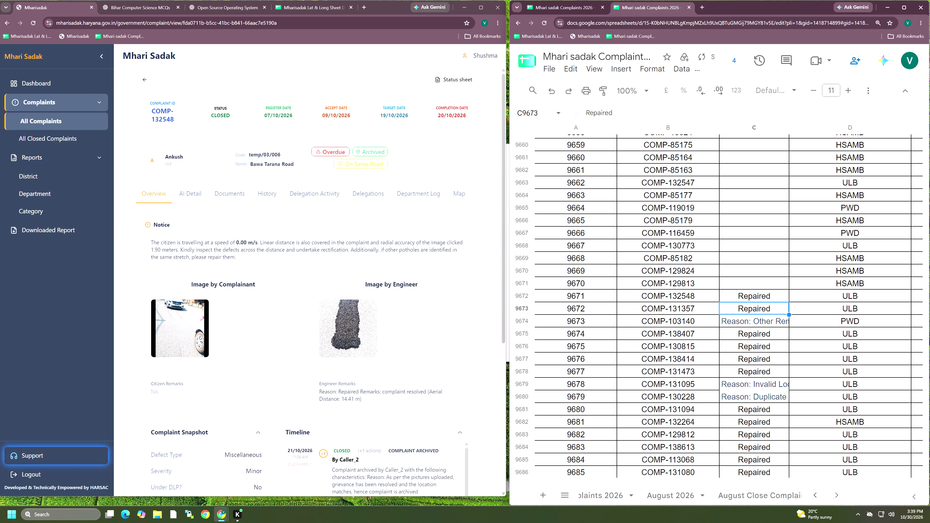
left_click(678, 284)
right_click(678, 284)
left_click_drag(755, 122, 749, 122)
left_click(143, 78)
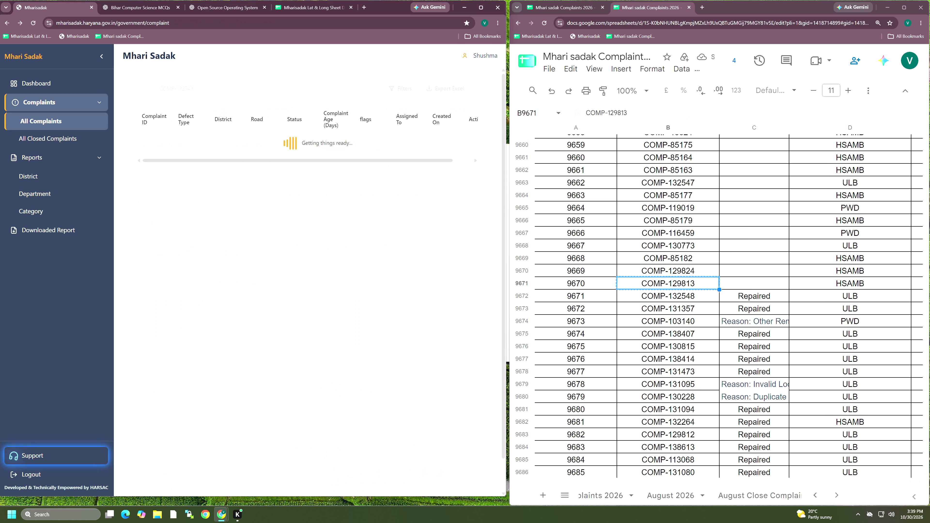
left_click_drag(199, 91, 119, 92)
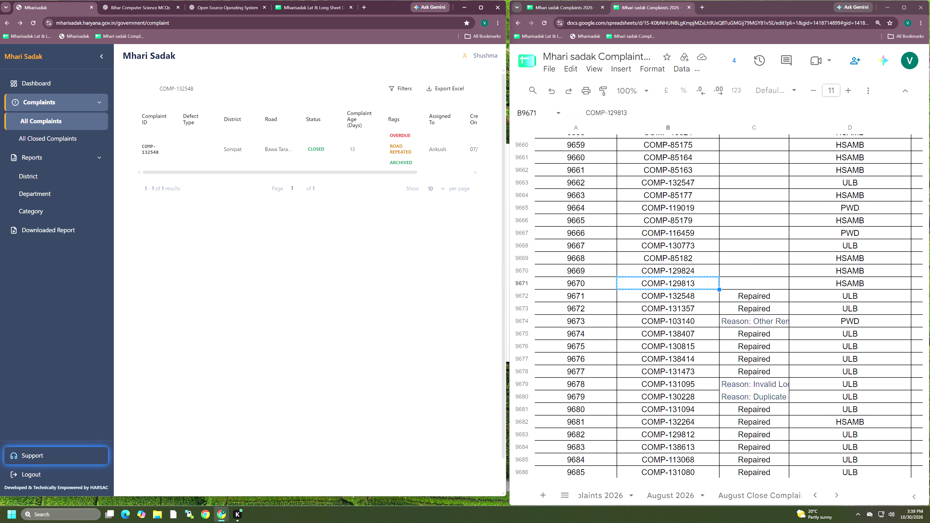
right_click(206, 85)
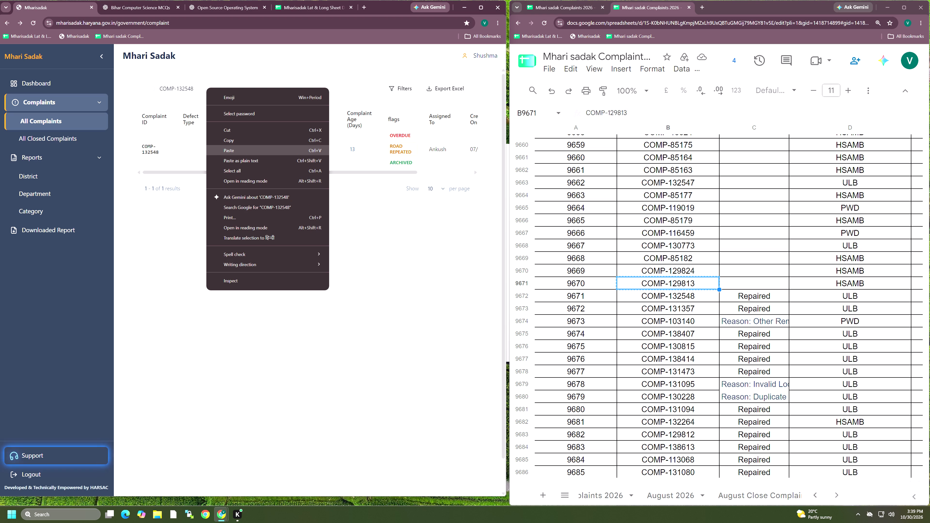
left_click(240, 152)
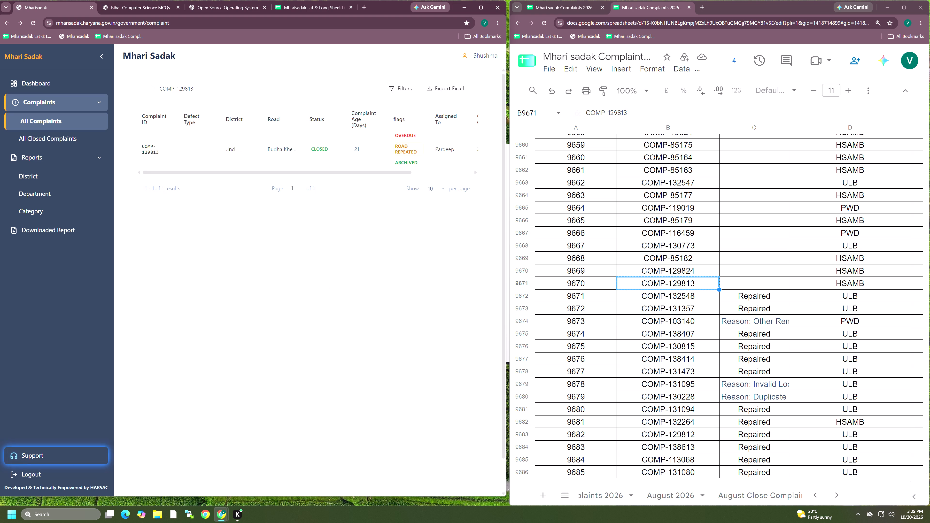
left_click(257, 156)
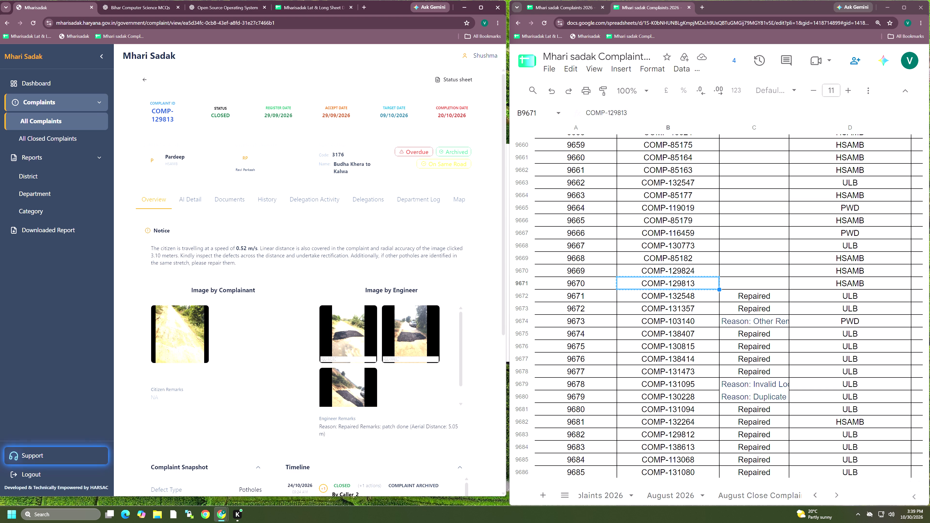
Check the engineer's images and remarks for COMP-129813 and enter Repaired in its status cell in the spreadsheet.
scroll(377, 370, "down", 2)
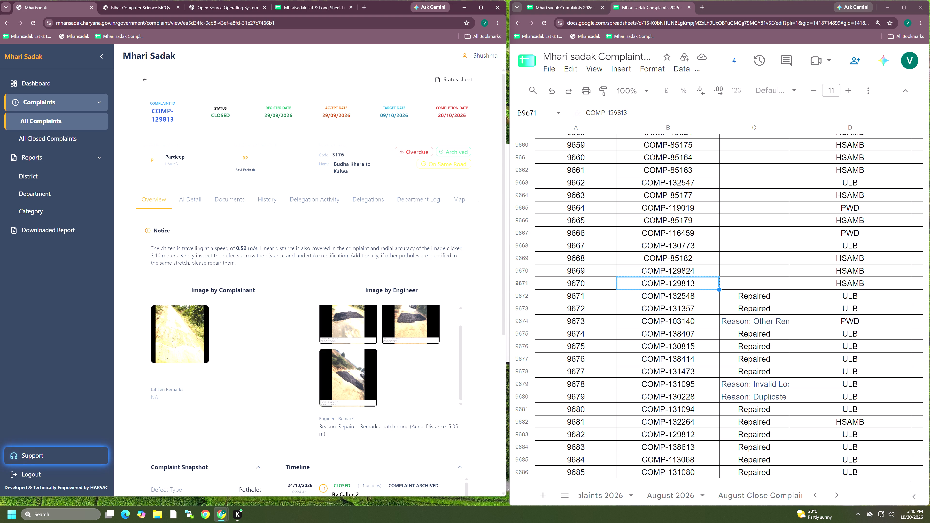
scroll(404, 337, "down", 1)
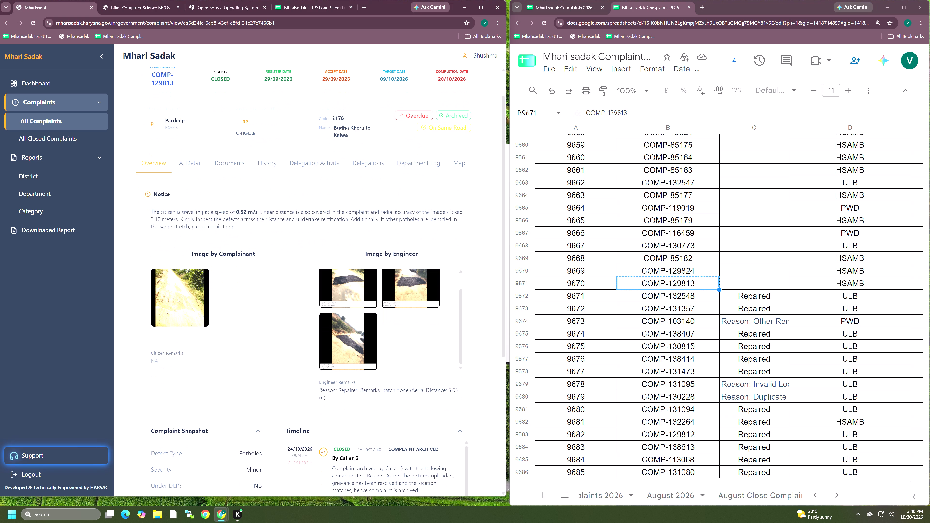
left_click(743, 281)
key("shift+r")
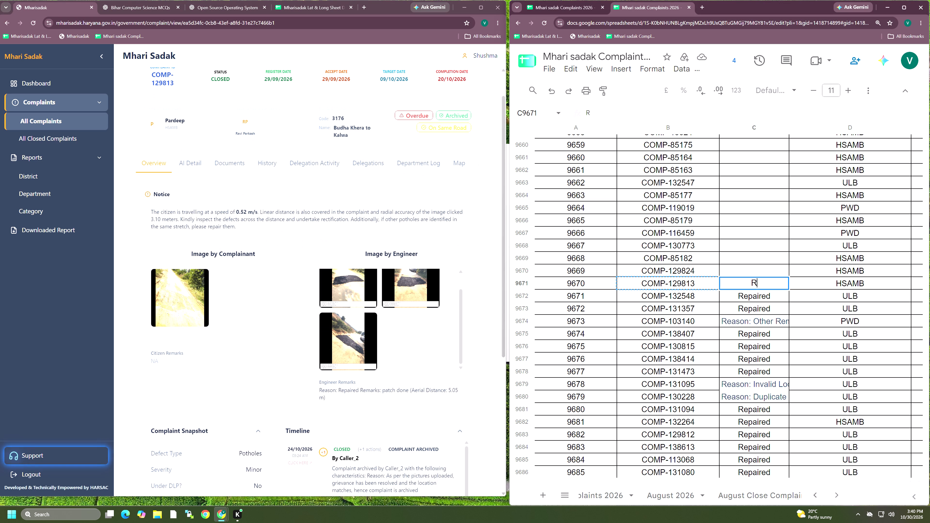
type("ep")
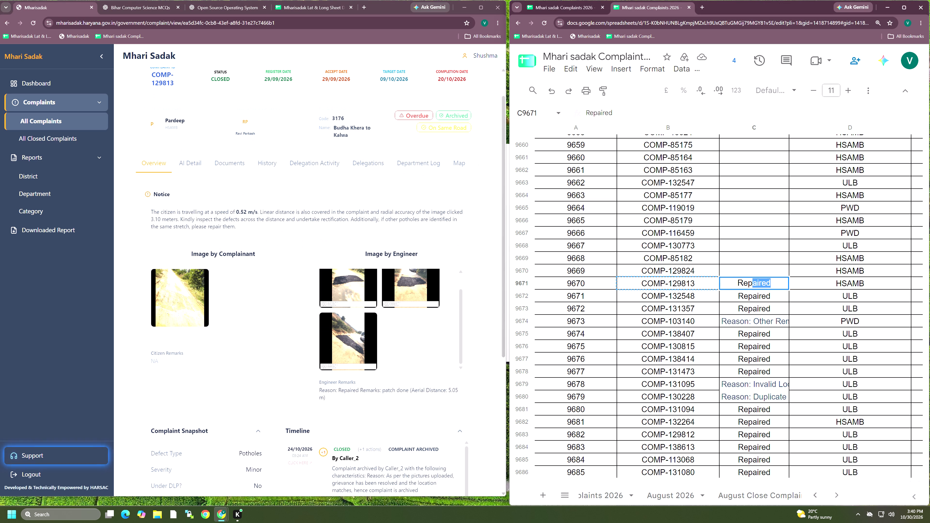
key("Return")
left_click(680, 274)
right_click(680, 274)
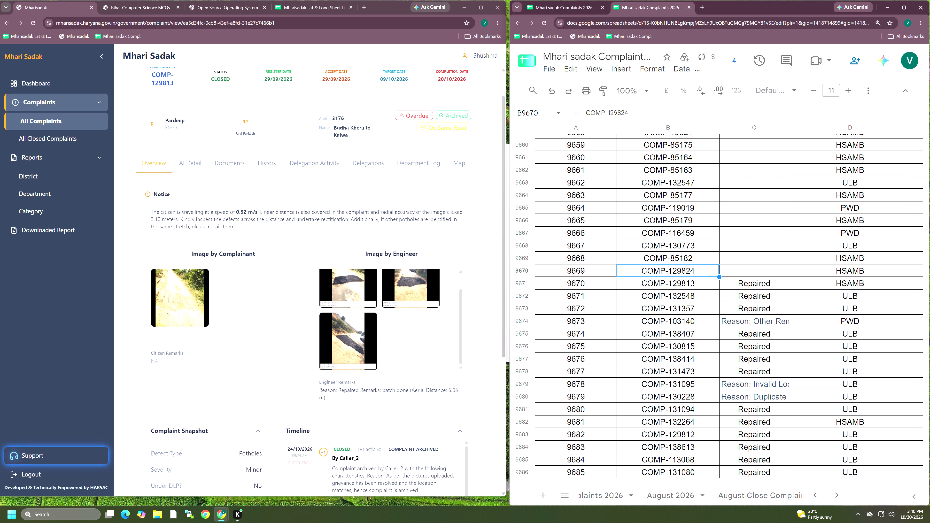
left_click(716, 114)
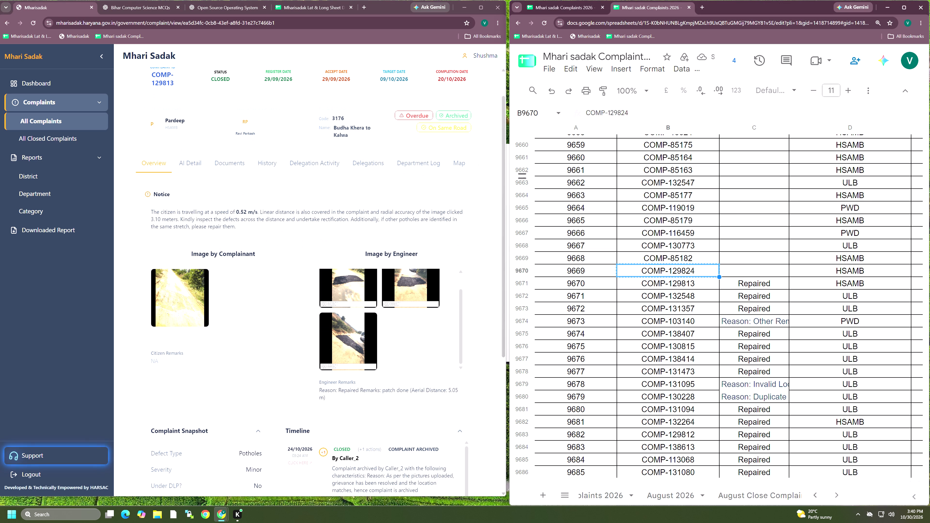
scroll(258, 221, "up", 8)
left_click(145, 81)
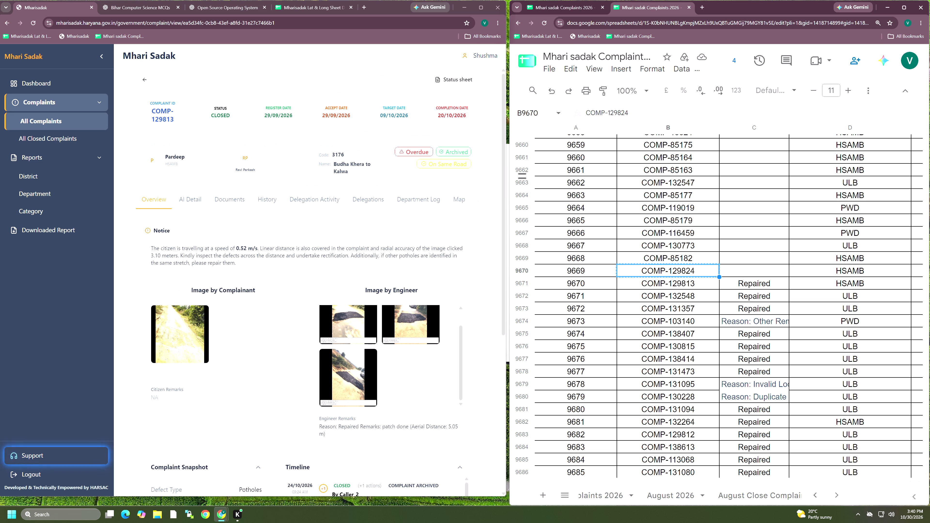
left_click_drag(197, 88, 186, 90)
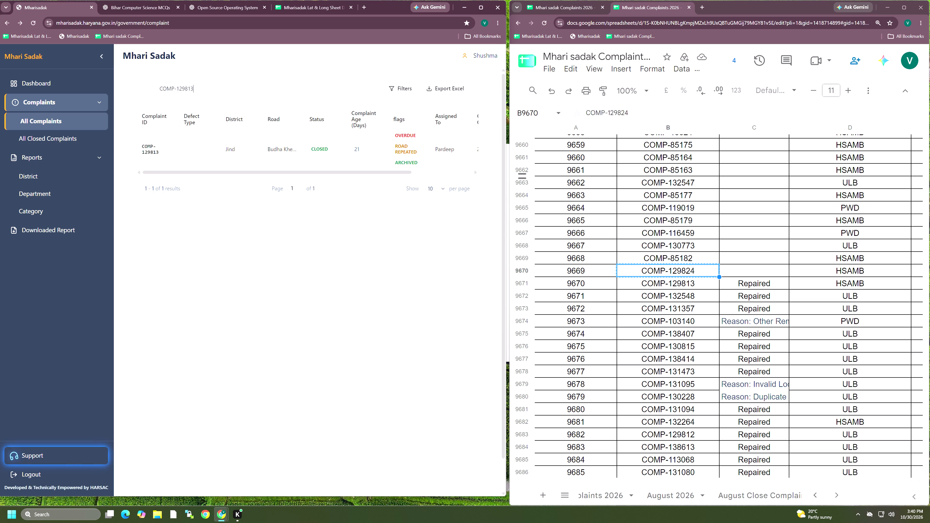
left_click_drag(186, 90, 140, 92)
right_click(202, 90)
left_click(251, 147)
right_click(679, 272)
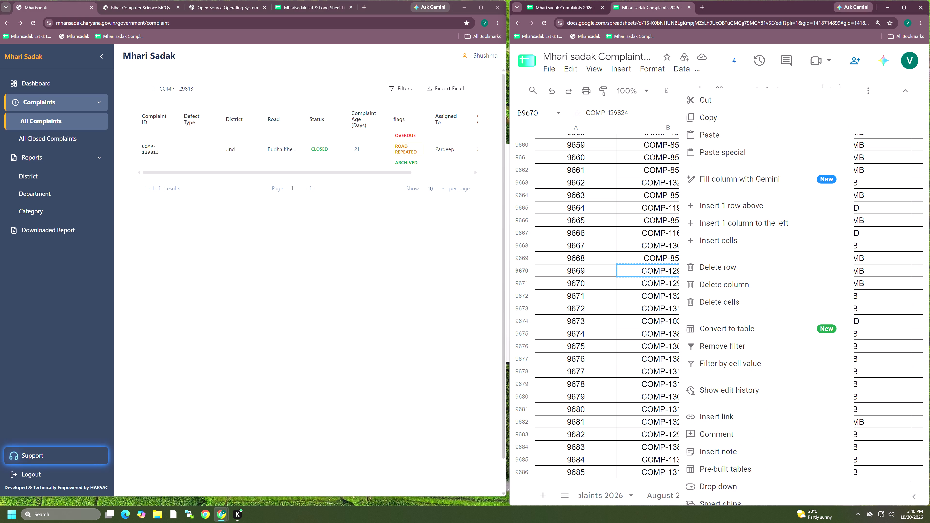
left_click(756, 120)
triple_click(197, 90)
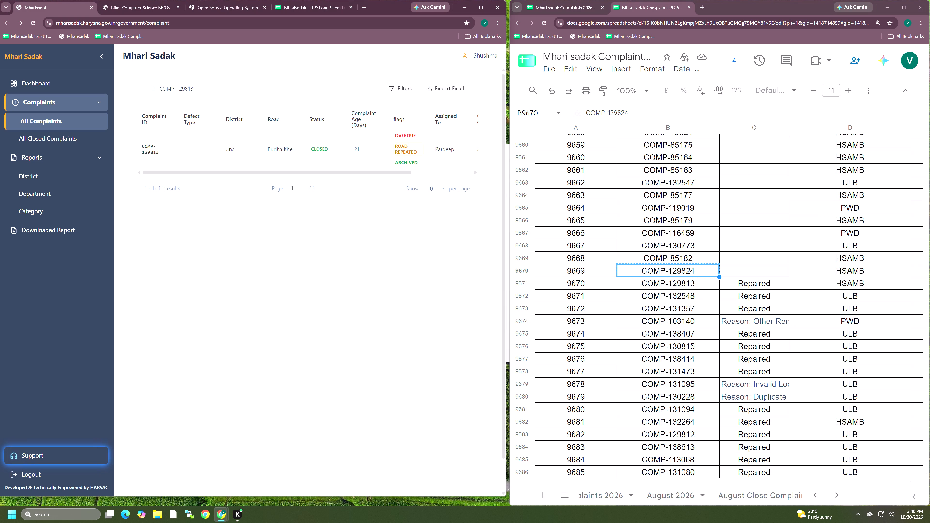
right_click(197, 90)
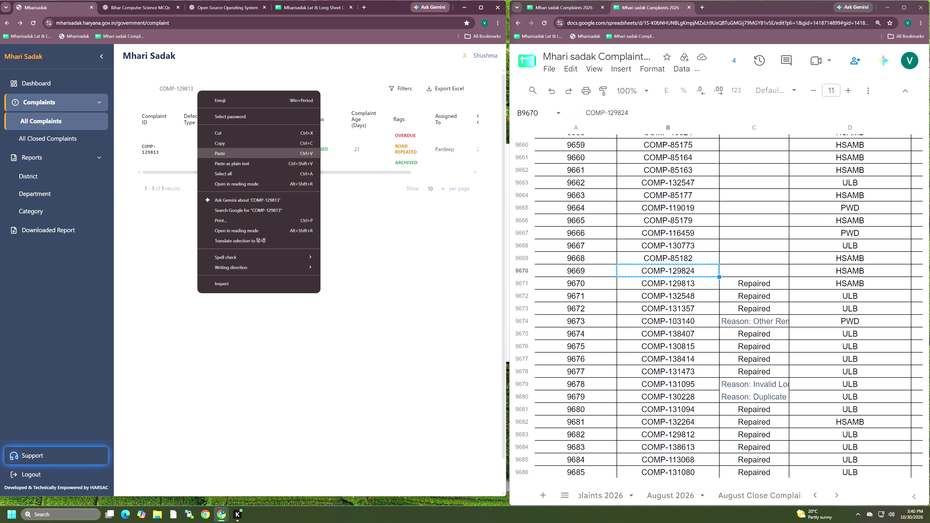
left_click(249, 154)
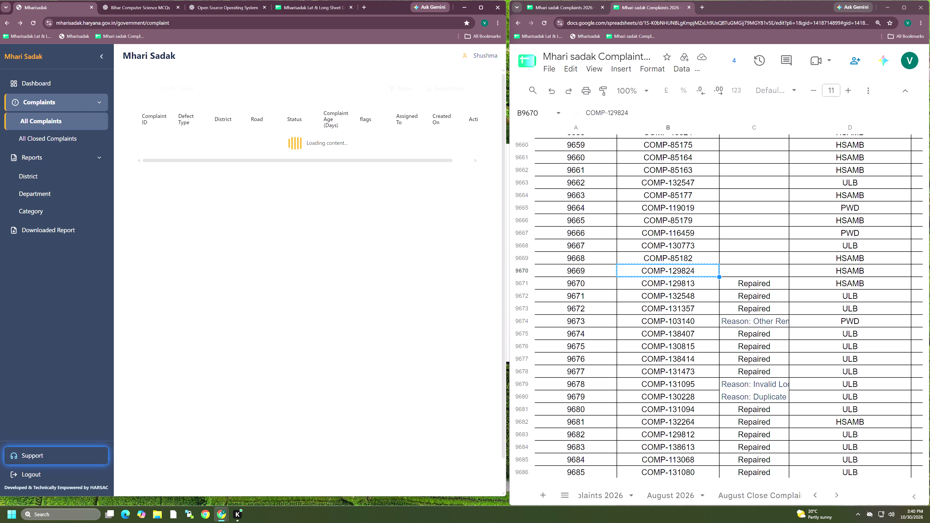
left_click(263, 156)
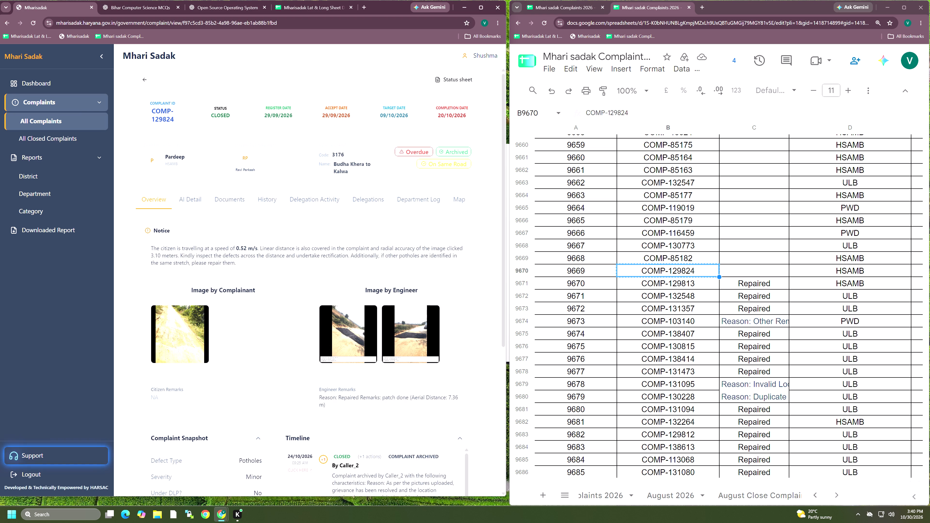
Enter Repaired in the status cell for COMP-129824 in the spreadsheet.
left_click(759, 275)
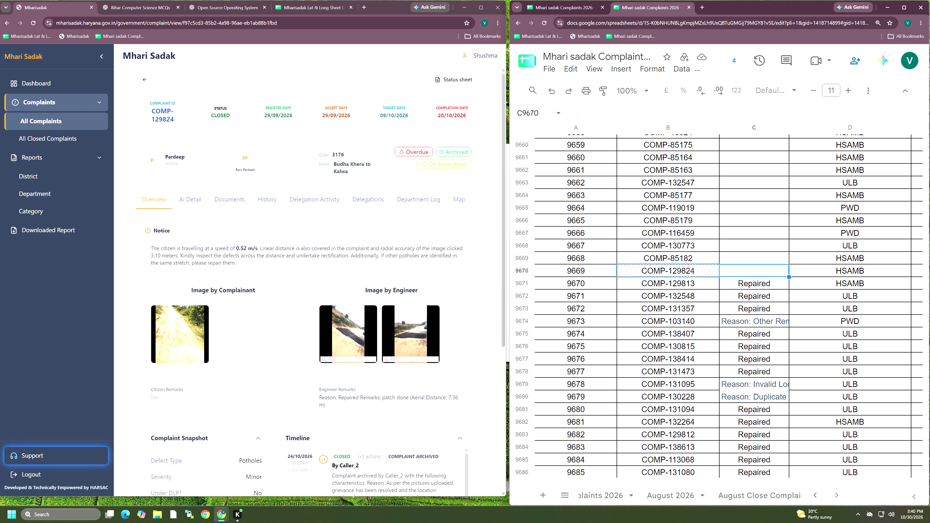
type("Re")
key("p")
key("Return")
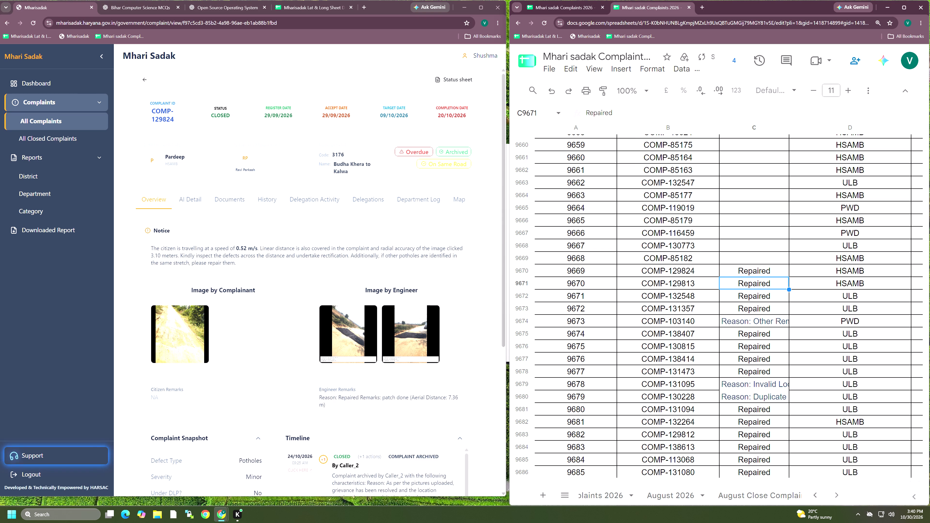
left_click(697, 259)
right_click(697, 259)
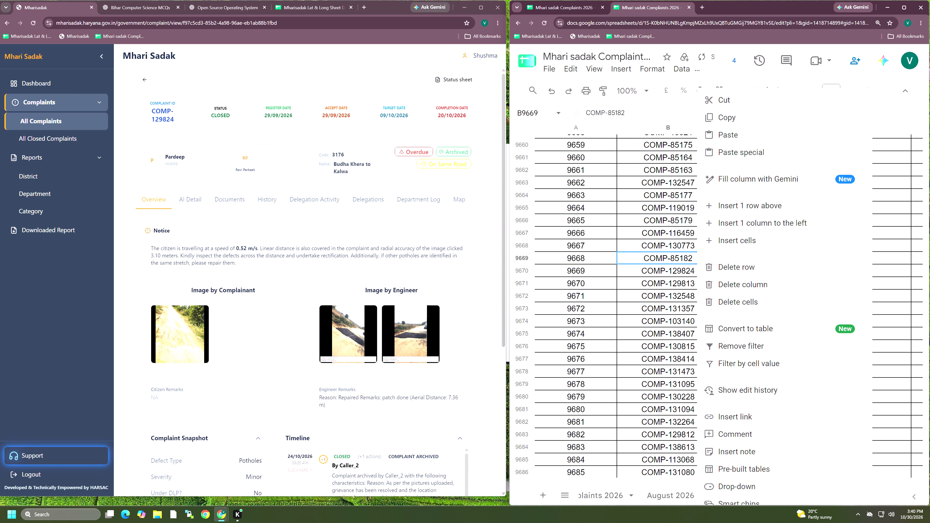
left_click(754, 119)
left_click(144, 80)
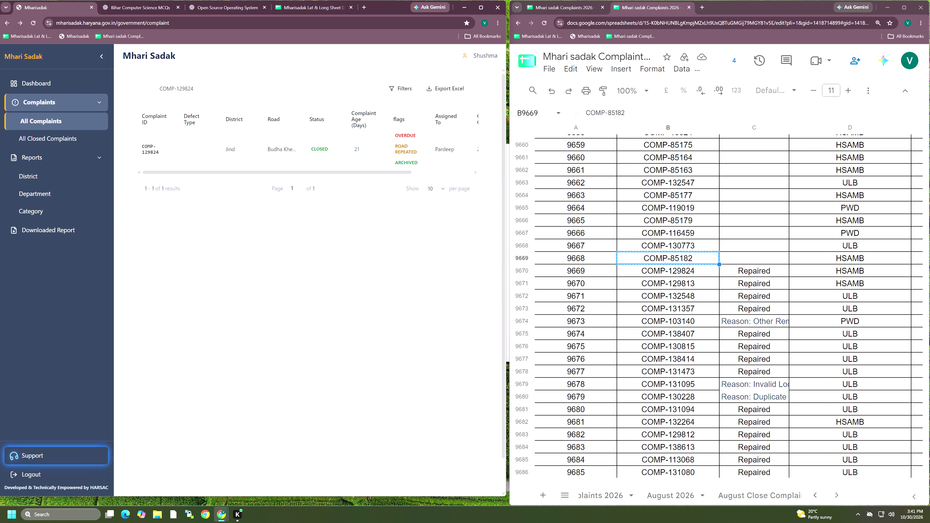
left_click_drag(198, 89, 150, 106)
right_click(217, 89)
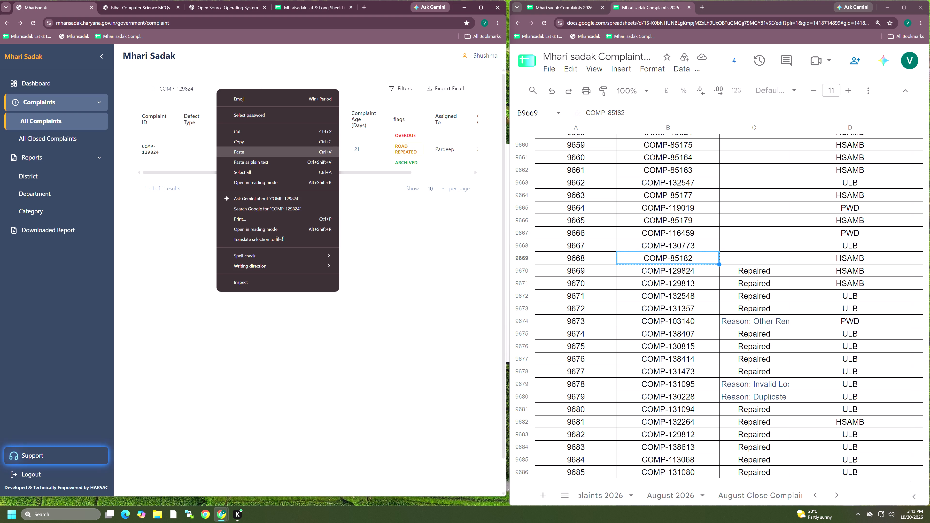
left_click(276, 152)
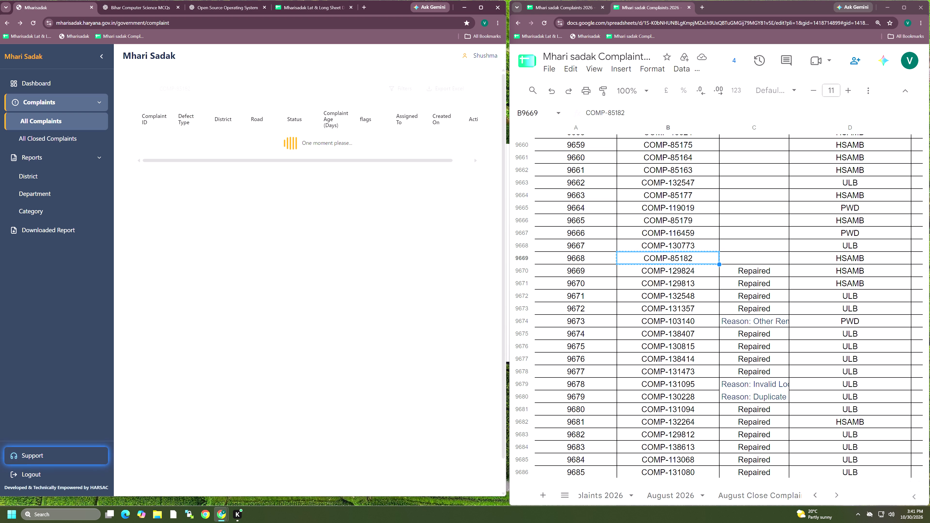
left_click(280, 148)
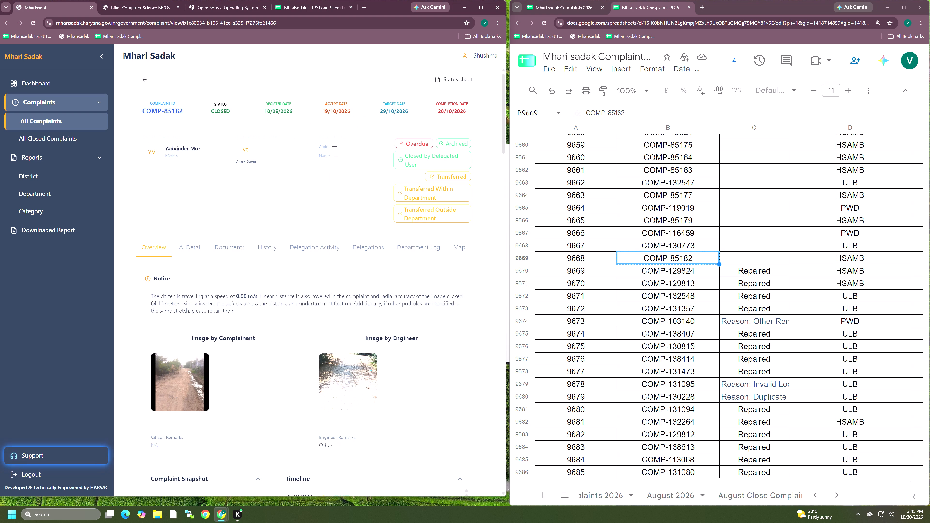
Enter the engineer remark Other in the status cell for COMP-85182 in the spreadsheet.
left_click_drag(319, 446, 339, 445)
left_click(738, 260)
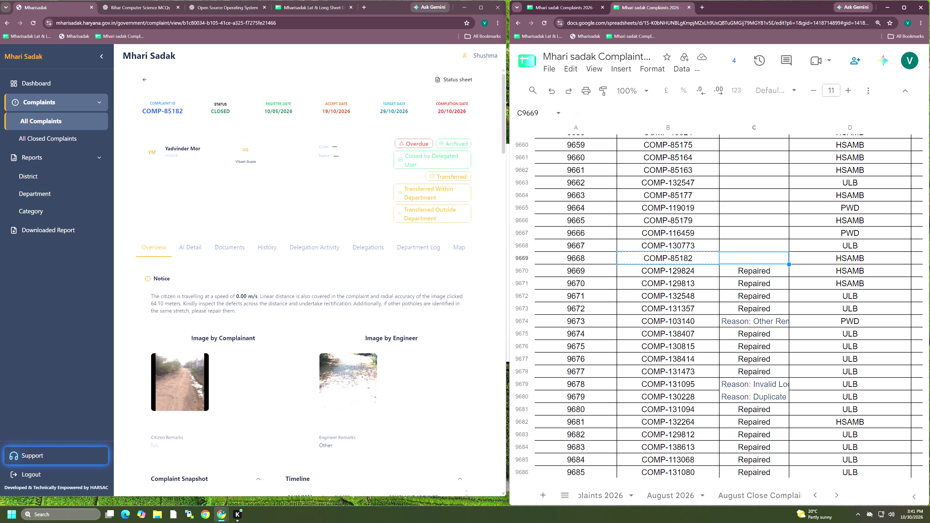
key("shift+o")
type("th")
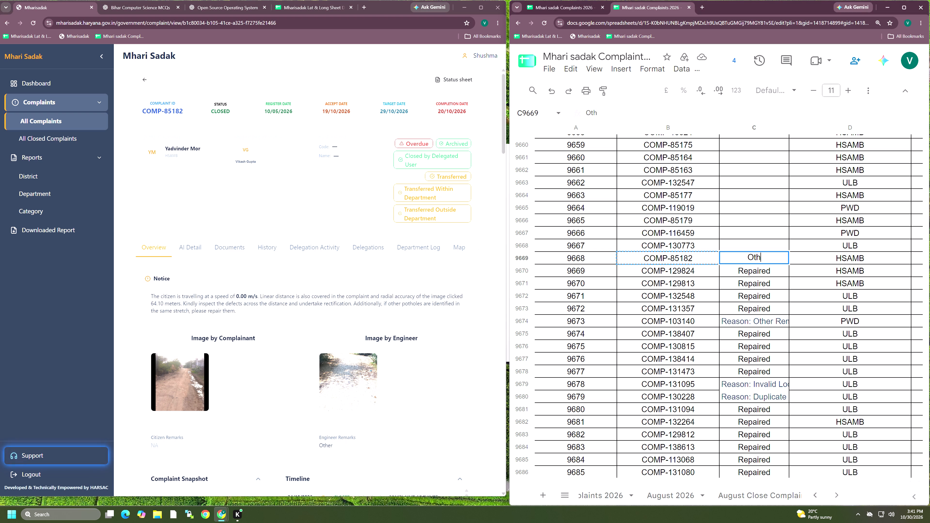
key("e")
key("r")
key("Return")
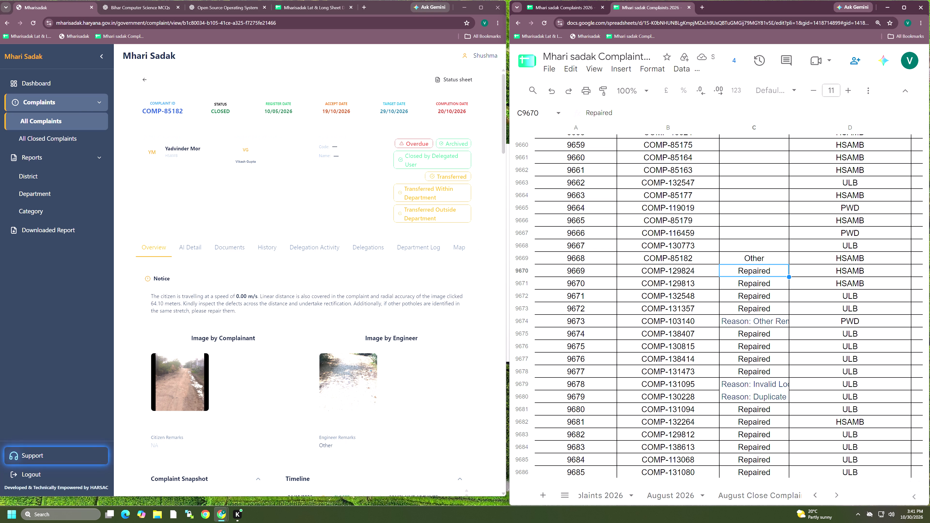
left_click(670, 246)
right_click(671, 246)
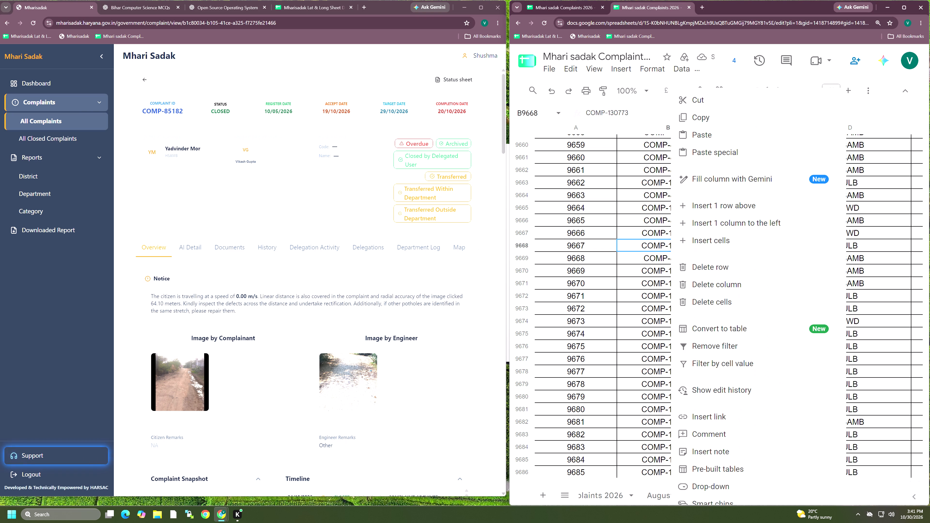
left_click(696, 120)
scroll(702, 143, "up", 1)
scroll(389, 200, "up", 2)
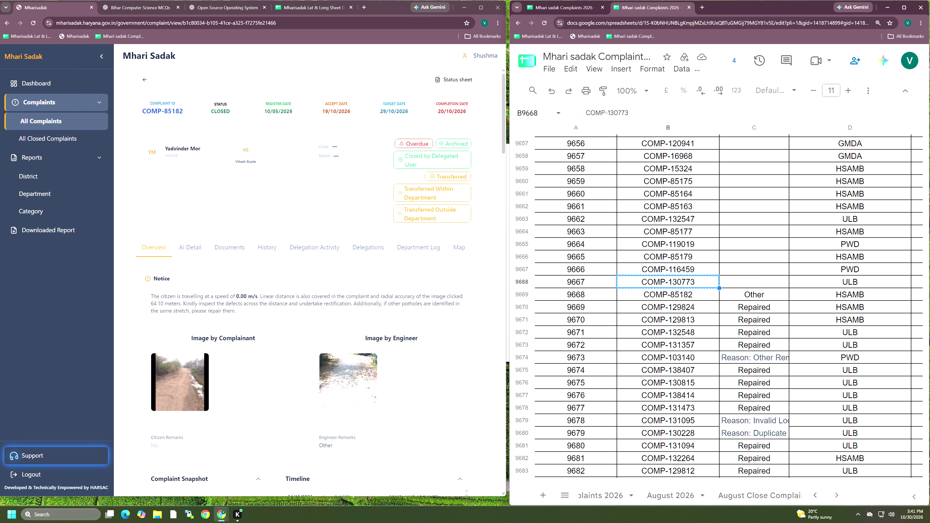
left_click(147, 80)
scroll(793, 354, "up", 2)
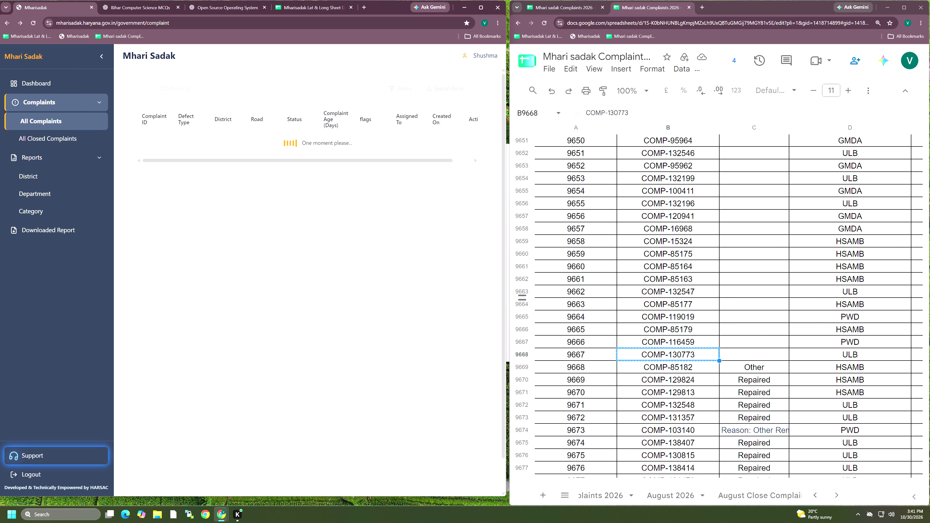
left_click_drag(199, 89, 124, 94)
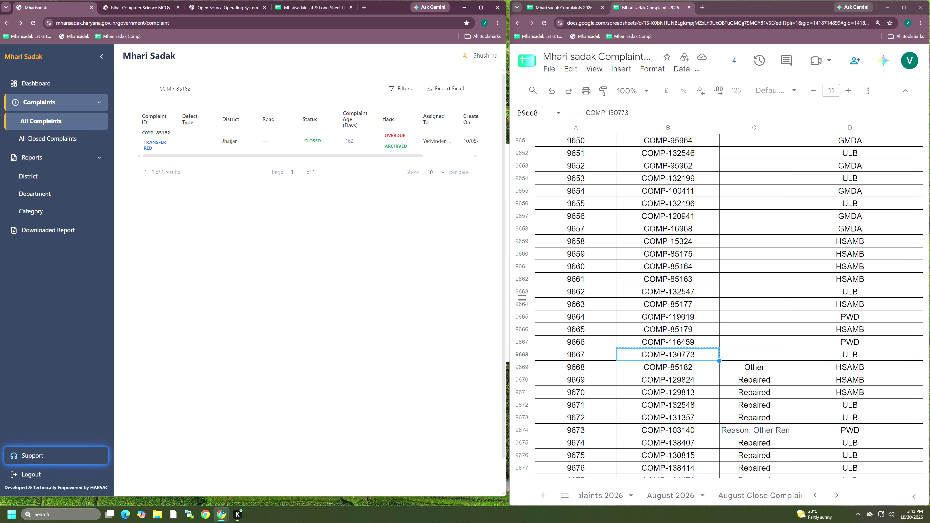
right_click(205, 88)
left_click(236, 149)
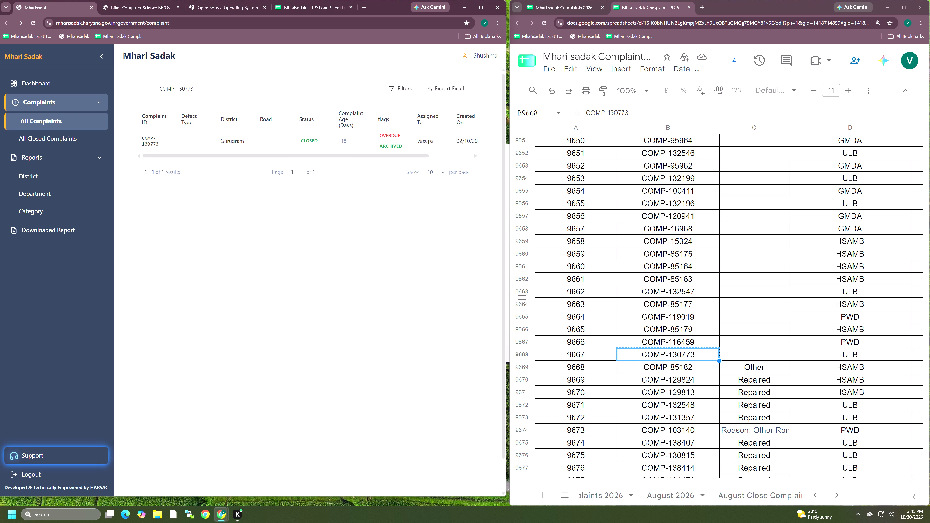
left_click(278, 147)
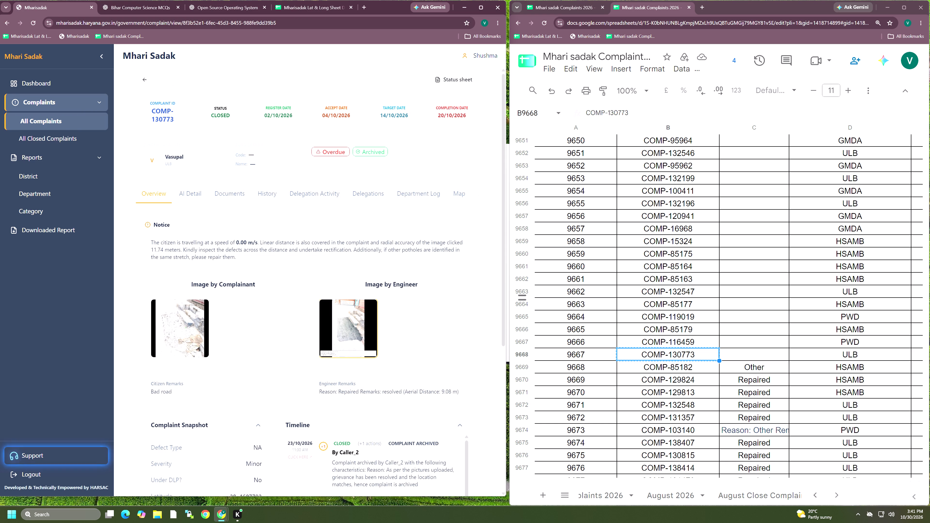
Enter Repaired in the status cell for COMP-130773 in the spreadsheet.
left_click(733, 354)
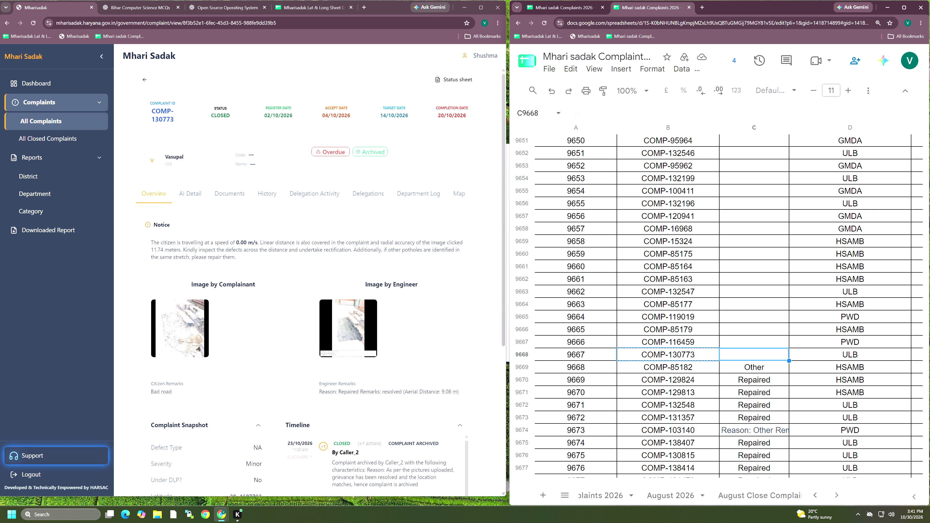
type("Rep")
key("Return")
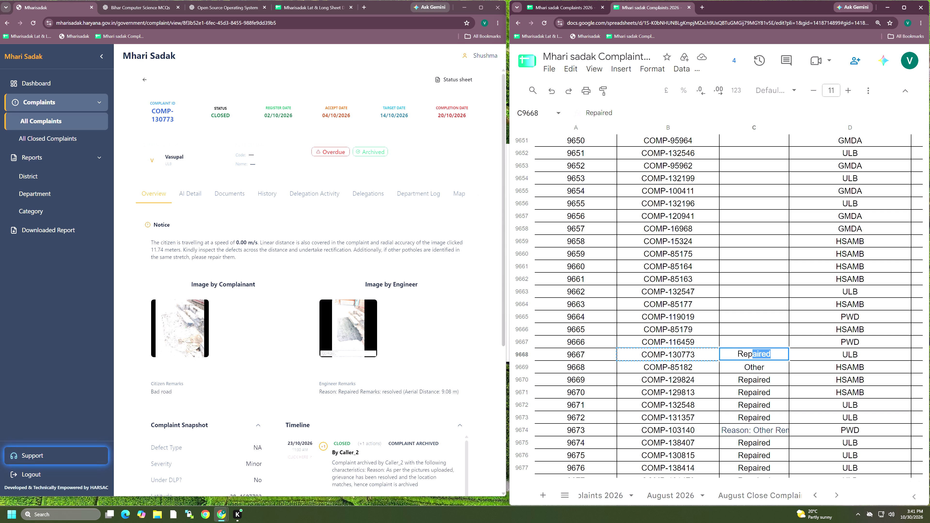
left_click(676, 341)
right_click(676, 341)
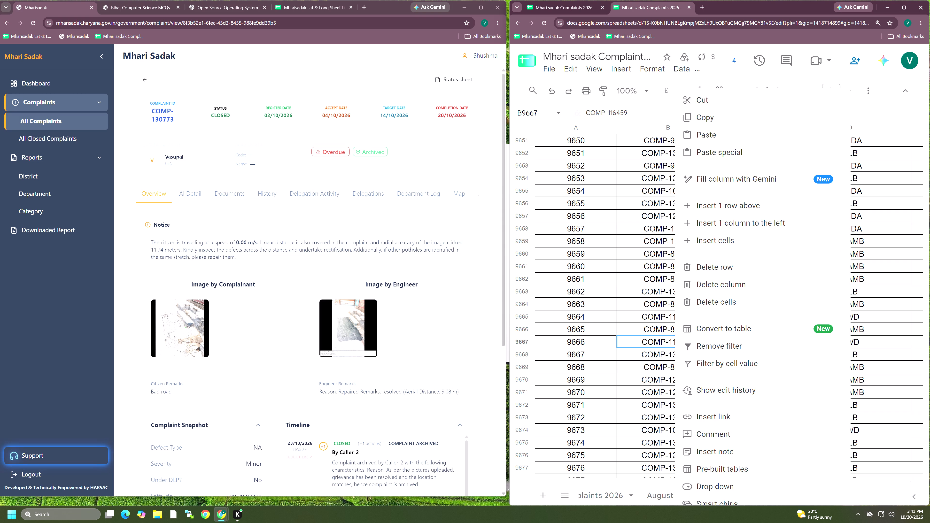
left_click(707, 122)
left_click(143, 81)
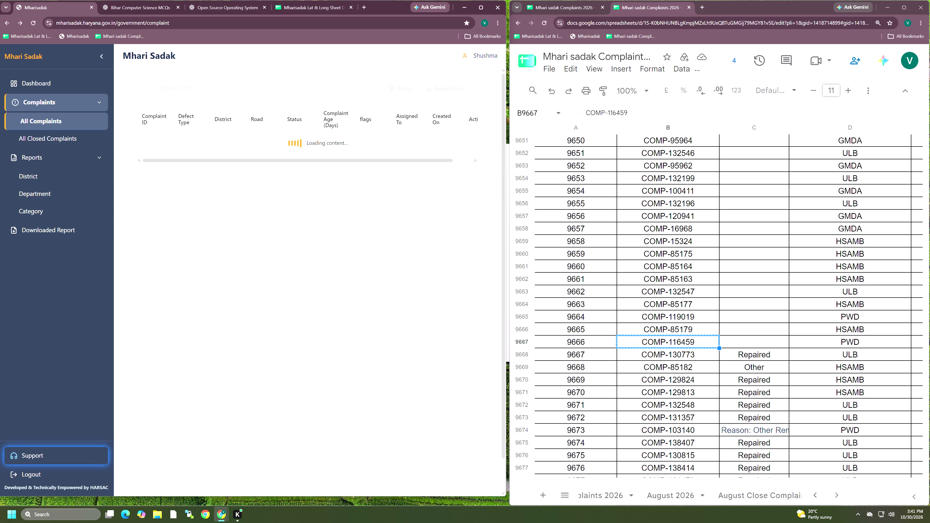
left_click_drag(198, 88, 136, 103)
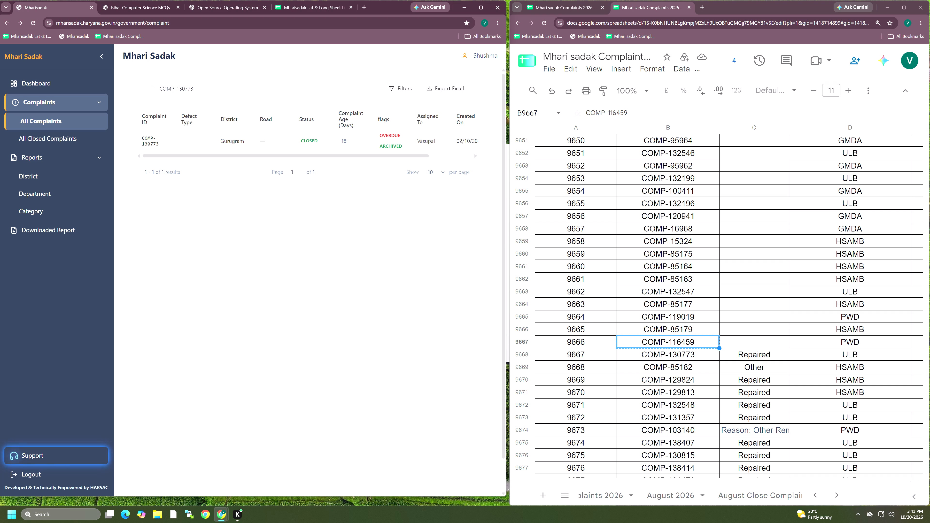
right_click(206, 89)
left_click(244, 152)
left_click(210, 154)
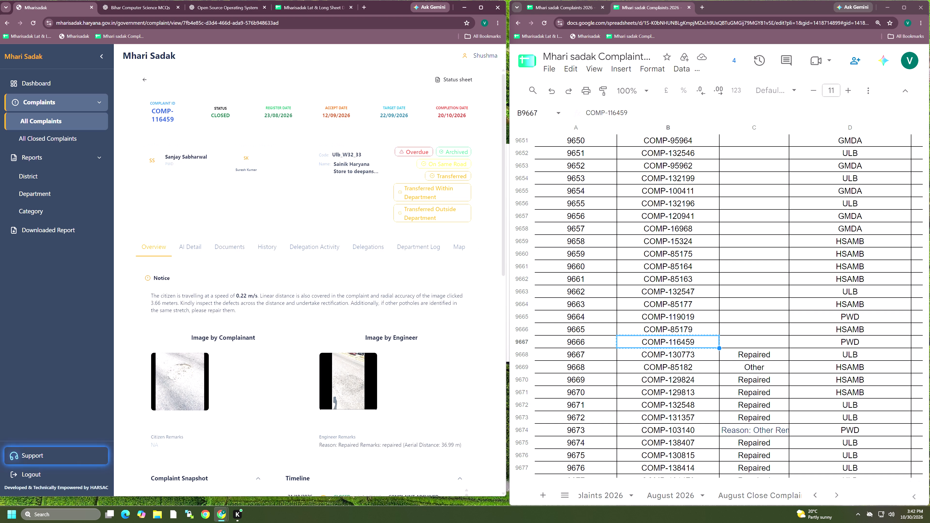
left_click(750, 342)
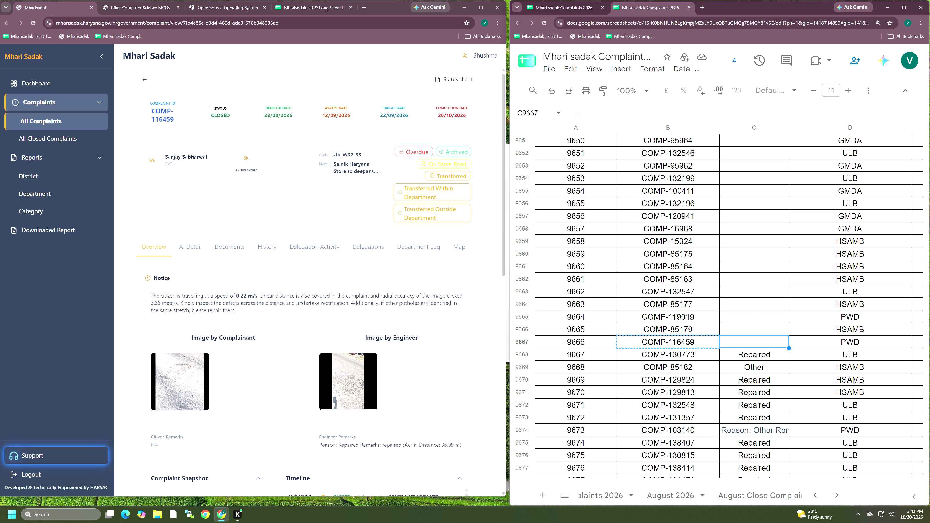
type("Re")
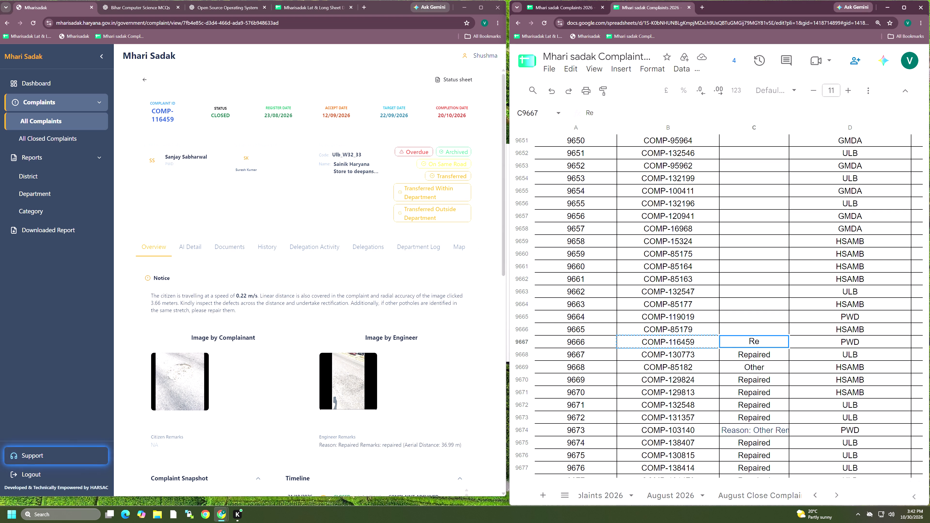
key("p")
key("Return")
left_click(695, 330)
right_click(695, 330)
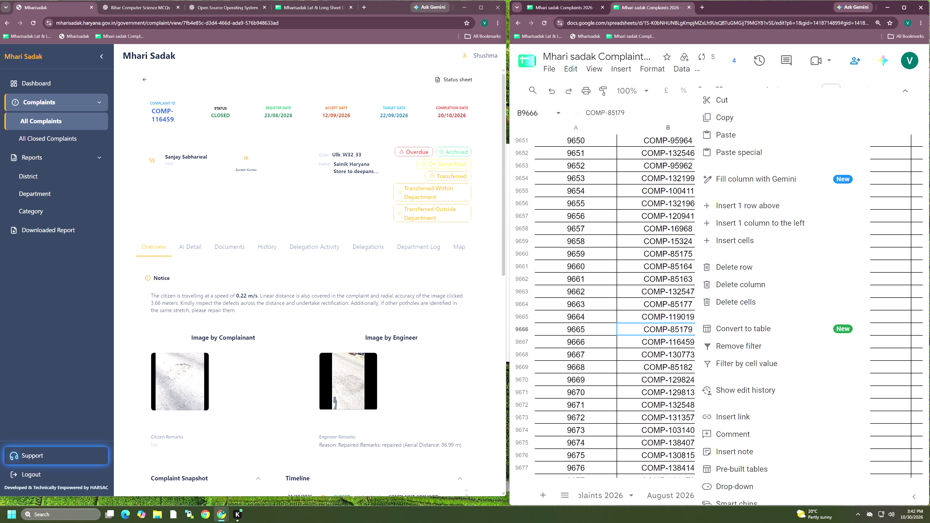
left_click(733, 123)
left_click(145, 78)
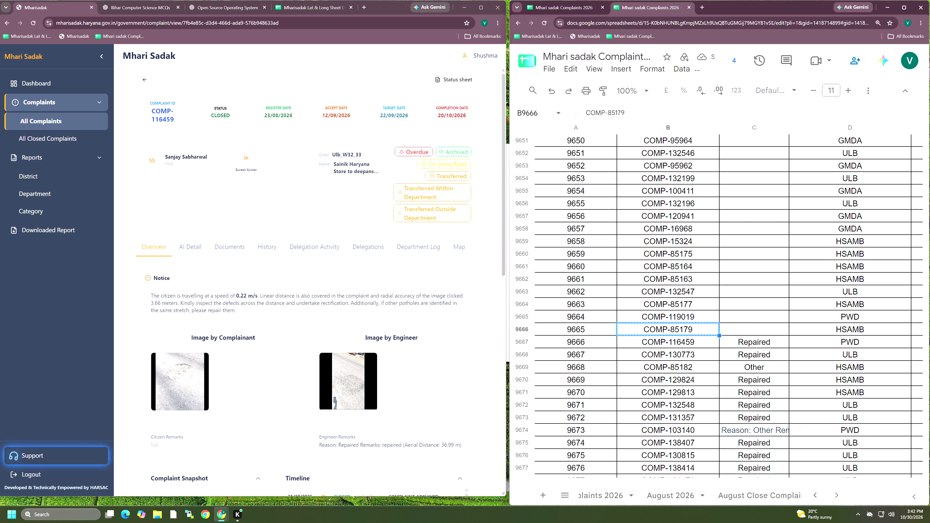
left_click_drag(200, 90, 164, 93)
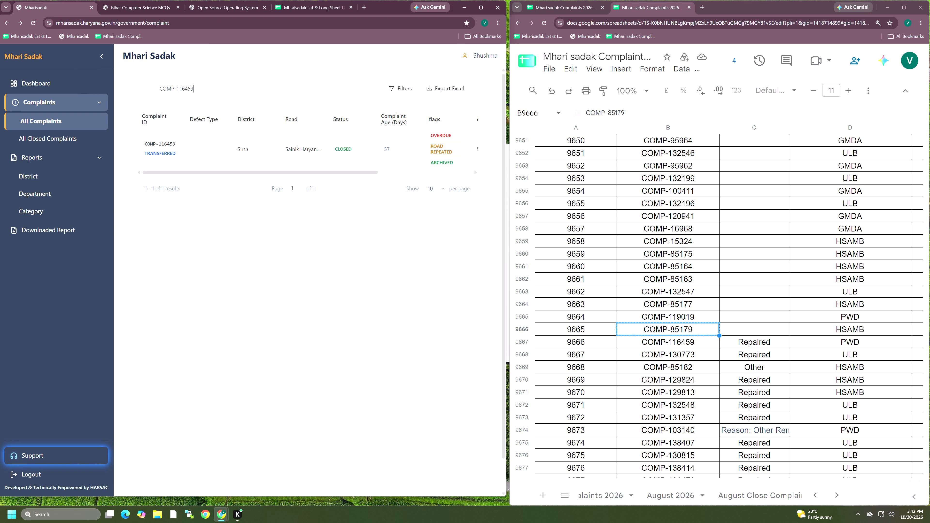
left_click_drag(164, 93, 134, 96)
right_click_drag(210, 92, 207, 98)
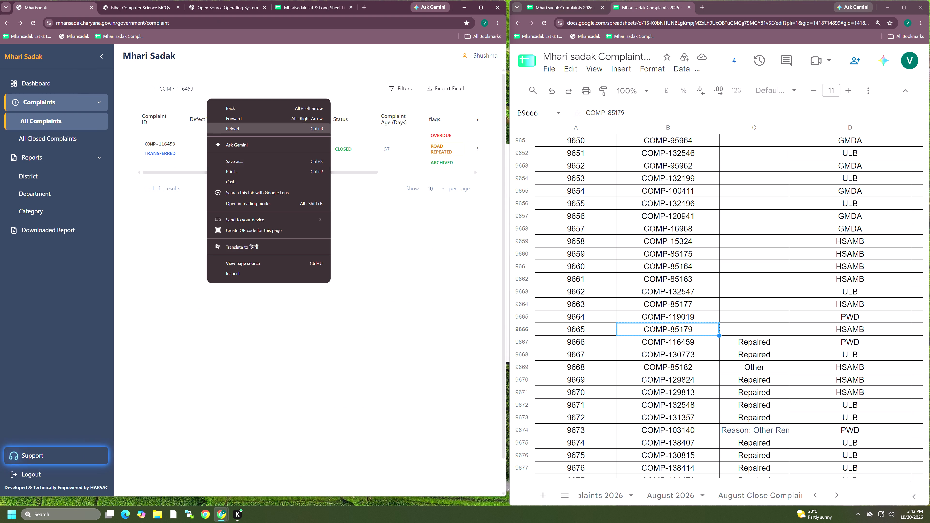
right_click(207, 89)
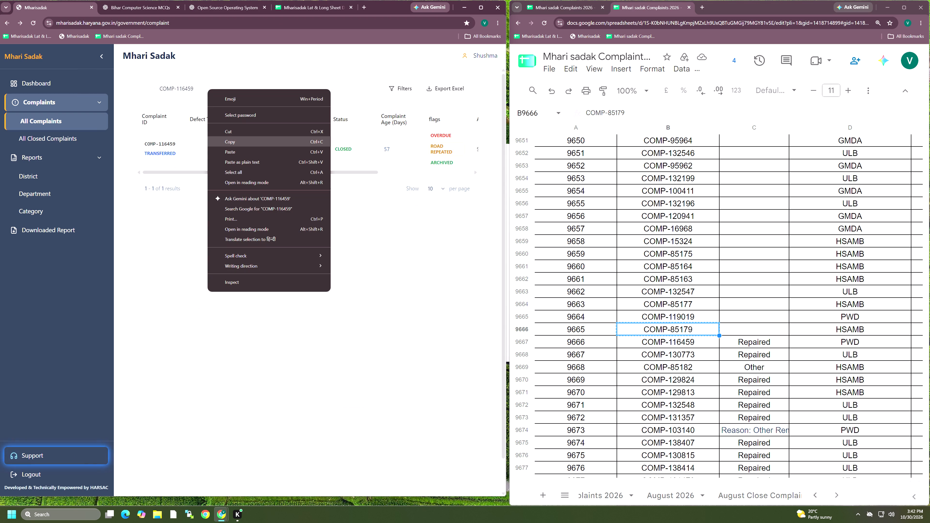
left_click(239, 149)
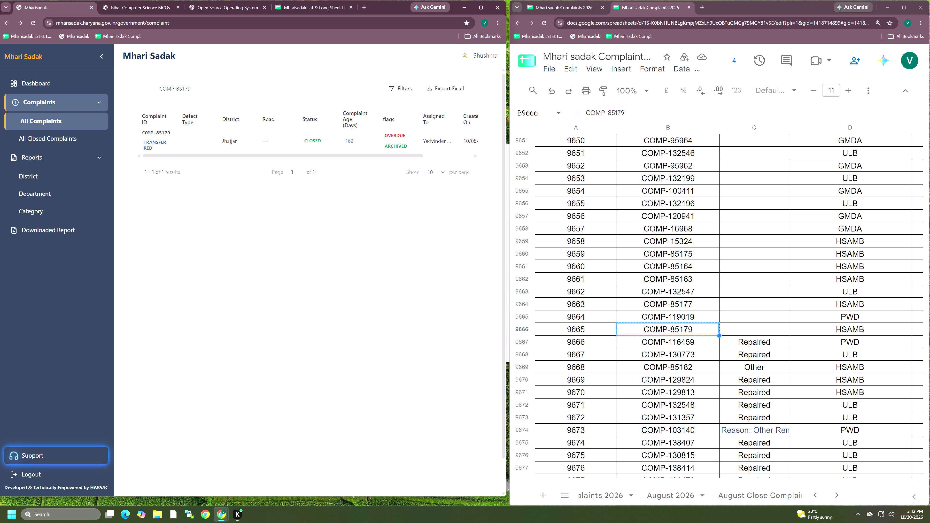
left_click(283, 144)
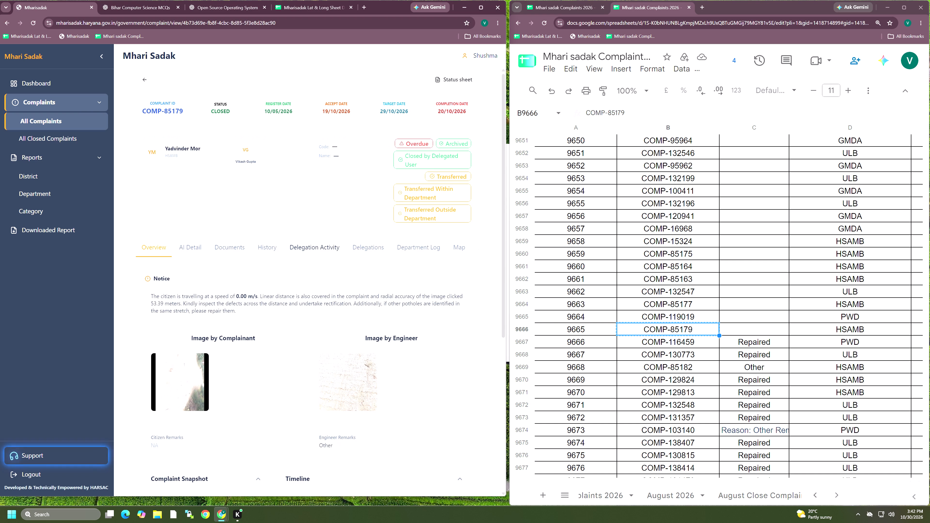
Enter the engineer remark Other in the status cell for COMP-85179 in the spreadsheet.
left_click(751, 328)
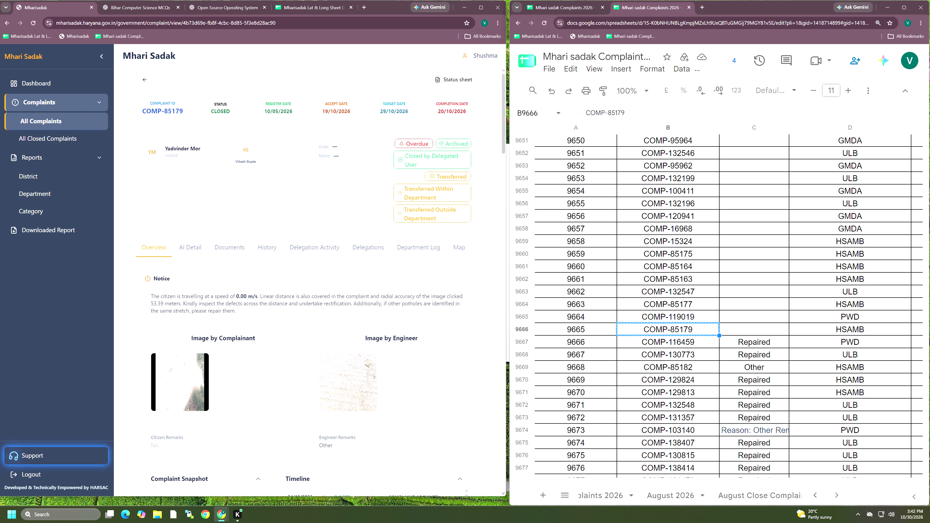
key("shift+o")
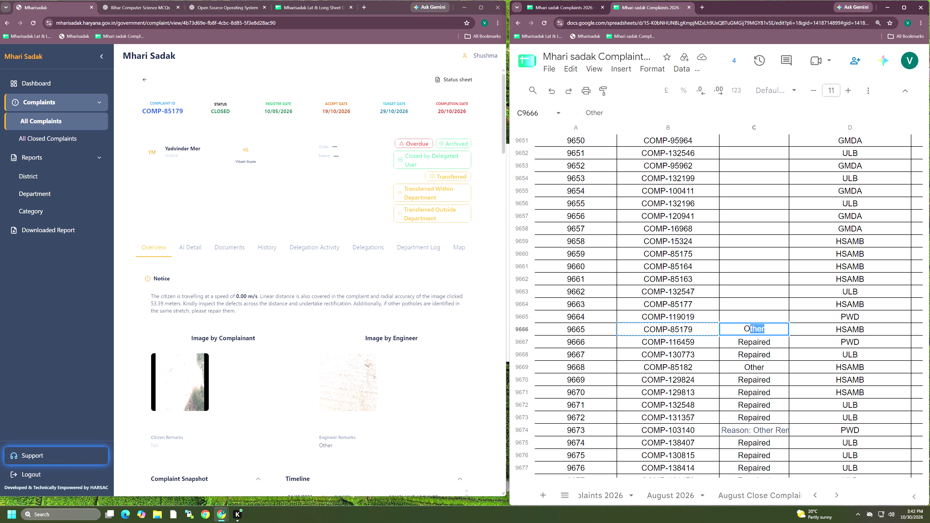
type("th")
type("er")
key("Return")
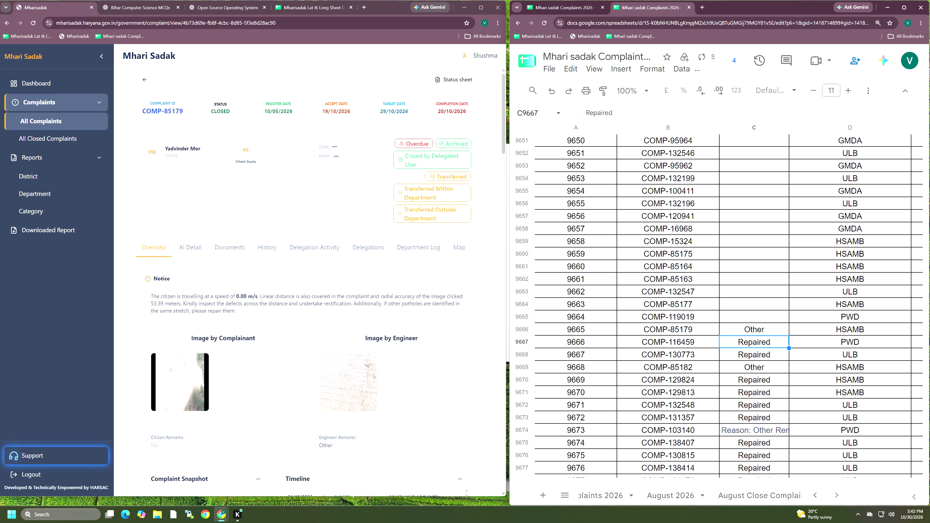
left_click(700, 318)
right_click(700, 318)
left_click(759, 124)
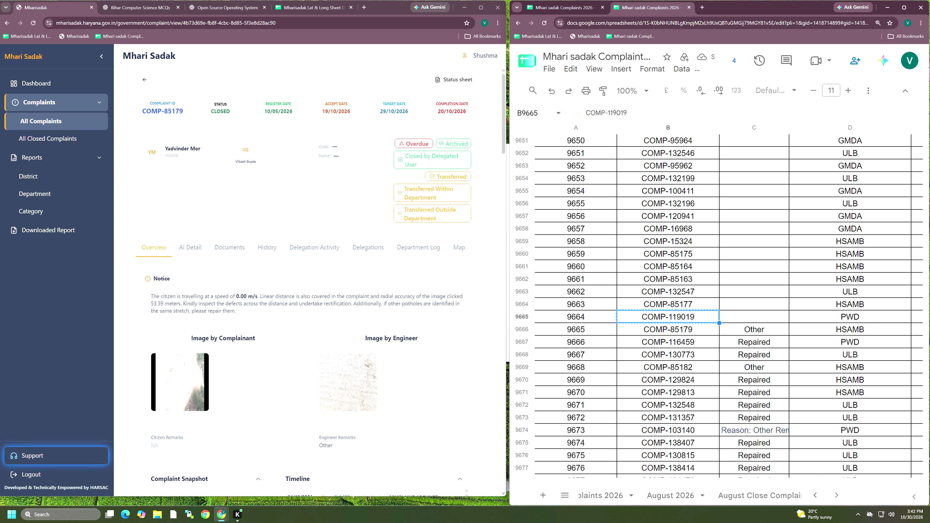
left_click(146, 80)
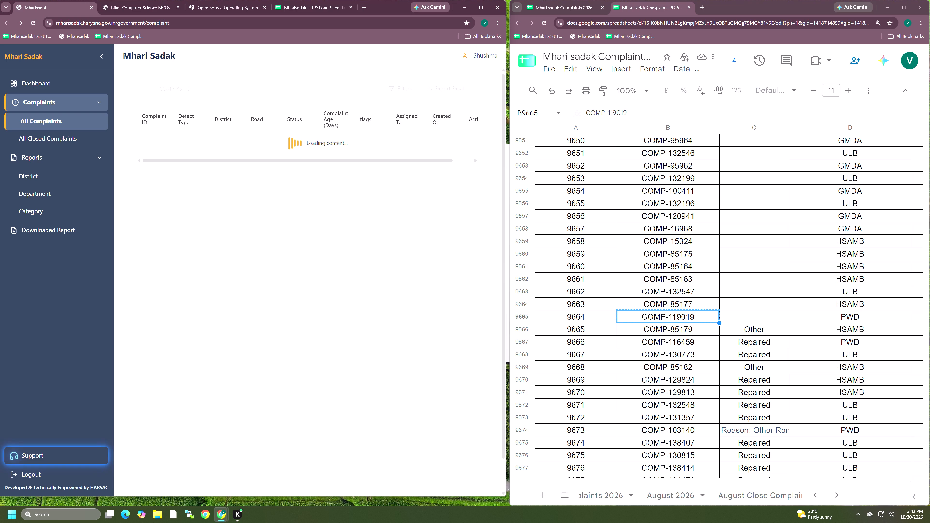
left_click_drag(193, 89, 154, 92)
key("ctrl+v")
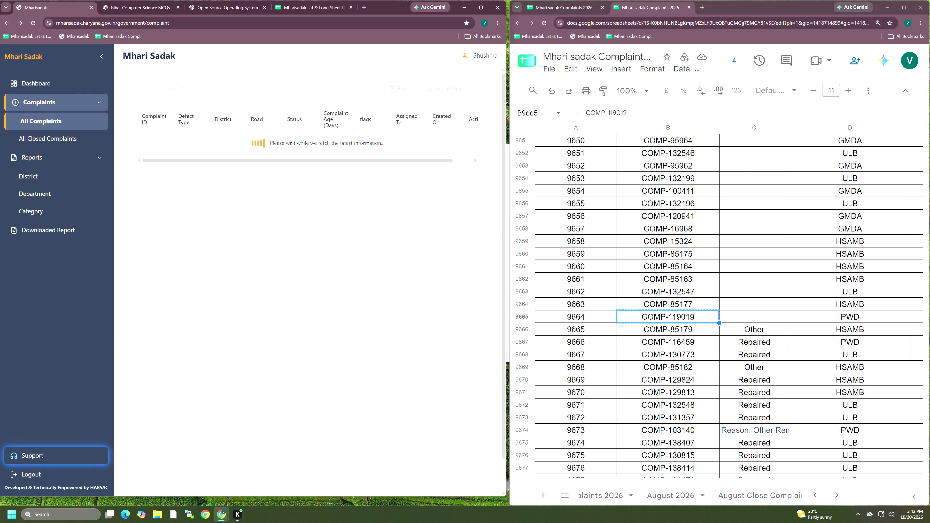
left_click(261, 143)
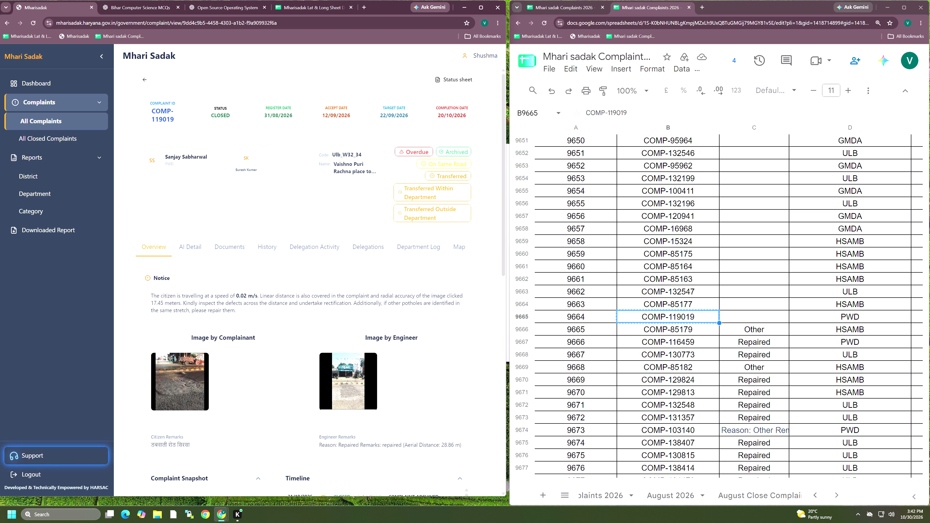
left_click(200, 382)
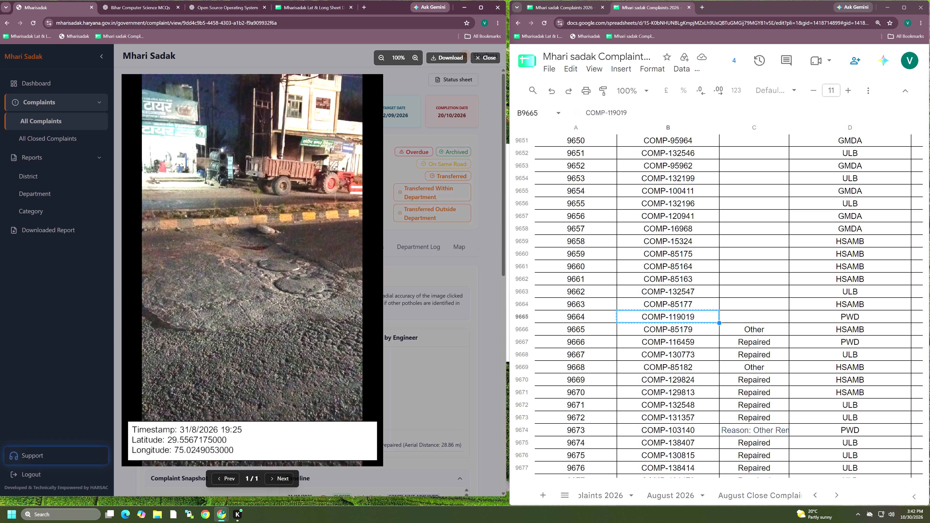
left_click(493, 54)
left_click(353, 374)
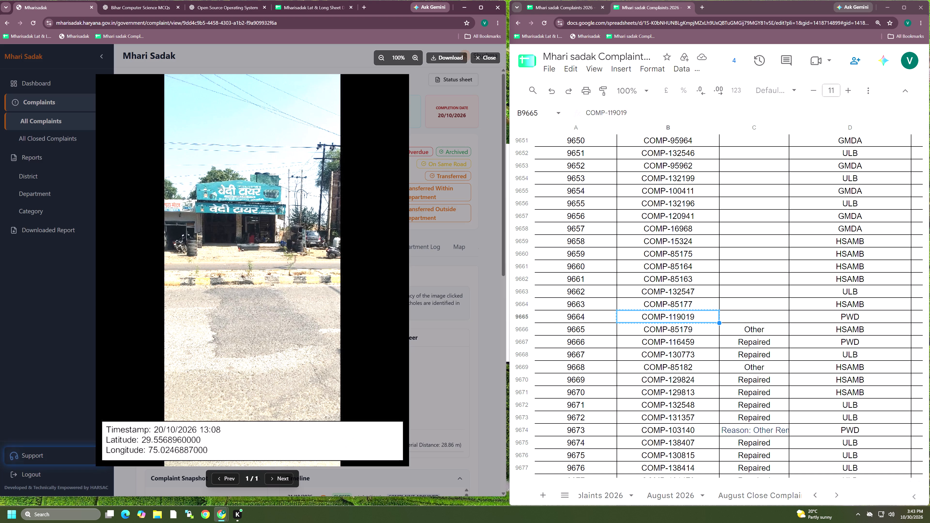
left_click(499, 56)
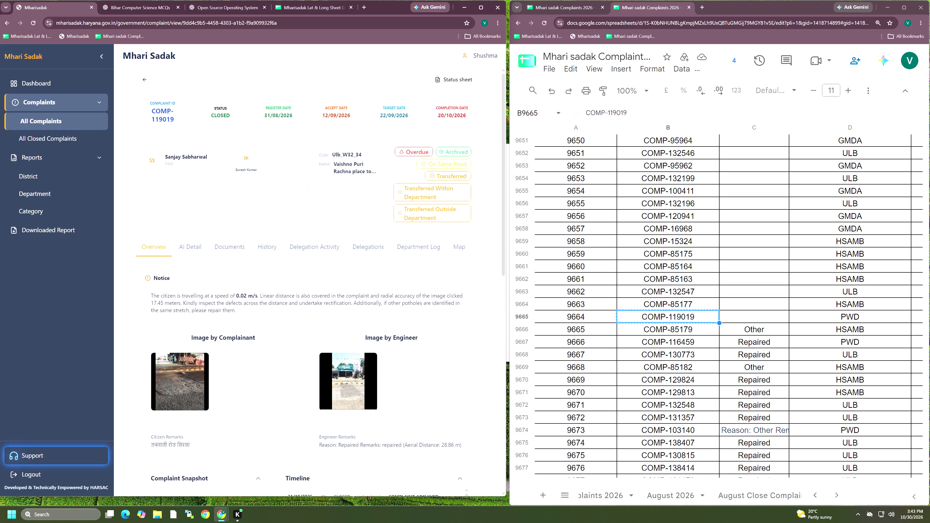
Enter Repaired in the status cell for COMP-119019 in the spreadsheet.
left_click(742, 318)
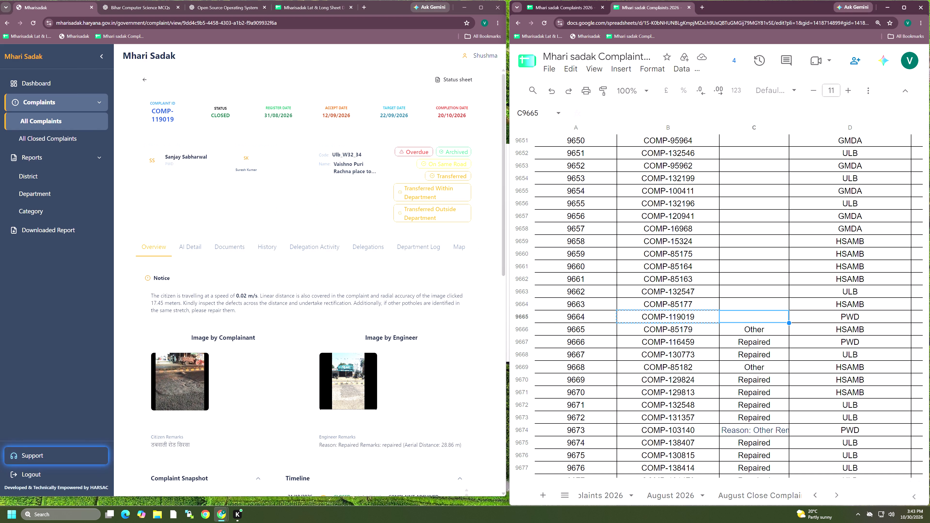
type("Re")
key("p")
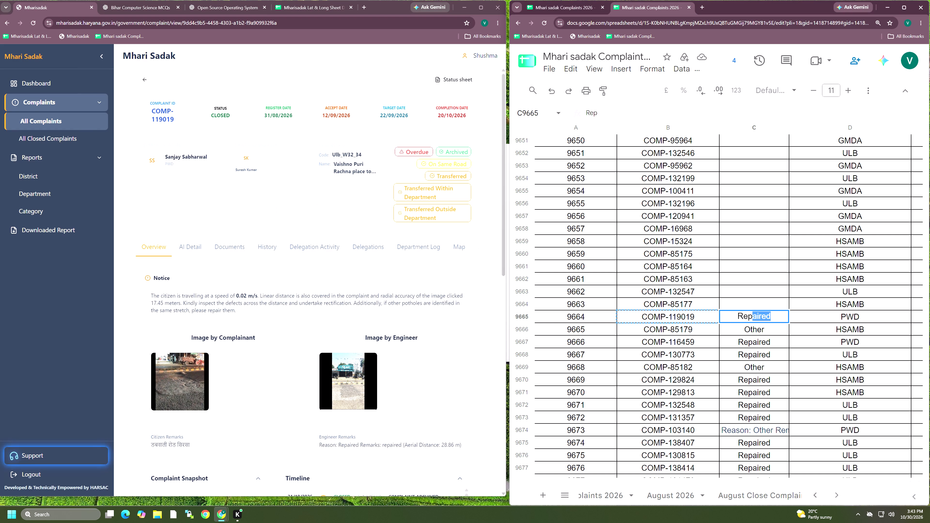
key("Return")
left_click(673, 304)
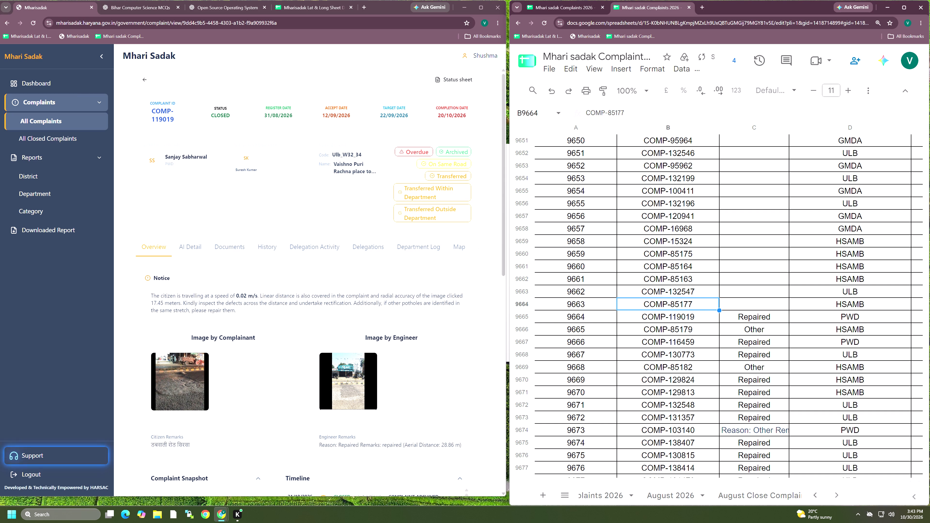
key("ctrl+c")
left_click(143, 69)
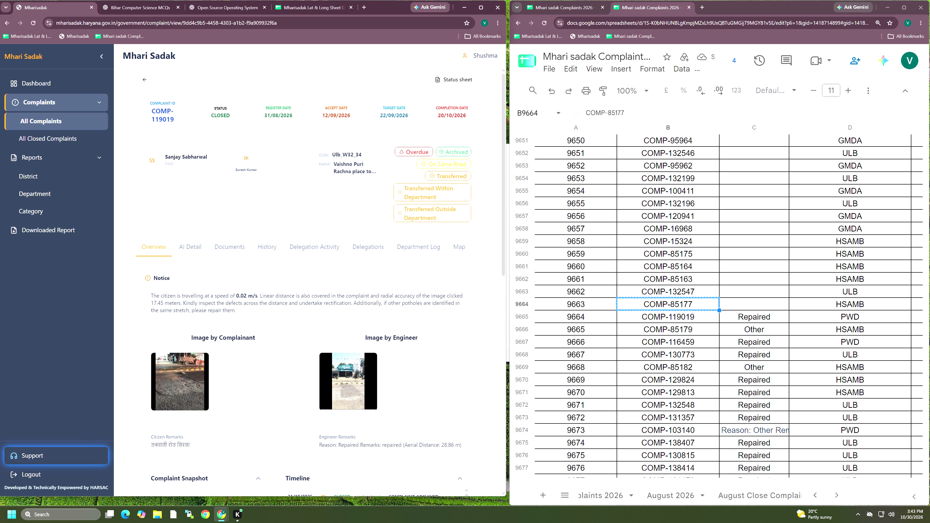
left_click(147, 78)
left_click_drag(196, 89, 150, 97)
key("ctrl+v")
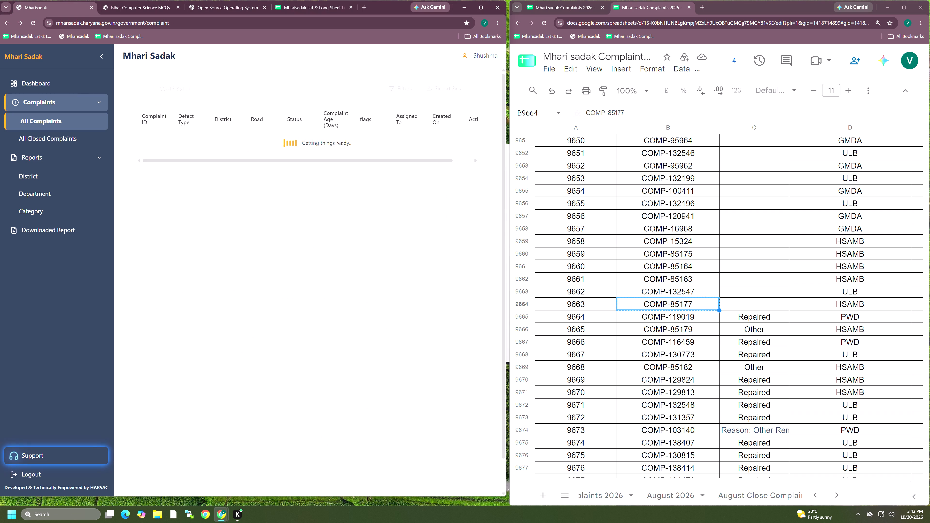
left_click(259, 144)
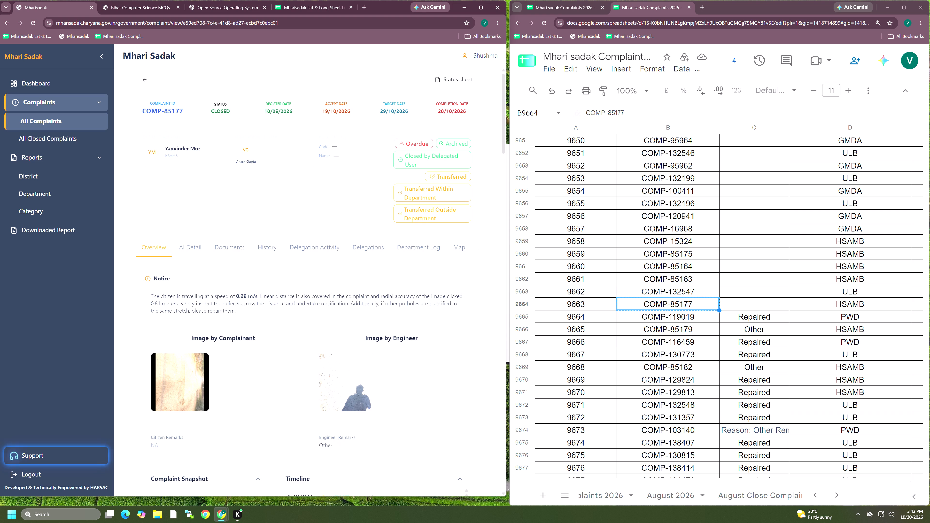
Enter the engineer remark Other in the status cell for COMP-85177 in the spreadsheet.
left_click(763, 306)
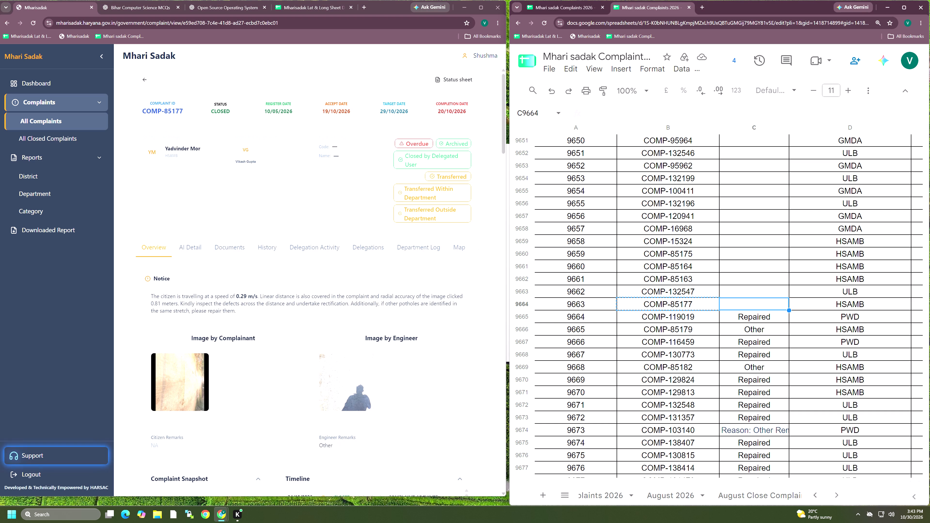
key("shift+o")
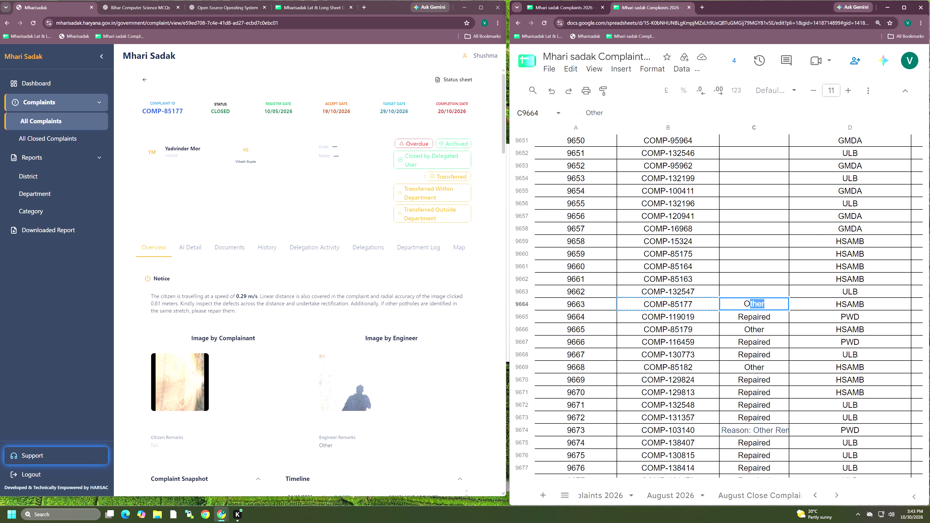
key("Return")
left_click(666, 292)
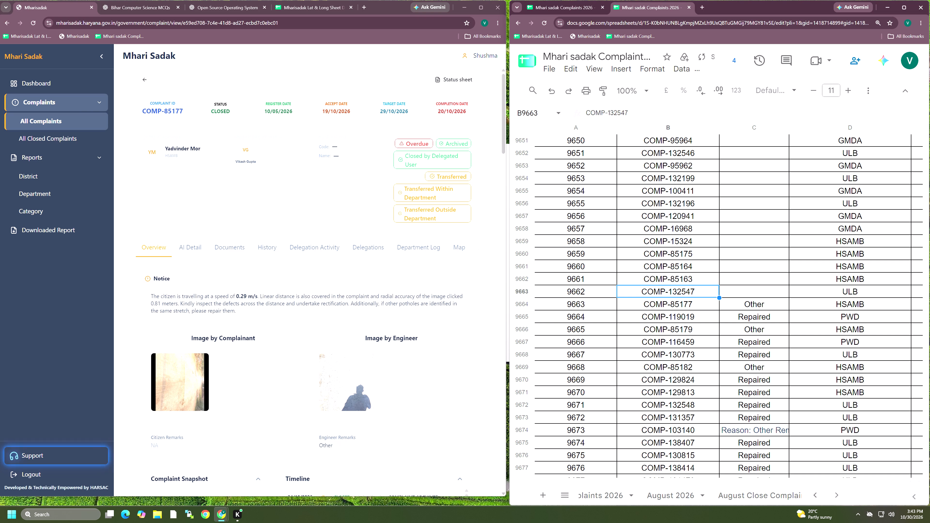
key("ctrl+c")
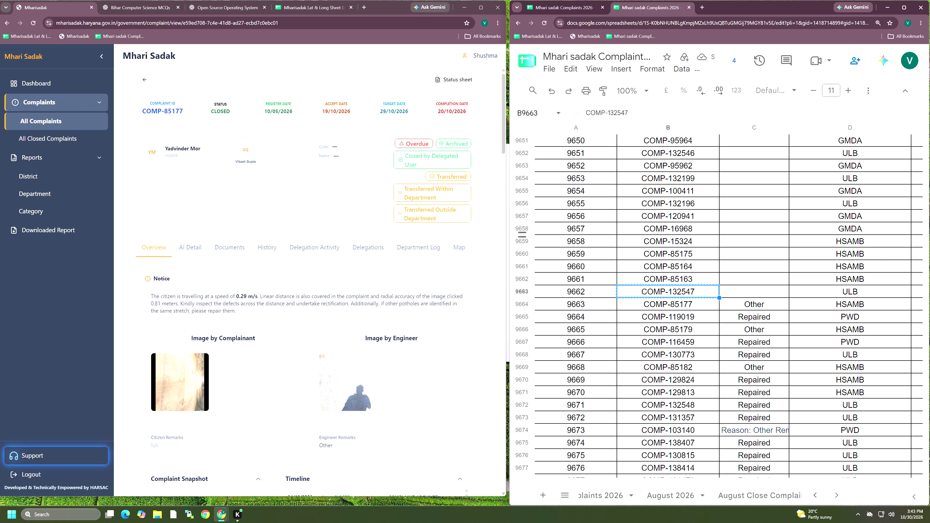
left_click(144, 74)
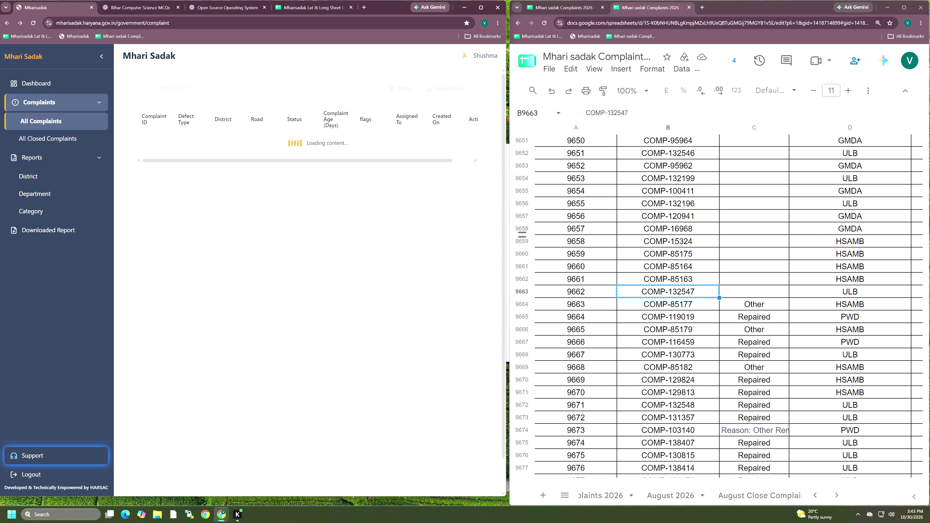
left_click_drag(196, 89, 128, 104)
key("ctrl+v")
left_click(285, 153)
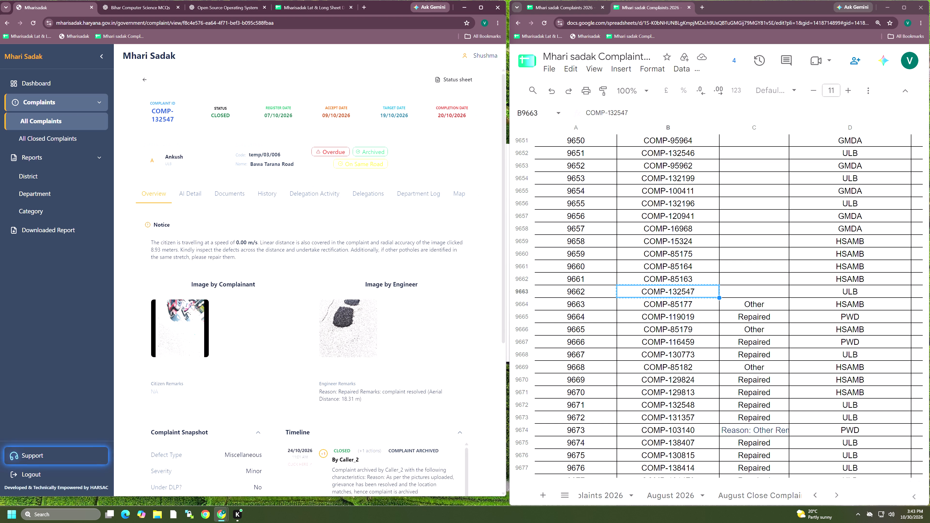
Enter Repaired in the status cell for COMP-132547 in the spreadsheet.
left_click(755, 292)
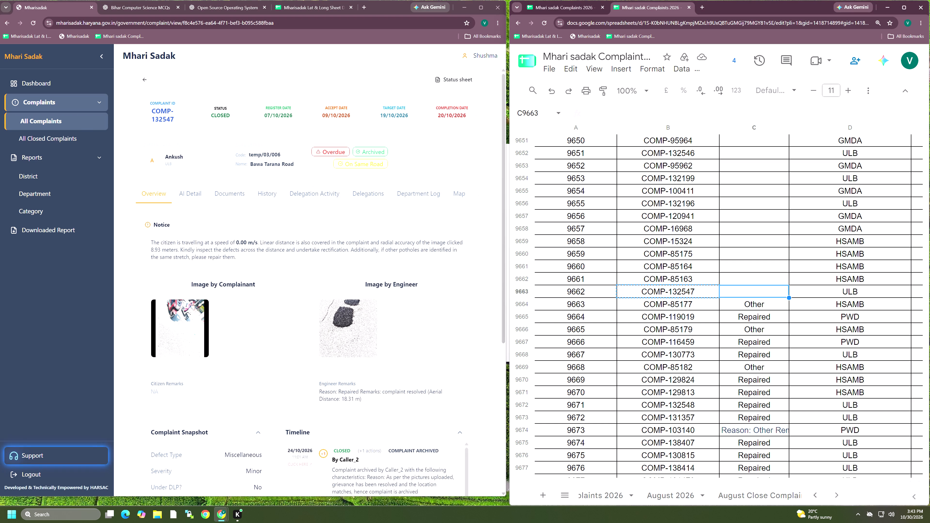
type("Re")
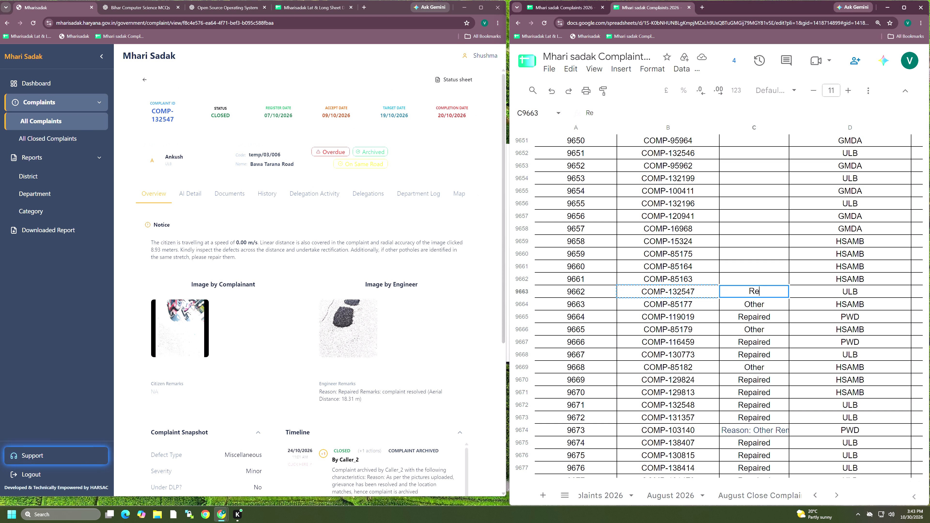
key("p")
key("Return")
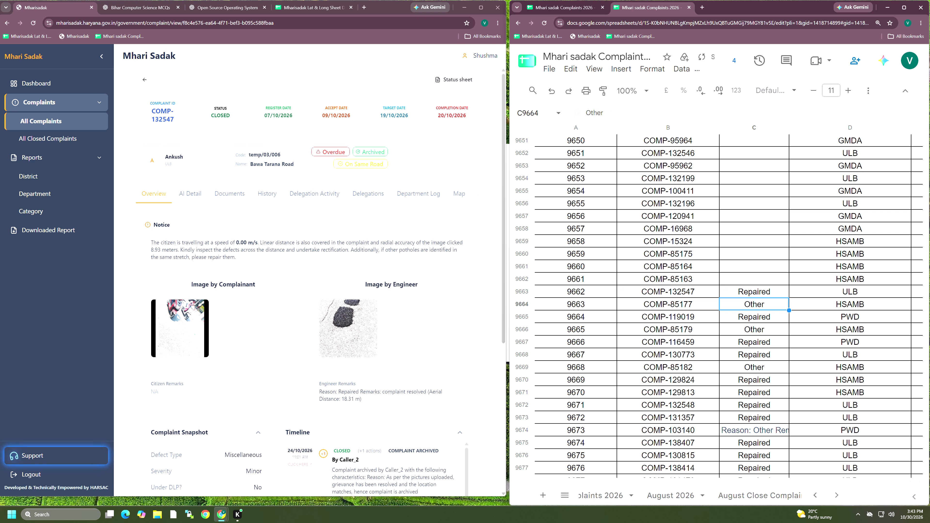
left_click(703, 280)
key("ctrl+c")
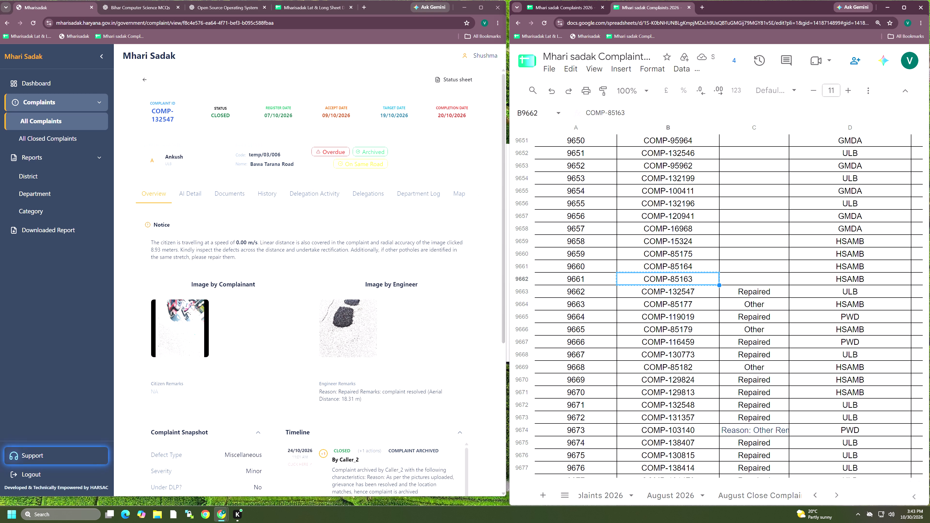
left_click(145, 79)
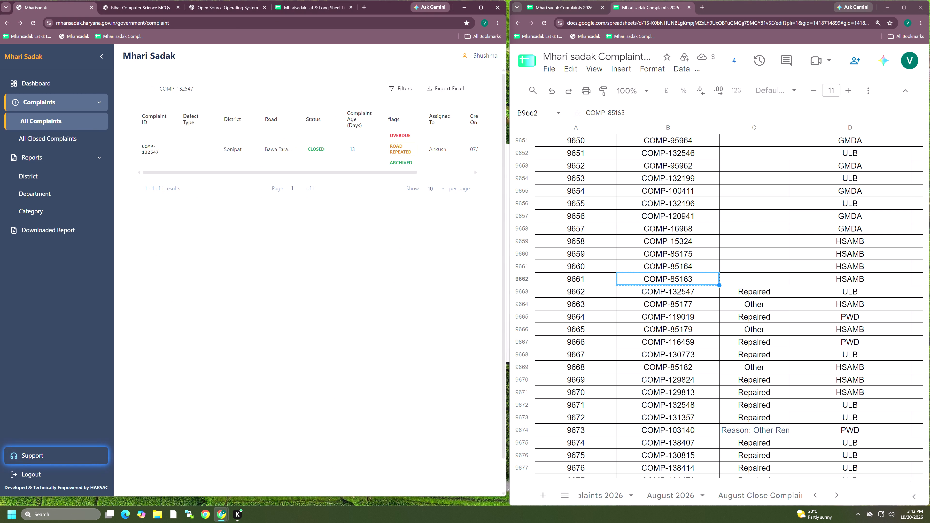
left_click_drag(197, 88, 139, 107)
key("ctrl+v")
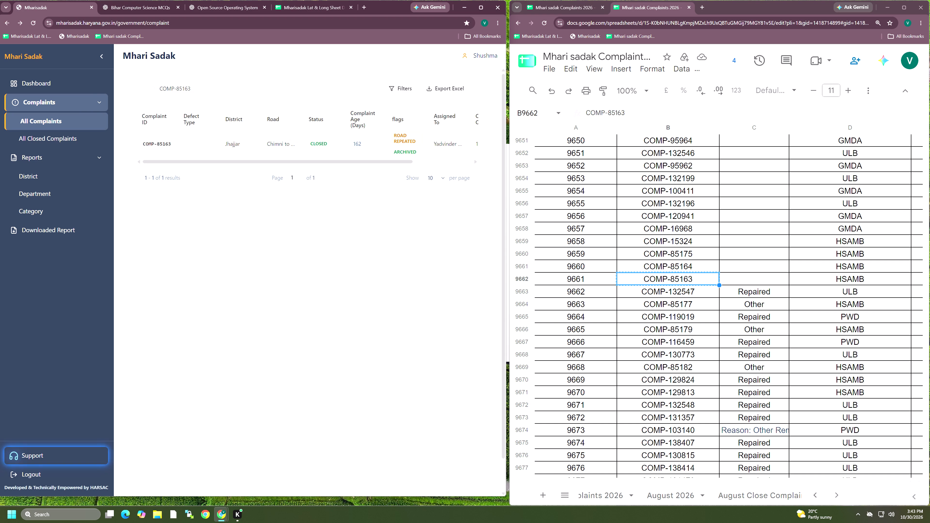
left_click(257, 147)
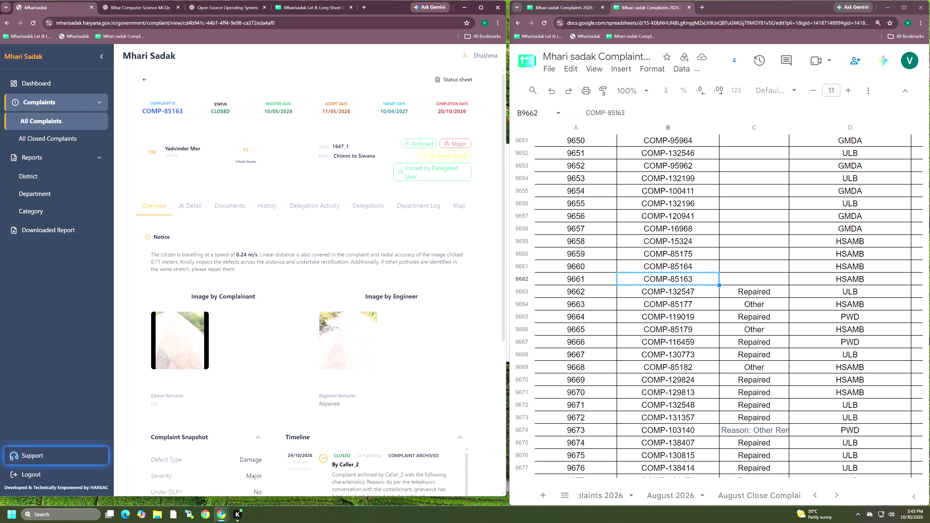
left_click(177, 333)
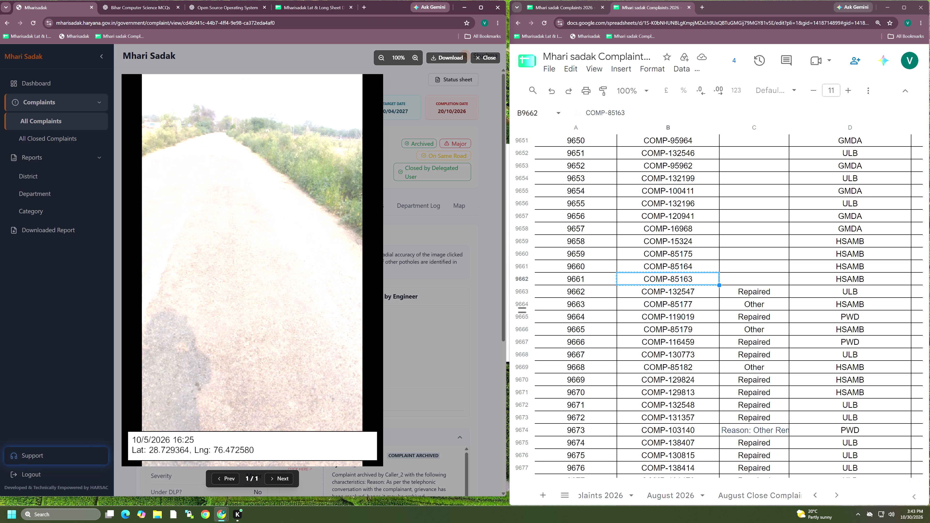
left_click(486, 54)
left_click(349, 316)
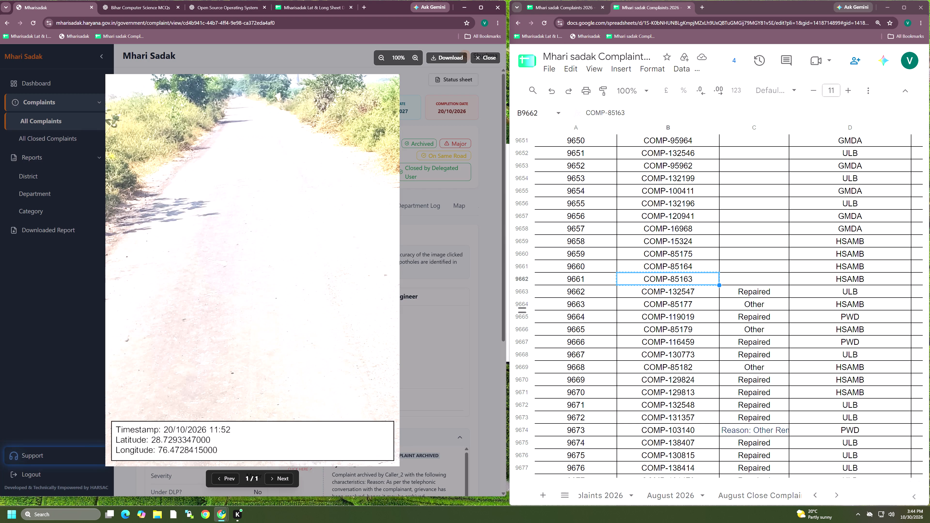
left_click(492, 54)
Enter Repaired in the status cell for COMP-85163 in the spreadsheet.
left_click(743, 284)
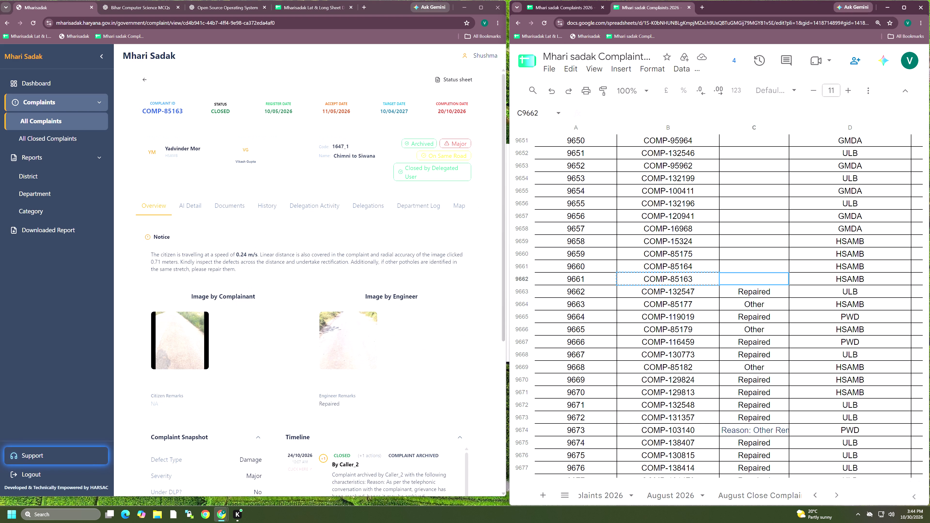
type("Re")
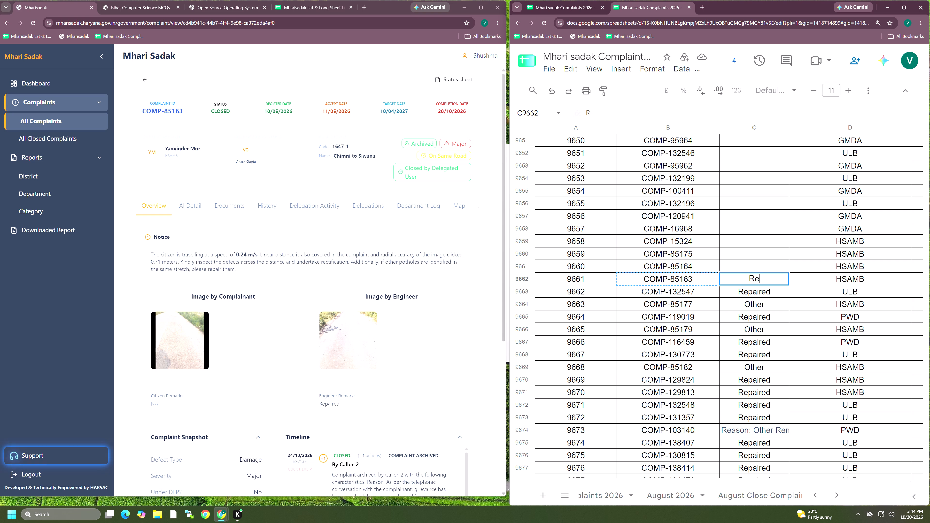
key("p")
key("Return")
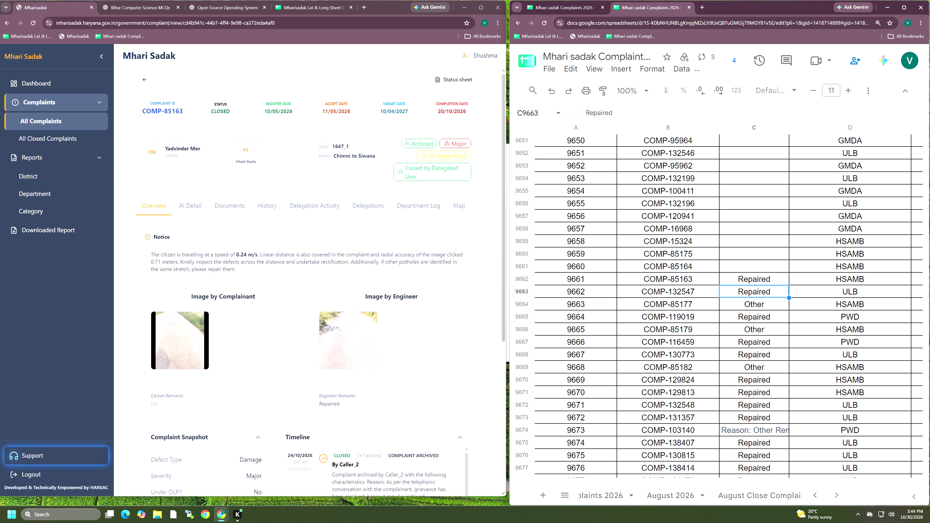
left_click(691, 263)
key("ctrl+c")
key("ctrl+v")
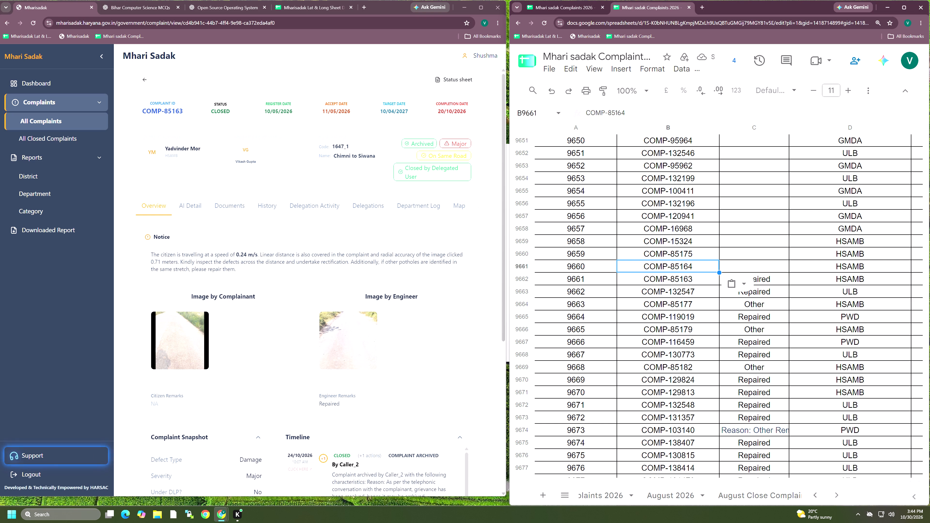
left_click(144, 81)
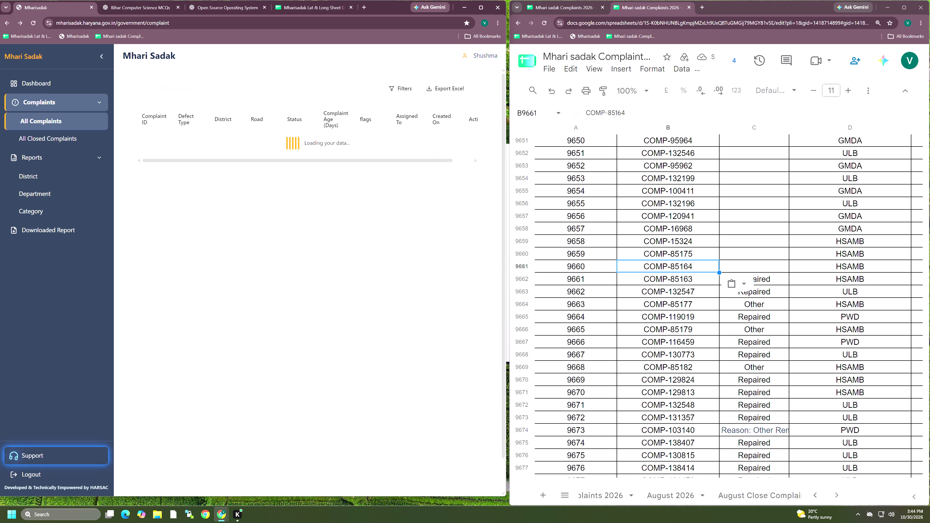
left_click_drag(194, 90, 149, 104)
key("ctrl+v")
left_click(241, 145)
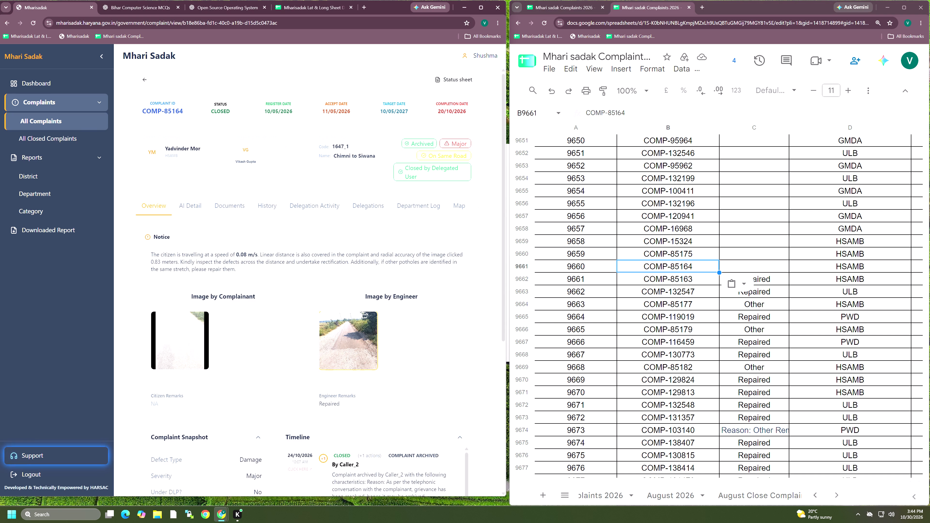
Enter Repaired in the status cell for COMP-85164 in the spreadsheet.
left_click(765, 265)
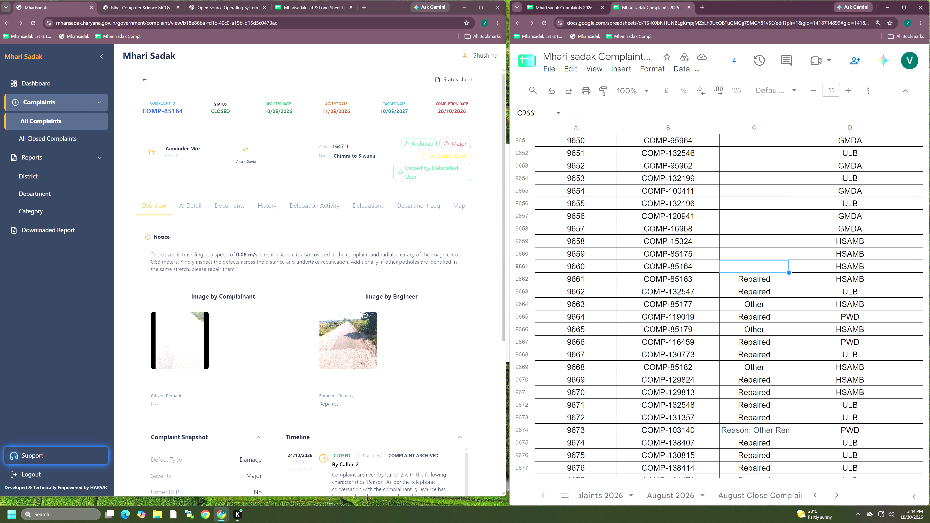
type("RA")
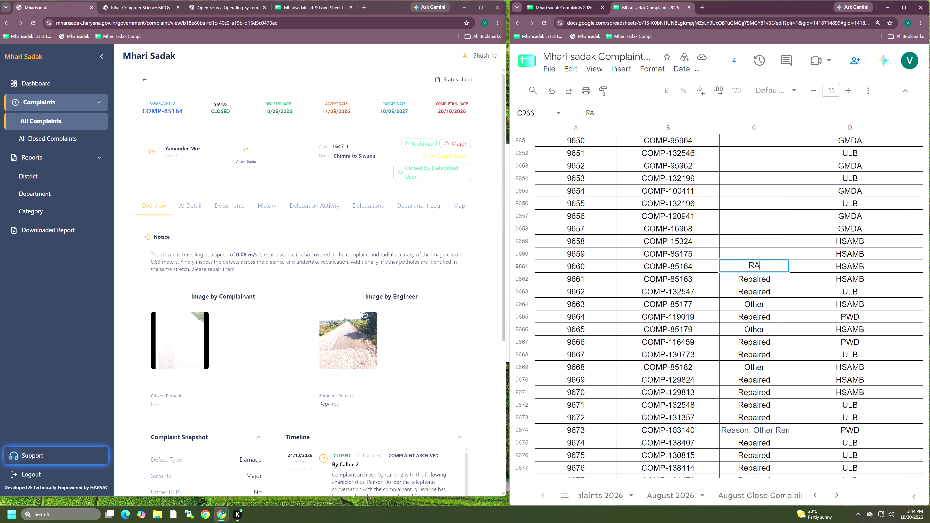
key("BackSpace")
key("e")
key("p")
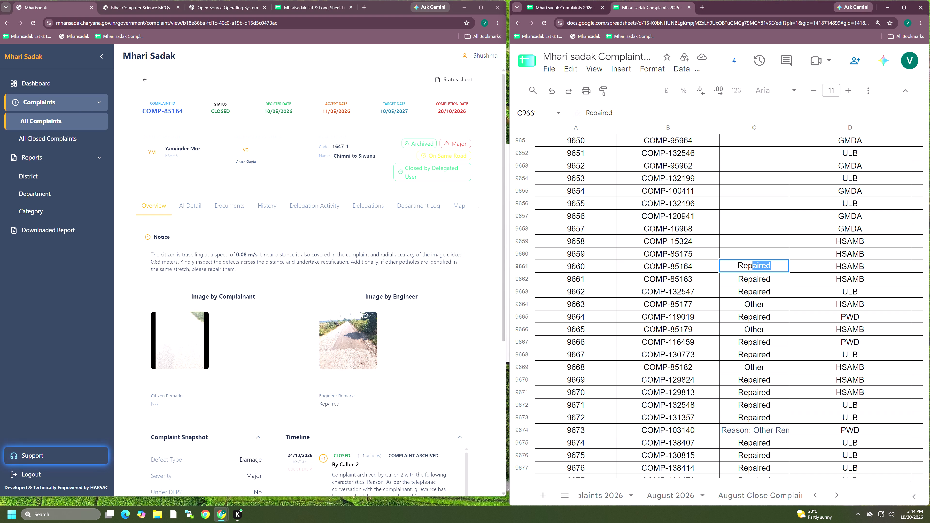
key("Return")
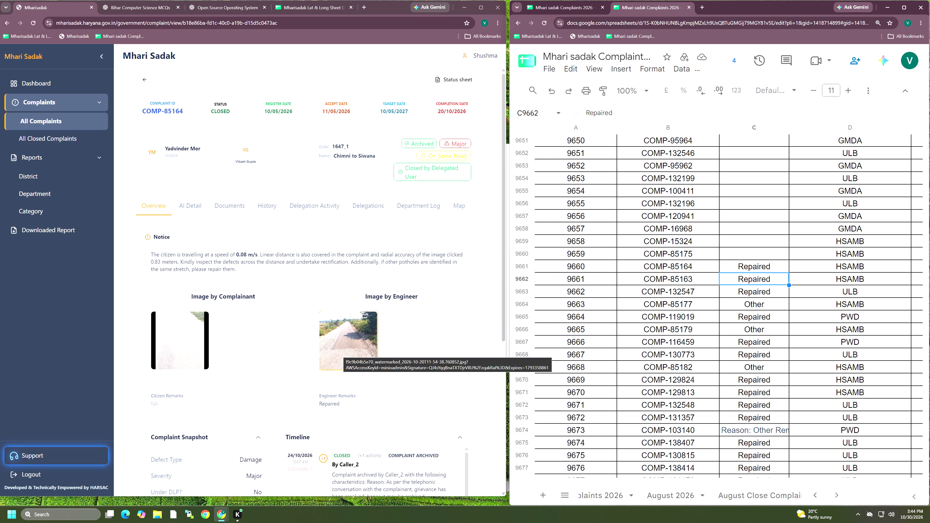
left_click(188, 343)
left_click(410, 232)
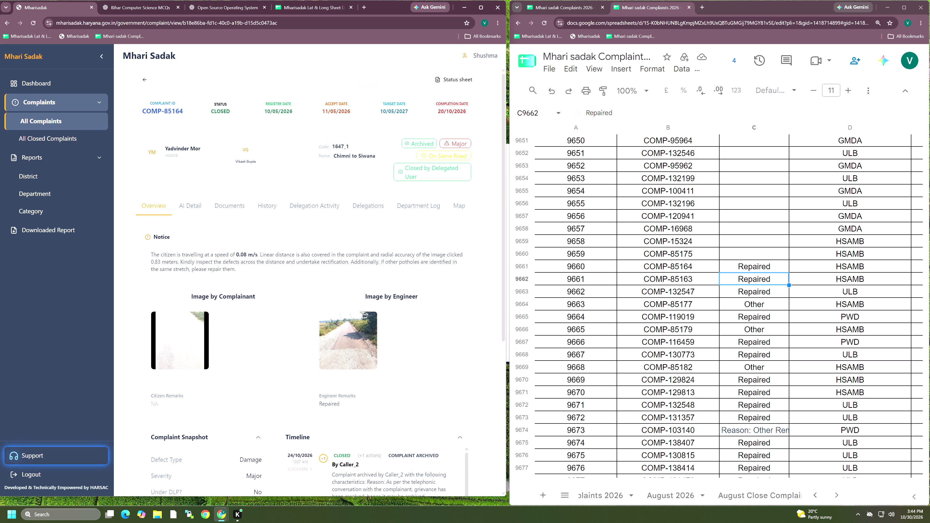
View the engineer's image of COMP-85164 at full size and return to the complaint record.
left_click(349, 339)
left_click(489, 55)
left_click(686, 253)
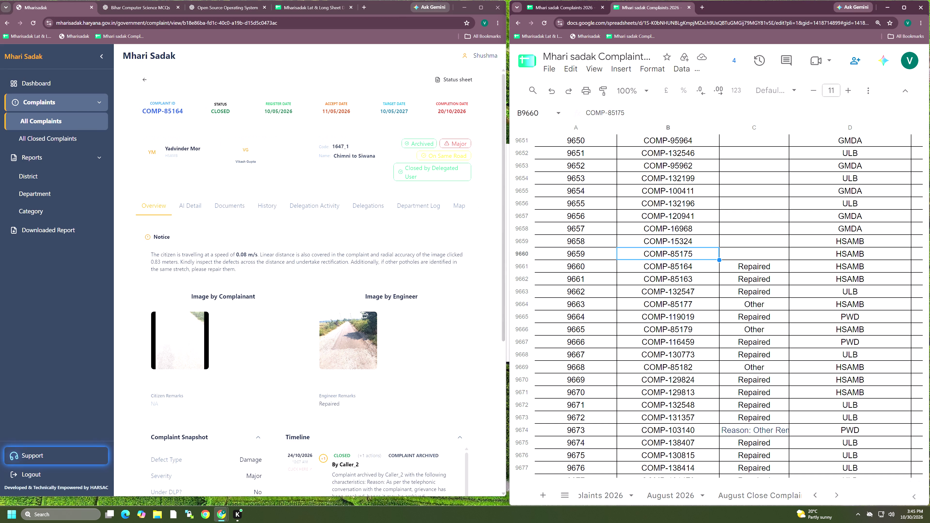
key("ctrl+c")
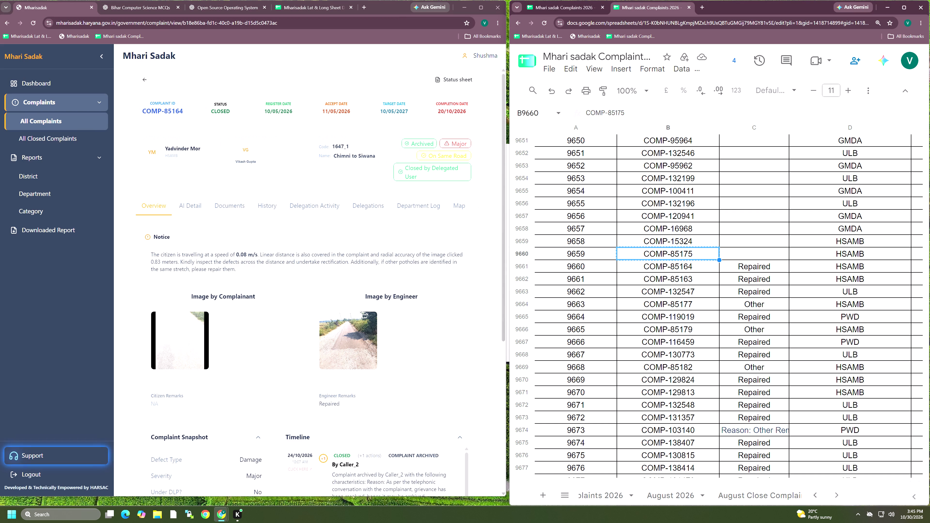
left_click(143, 78)
left_click_drag(199, 91, 88, 107)
key("ctrl+v")
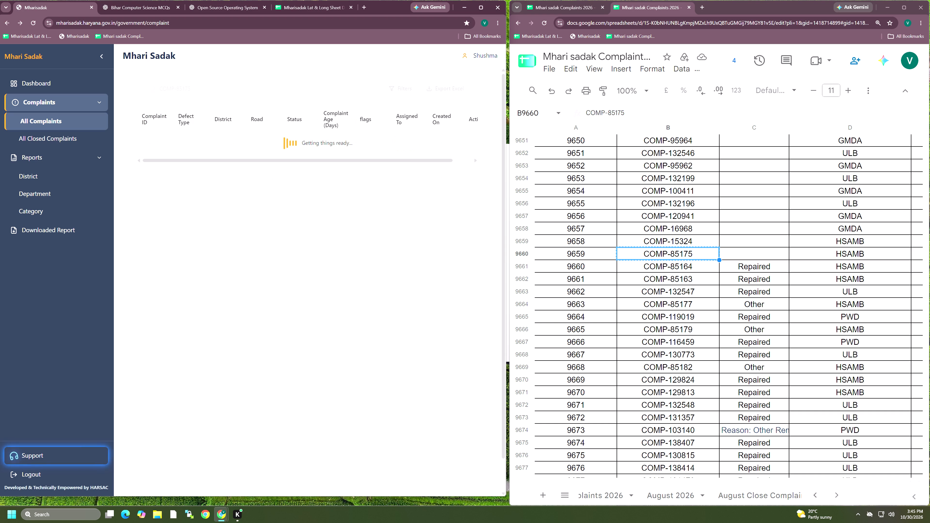
left_click(301, 148)
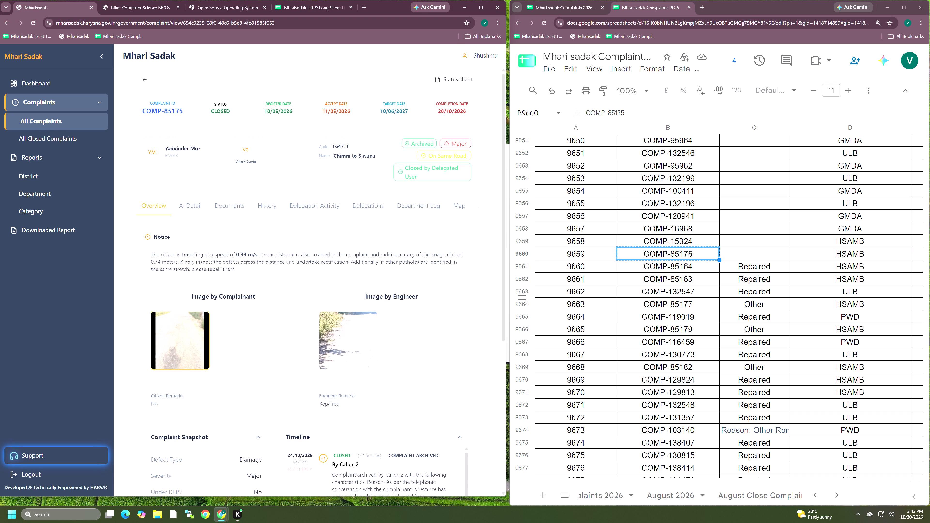
left_click(174, 341)
left_click(428, 209)
left_click(338, 350)
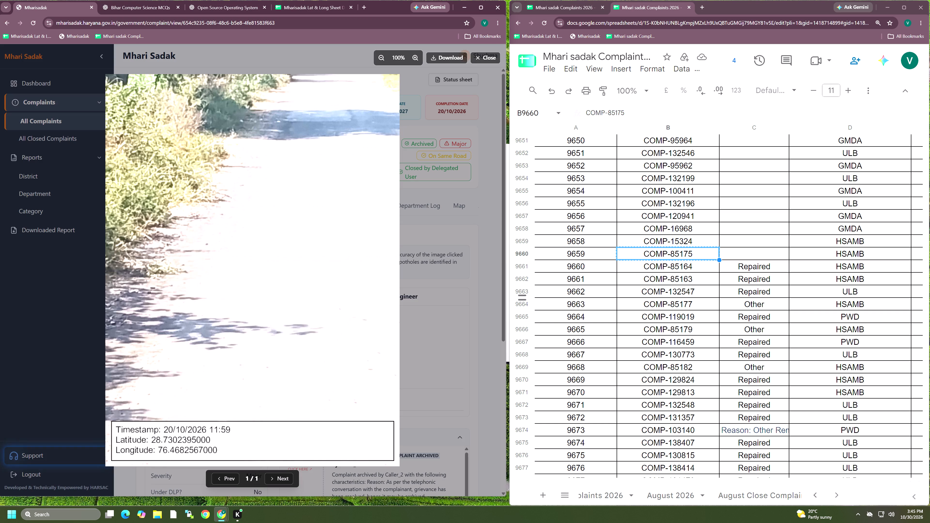
left_click(431, 242)
Enter Repaired in the status cell for COMP-85175 in the spreadsheet.
left_click(756, 256)
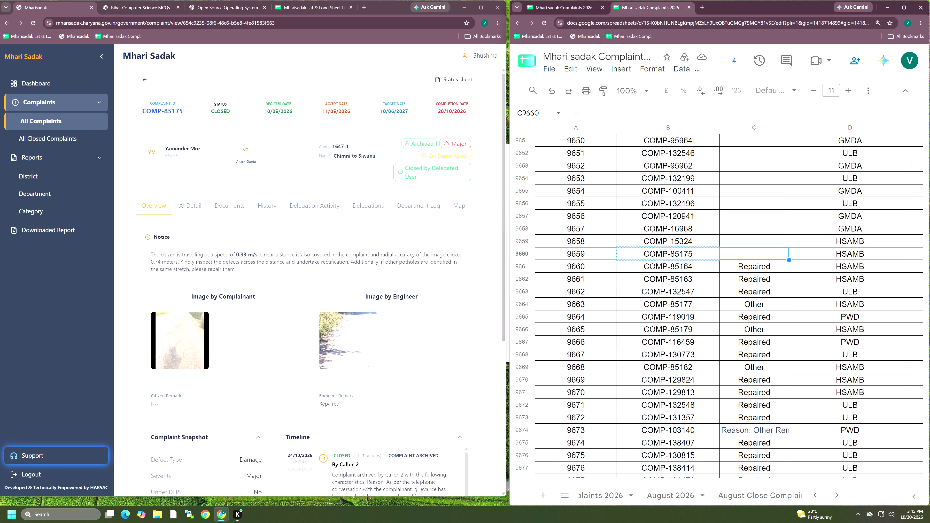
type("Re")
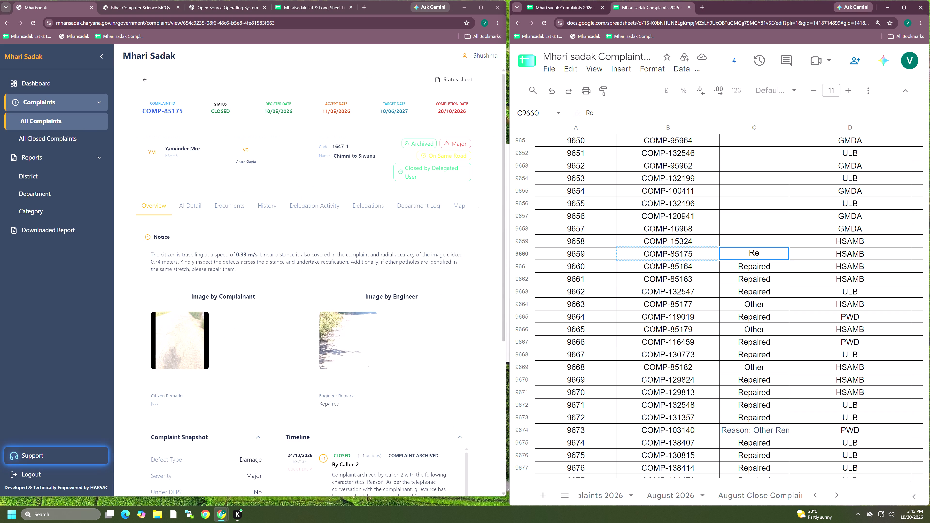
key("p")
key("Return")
left_click(673, 242)
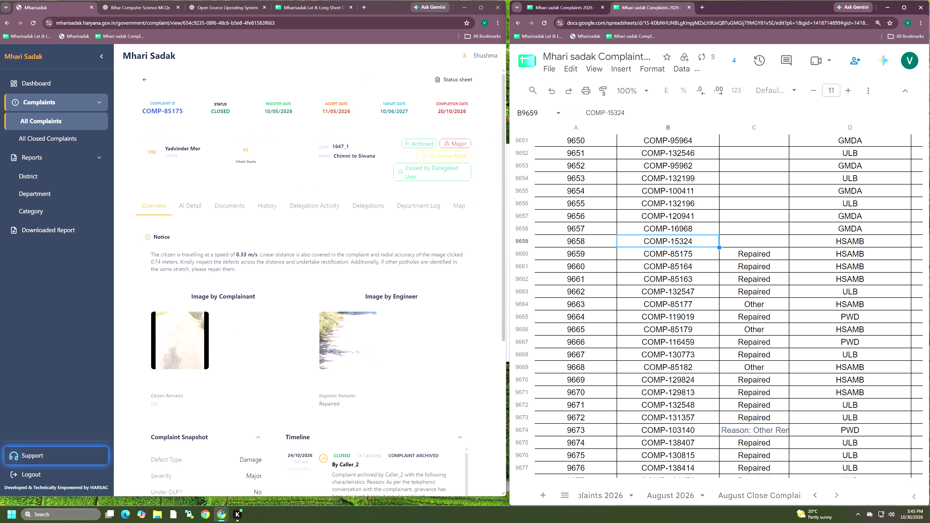
key("ctrl+c")
left_click(140, 81)
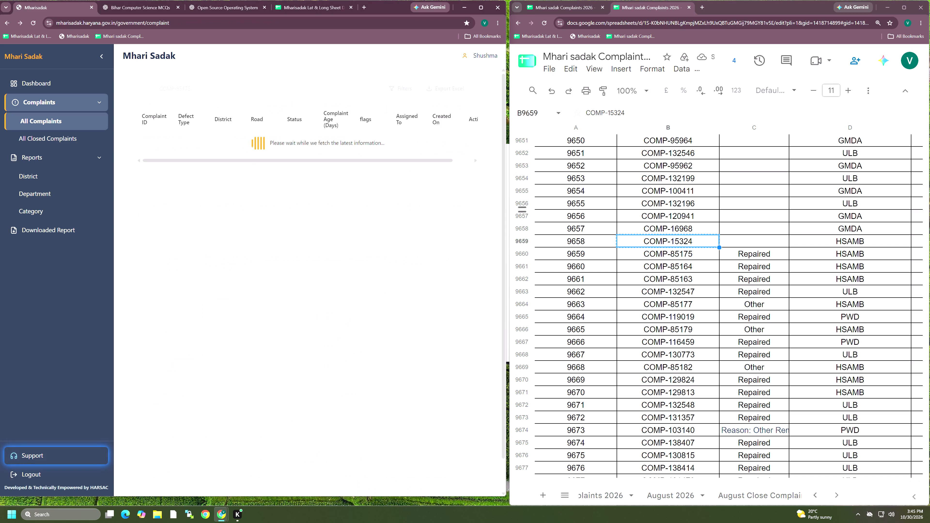
left_click_drag(196, 90, 96, 100)
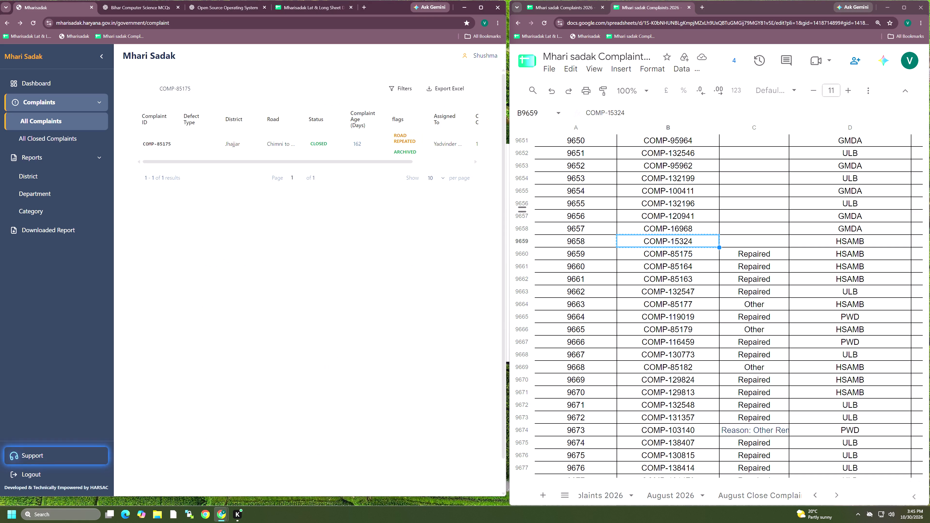
key("ctrl+v")
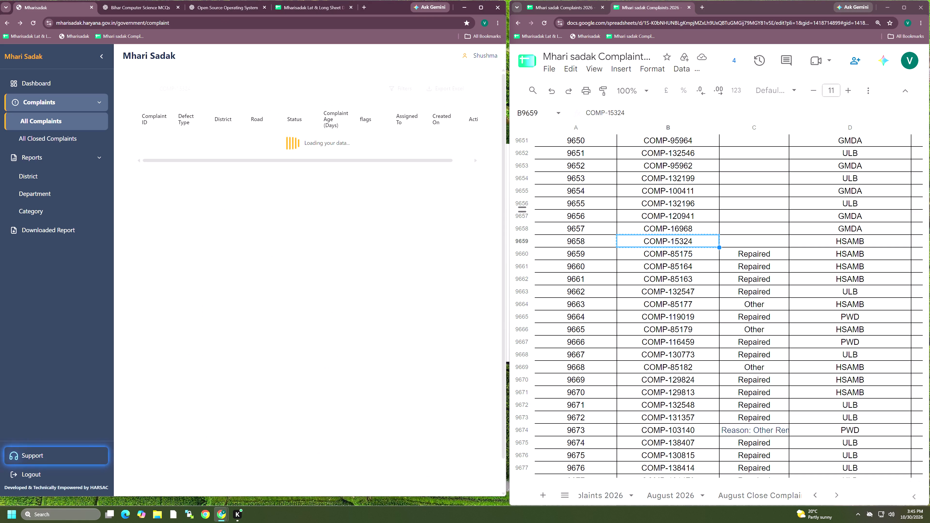
left_click(278, 136)
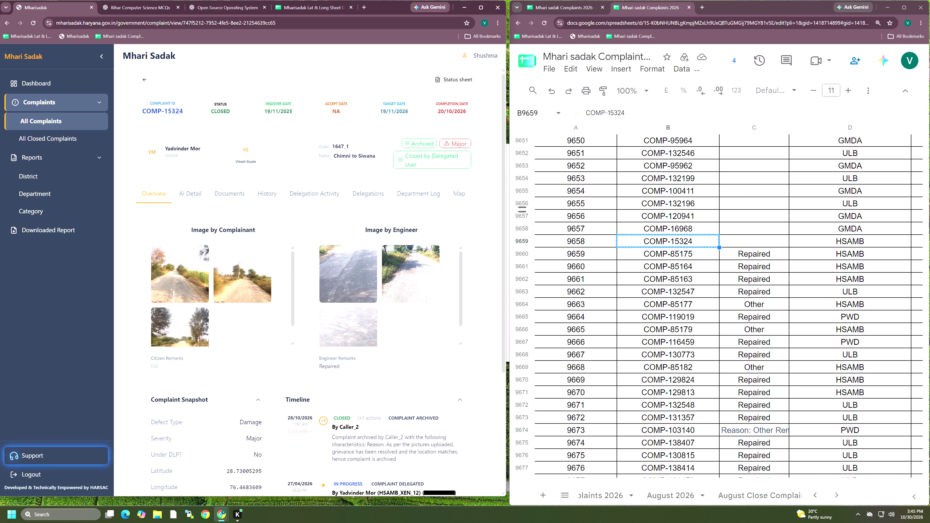
Compare the complainant's images of COMP-15324 with the engineer's images at full size, checking their locations and the road condition.
left_click(186, 275)
left_click(419, 248)
left_click(253, 277)
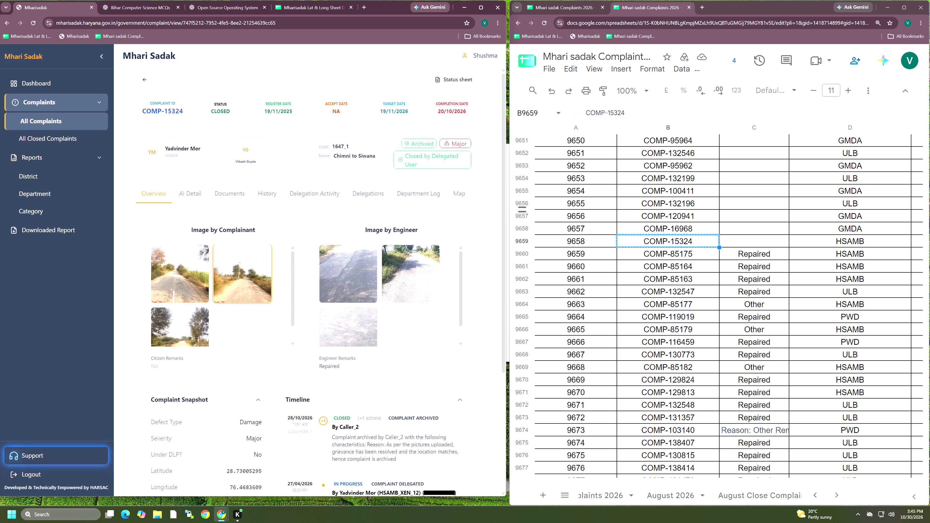
left_click_drag(458, 209, 451, 210)
left_click(163, 323)
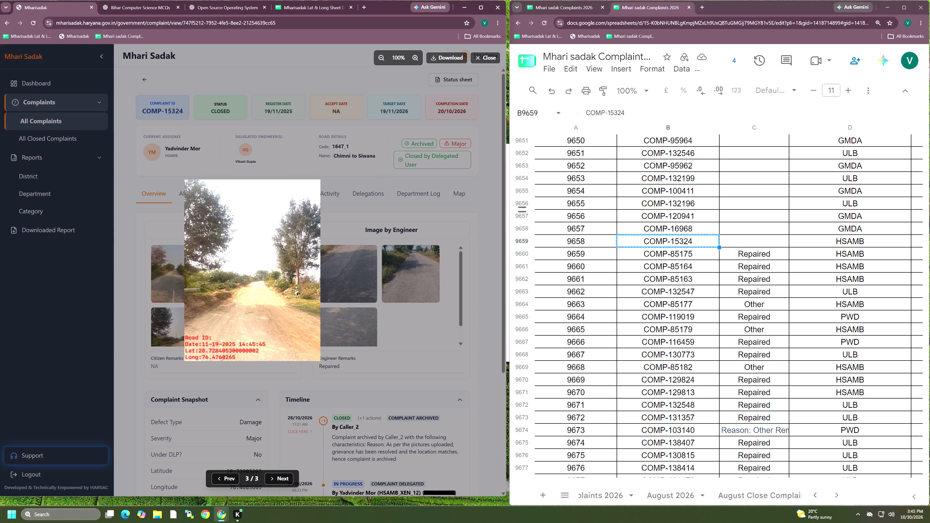
left_click(417, 209)
left_click(360, 260)
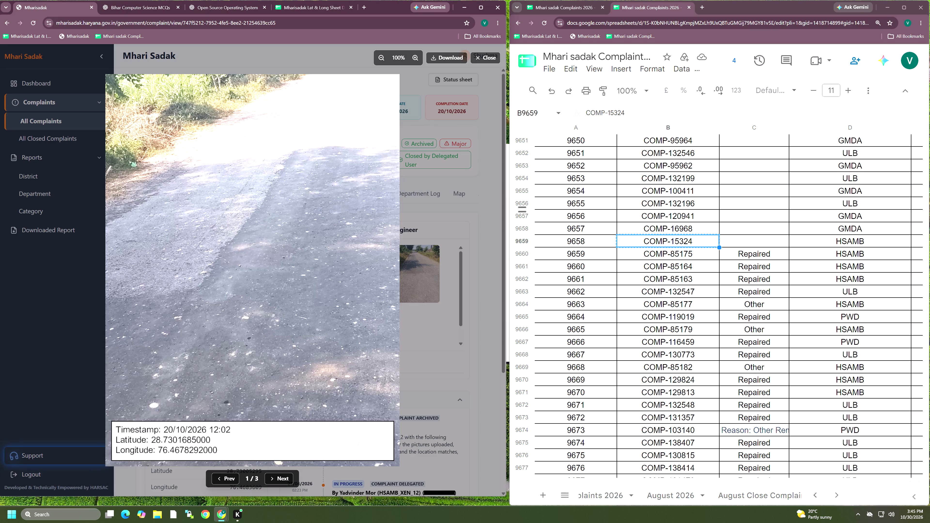
left_click(456, 200)
left_click(171, 320)
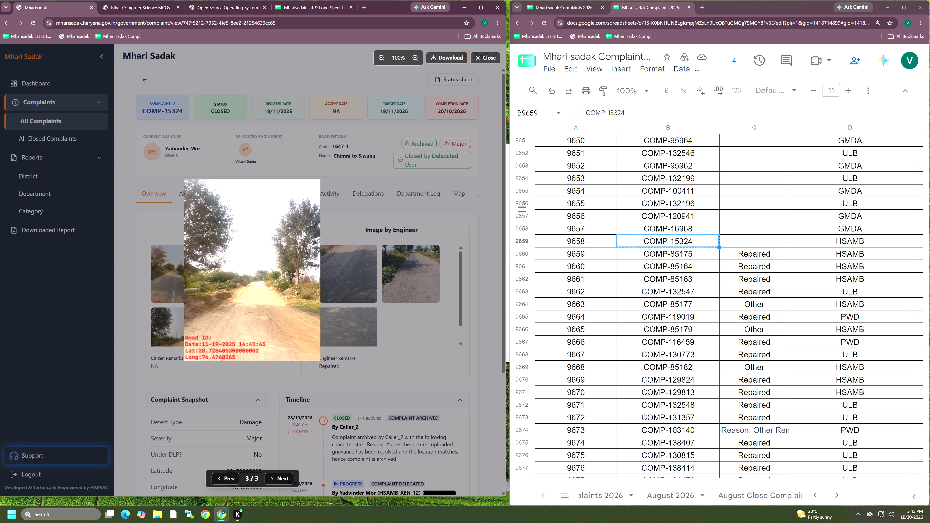
left_click(380, 231)
left_click(337, 282)
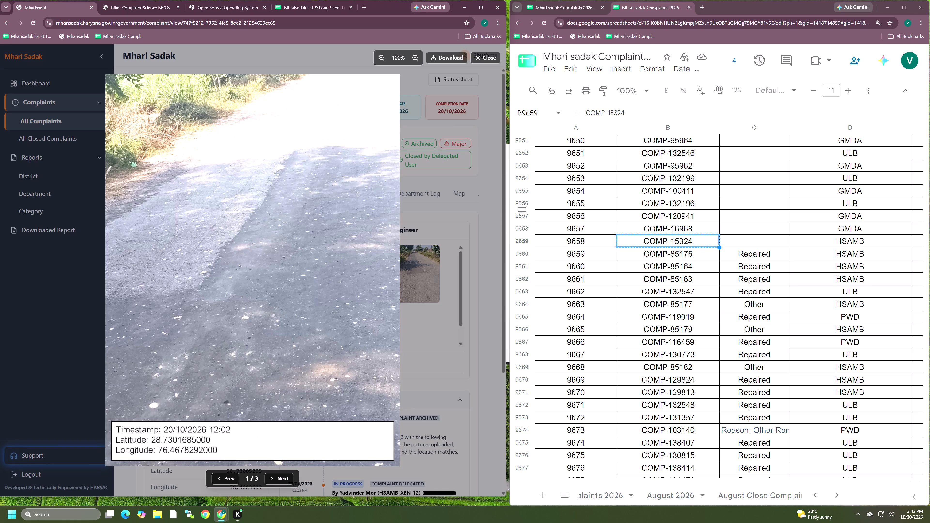
left_click(462, 238)
left_click(408, 288)
left_click(480, 241)
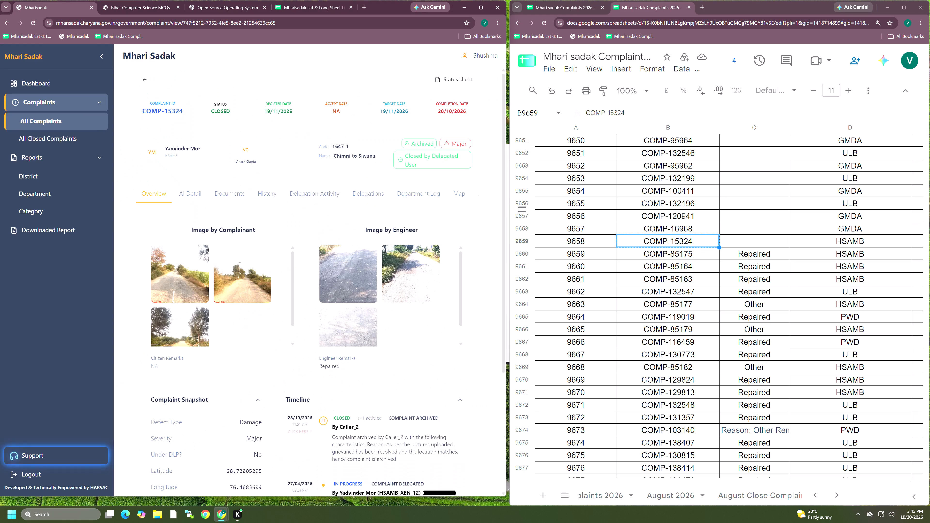
left_click(344, 337)
left_click(458, 243)
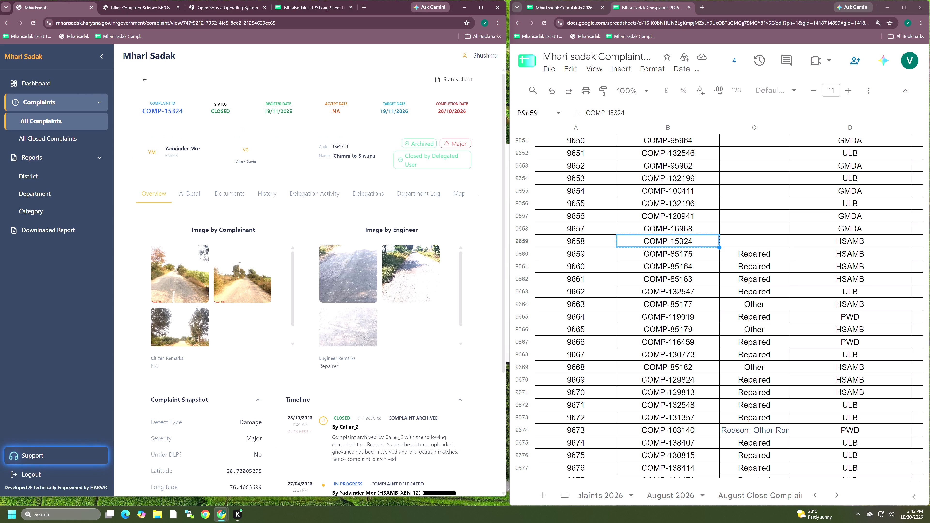
Enter Repaired in the status cell for COMP-15324 in the spreadsheet.
left_click(746, 243)
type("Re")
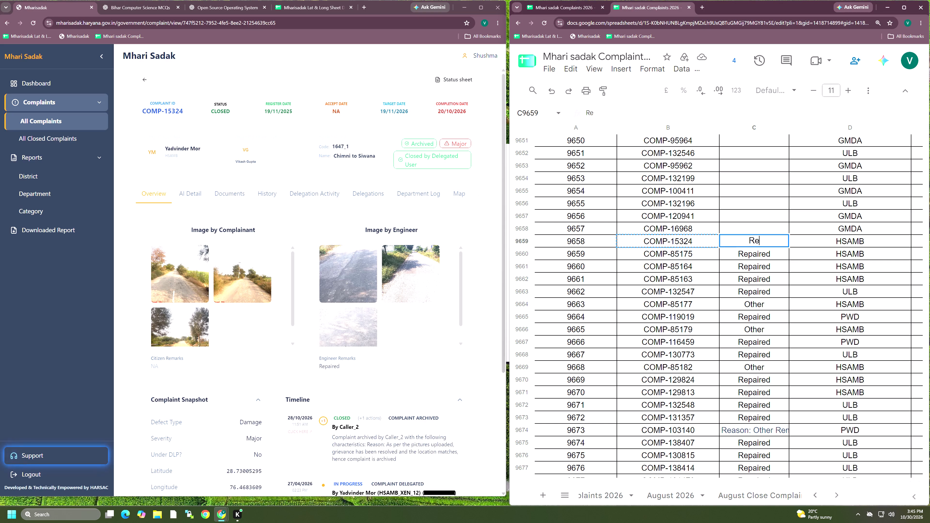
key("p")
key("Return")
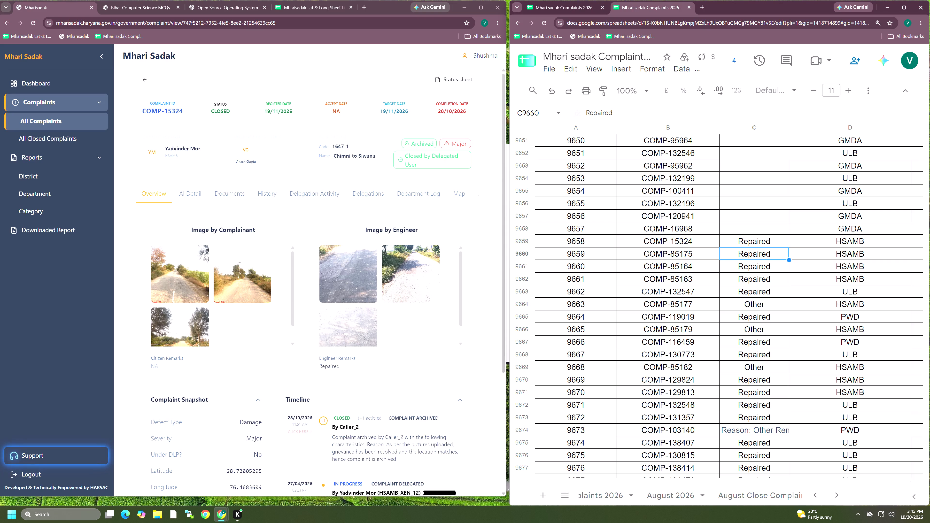
left_click(684, 231)
key("ctrl+c")
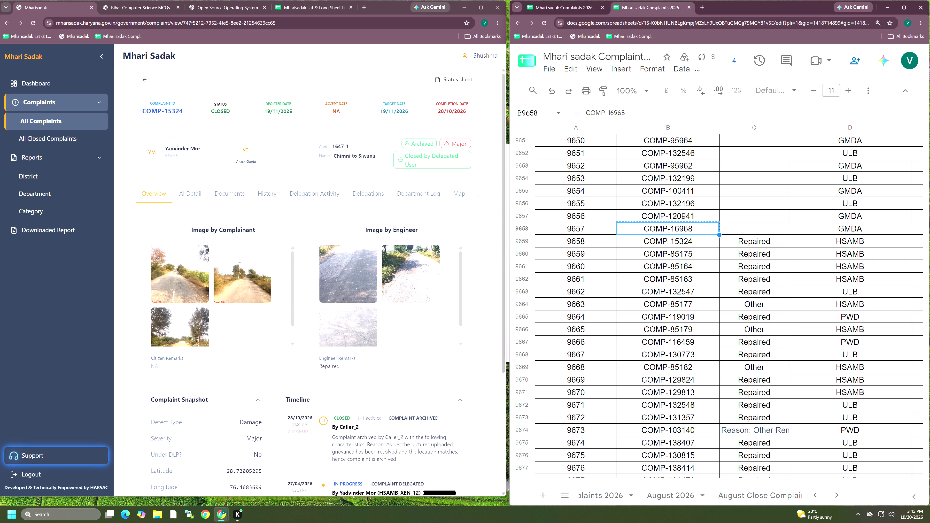
left_click(146, 80)
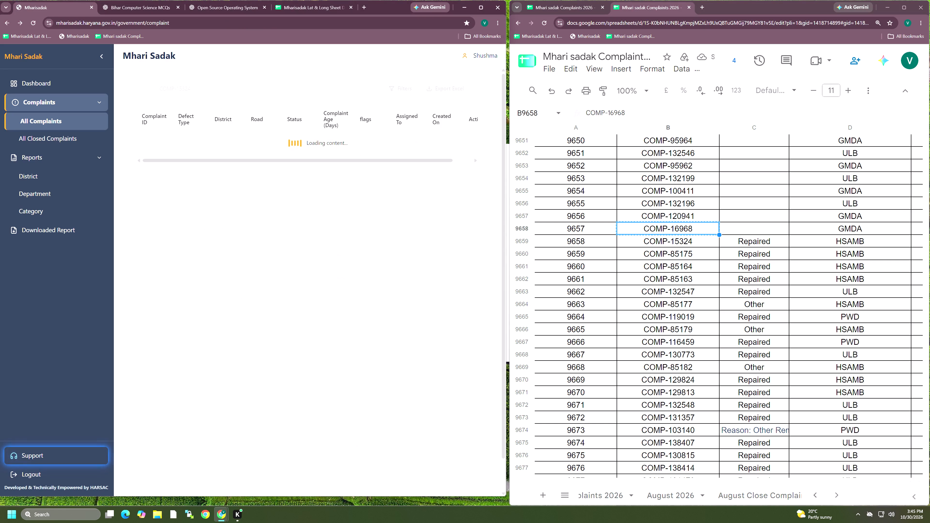
scroll(746, 274, "up", 5)
scroll(746, 274, "down", 1)
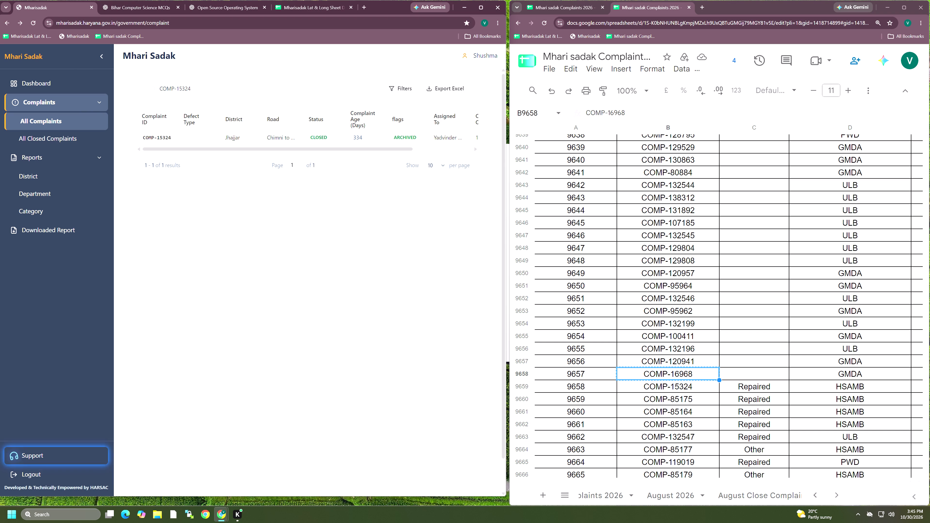
left_click_drag(194, 89, 141, 100)
key("ctrl+v")
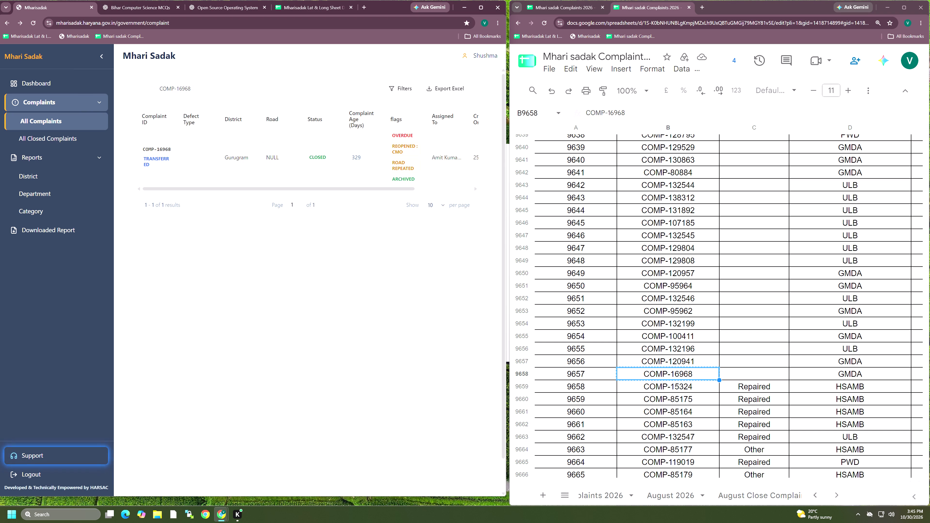
left_click(273, 168)
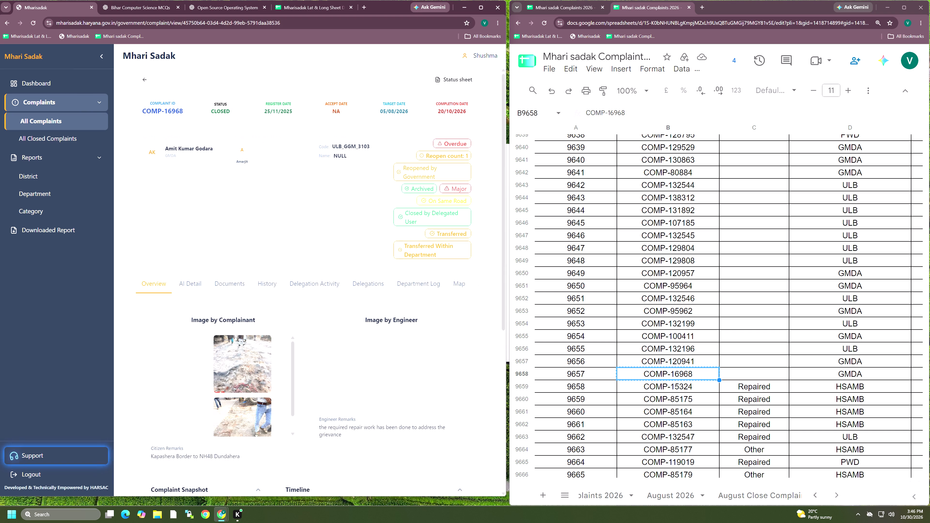
Compare the complainant's four images of COMP-16968 with the engineer's two images at full size, checking locations and road condition.
scroll(289, 262, "down", 1)
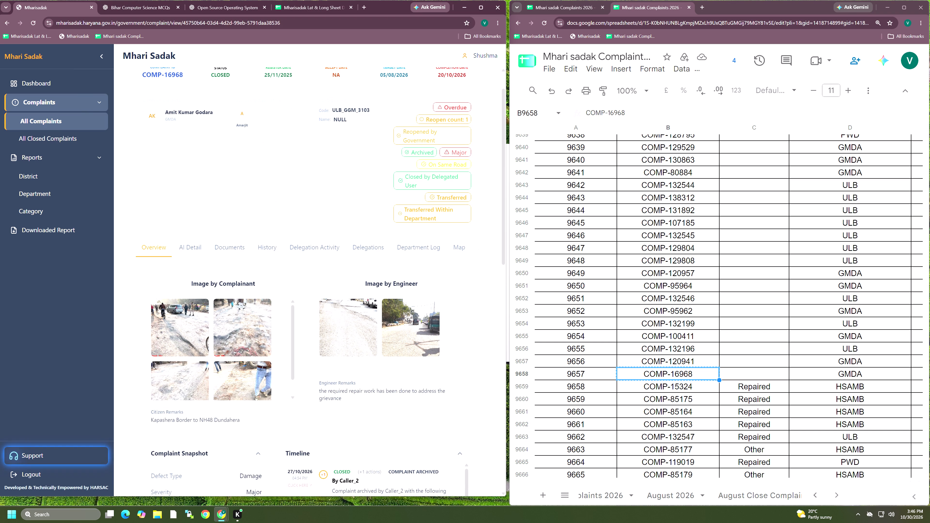
left_click(171, 334)
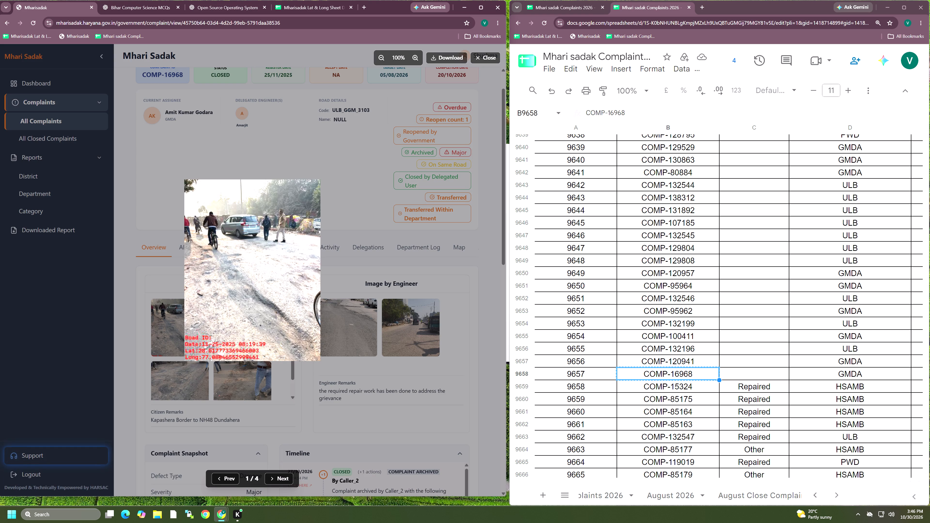
left_click(487, 59)
left_click(233, 320)
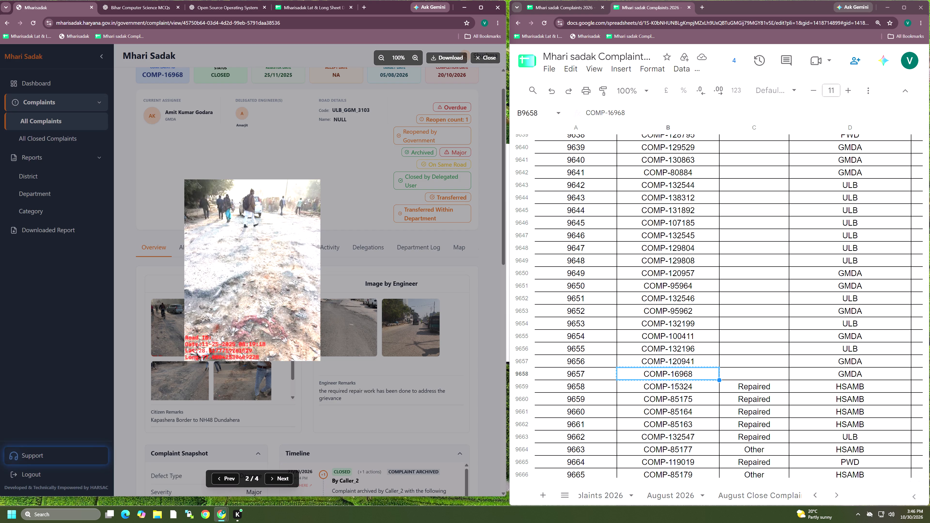
left_click(479, 57)
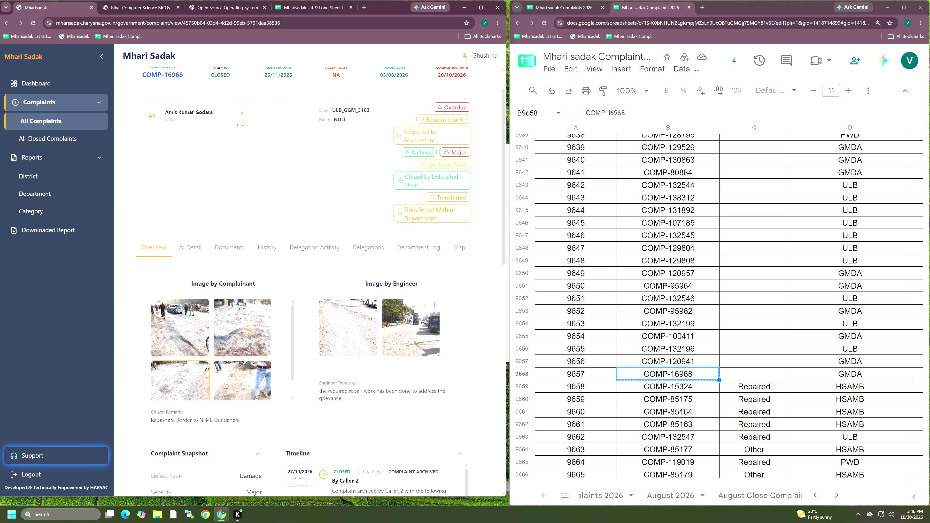
left_click(189, 373)
left_click(493, 57)
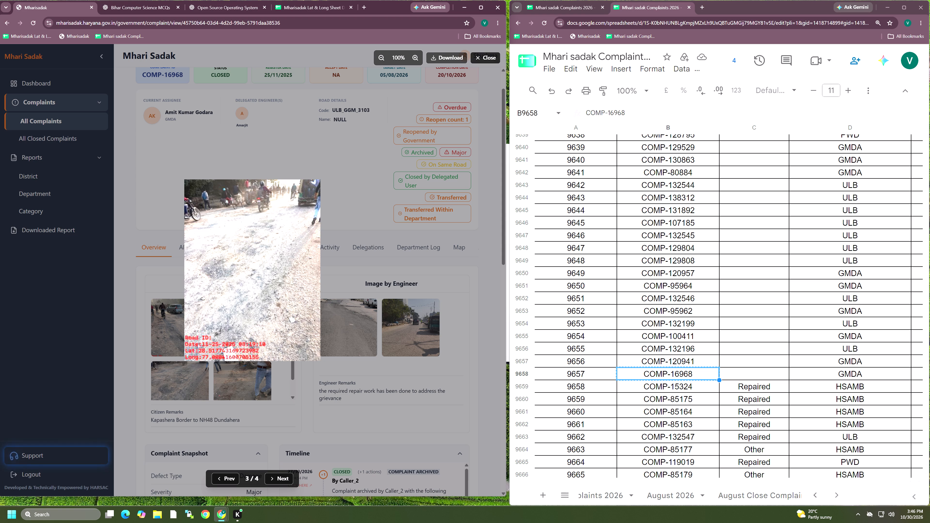
left_click(240, 373)
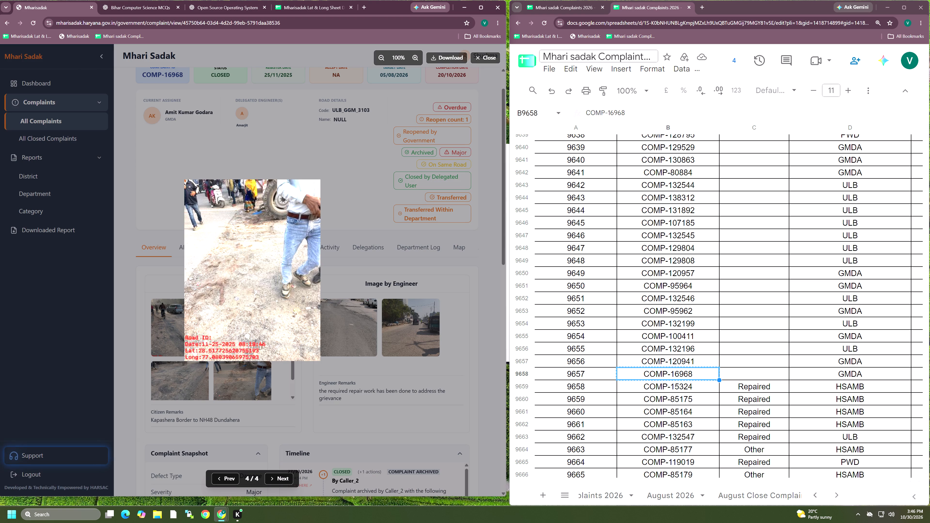
left_click(489, 59)
left_click(371, 327)
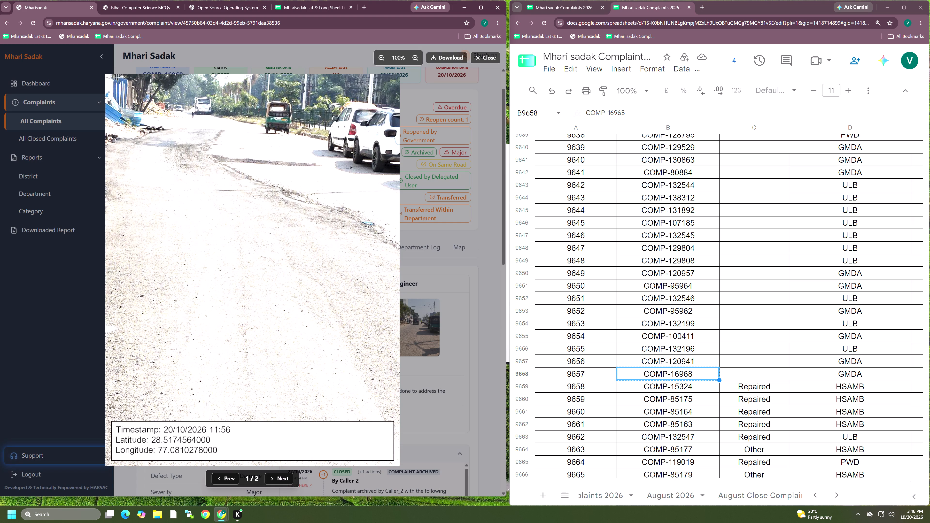
left_click(488, 57)
left_click(403, 343)
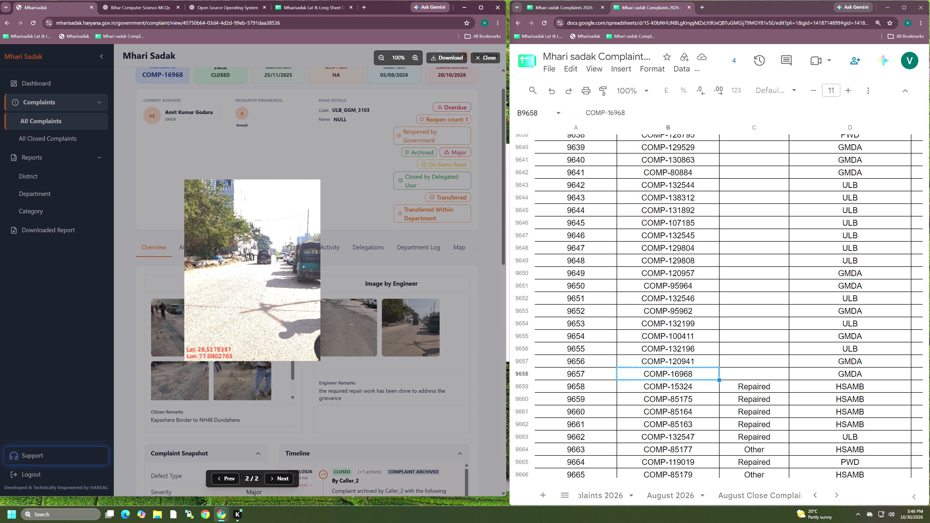
left_click(488, 56)
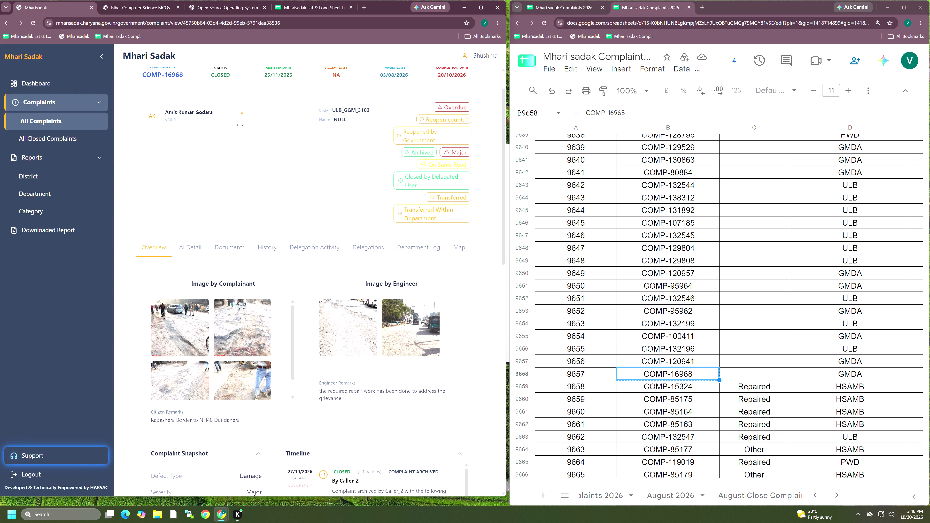
Copy the engineer remark "the required repair work has been done to address the grievance" into the status cell for COMP-16968 in the spreadsheet.
left_click_drag(318, 391, 343, 398)
left_click_drag(343, 398, 345, 399)
key("ctrl+c")
left_click(745, 375)
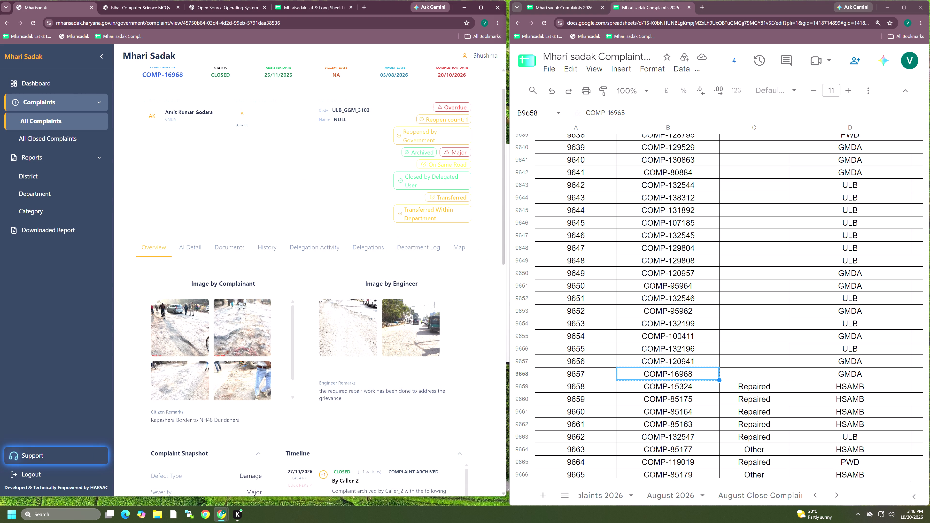
key("ctrl+v")
left_click(688, 357)
key("ctrl+c")
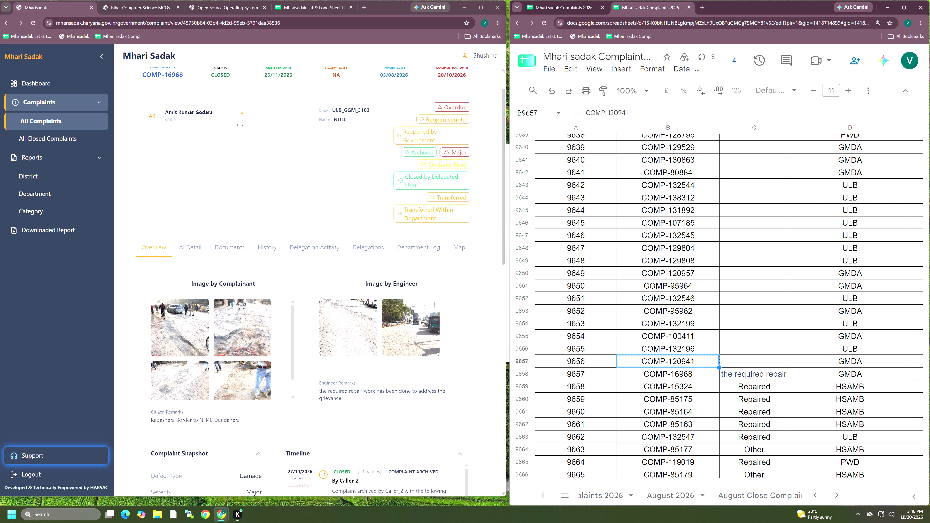
scroll(244, 151, "up", 10)
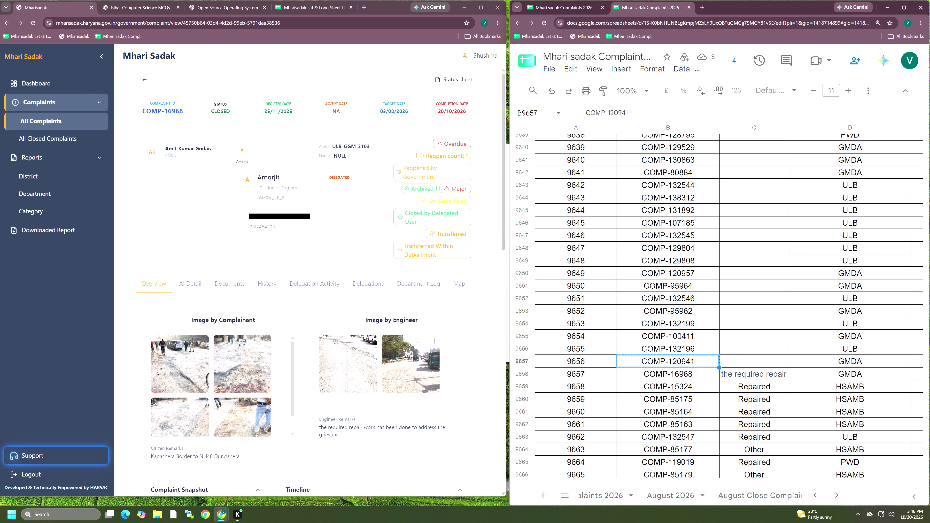
left_click(142, 81)
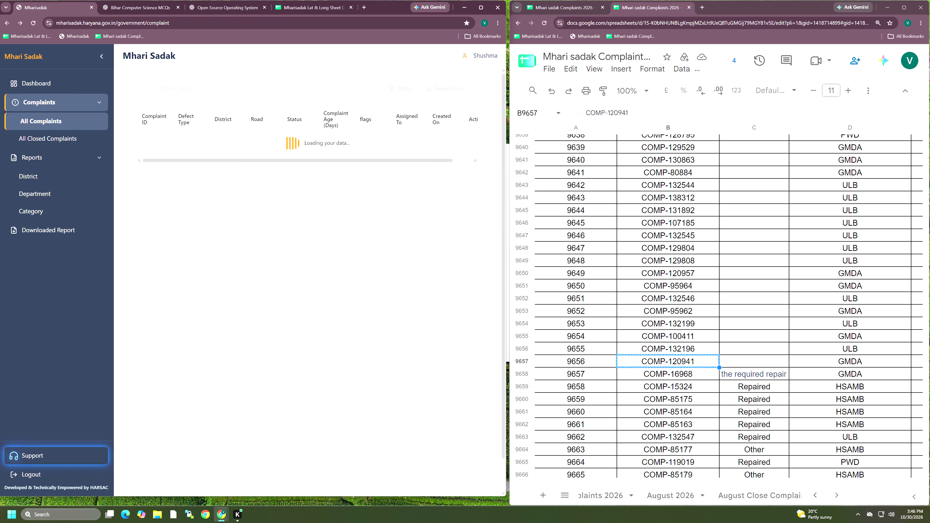
left_click_drag(199, 88, 136, 89)
key("ctrl+v")
left_click(285, 152)
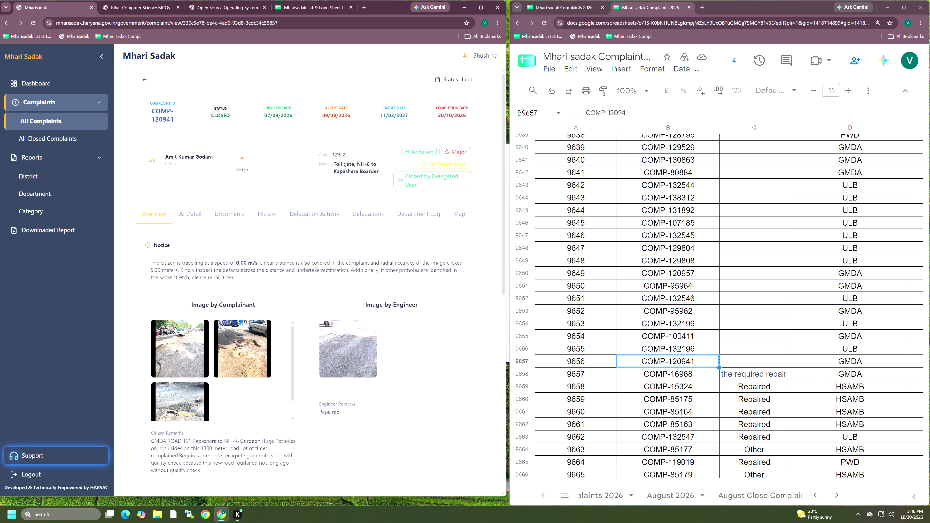
left_click(161, 339)
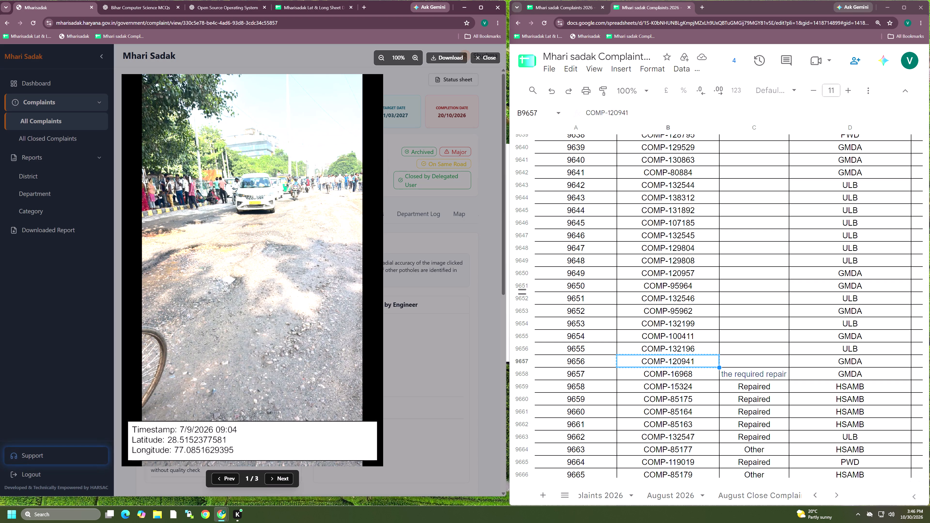
left_click(485, 60)
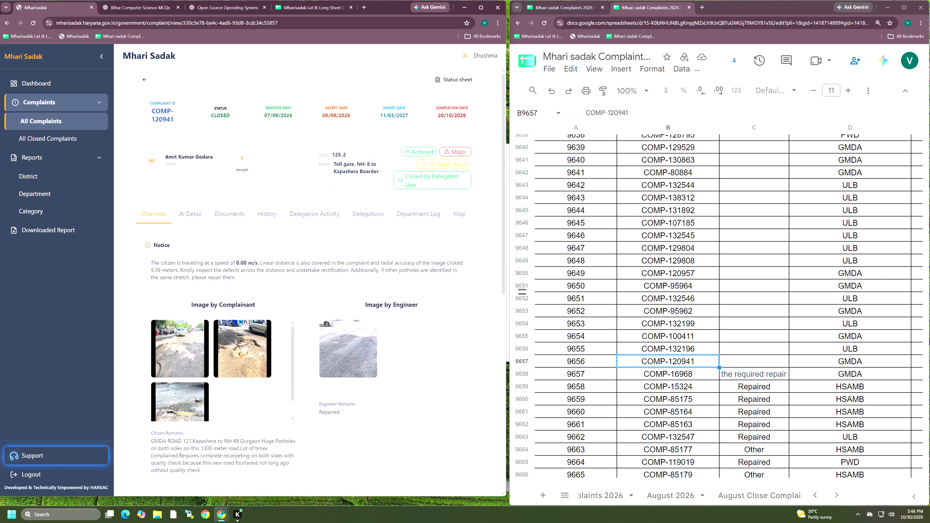
left_click(243, 337)
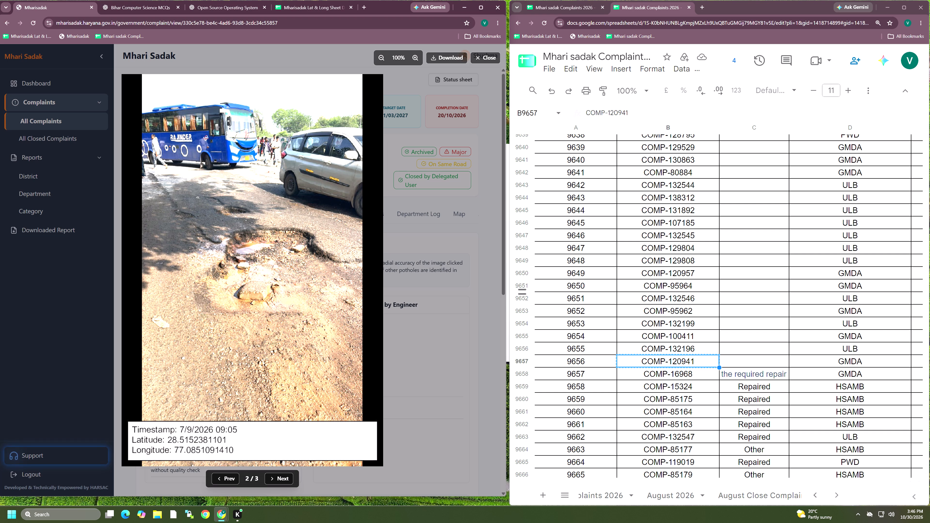
left_click(481, 55)
left_click(178, 406)
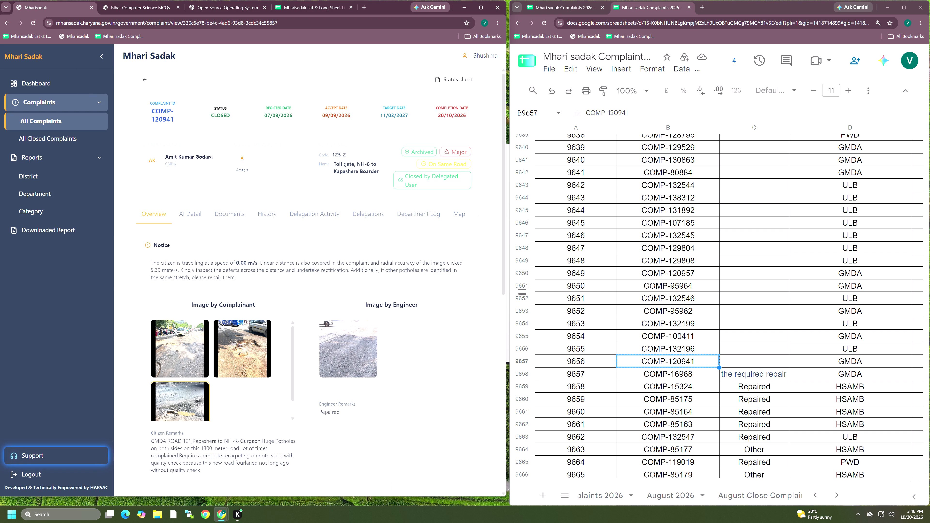
left_click(180, 398)
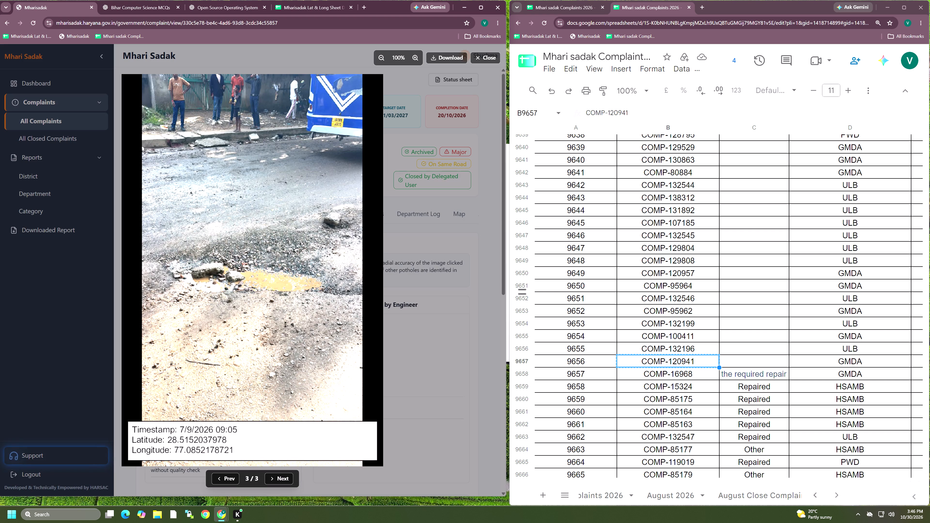
left_click(490, 54)
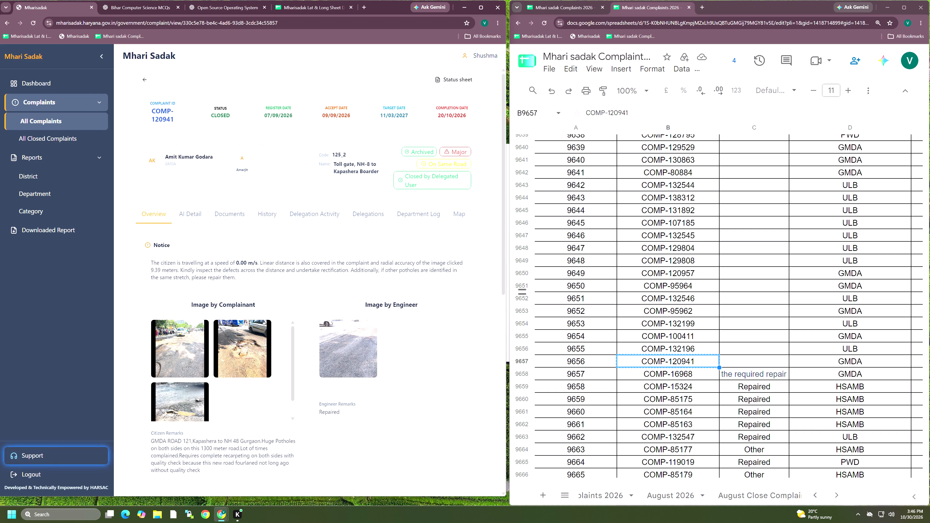
left_click(371, 336)
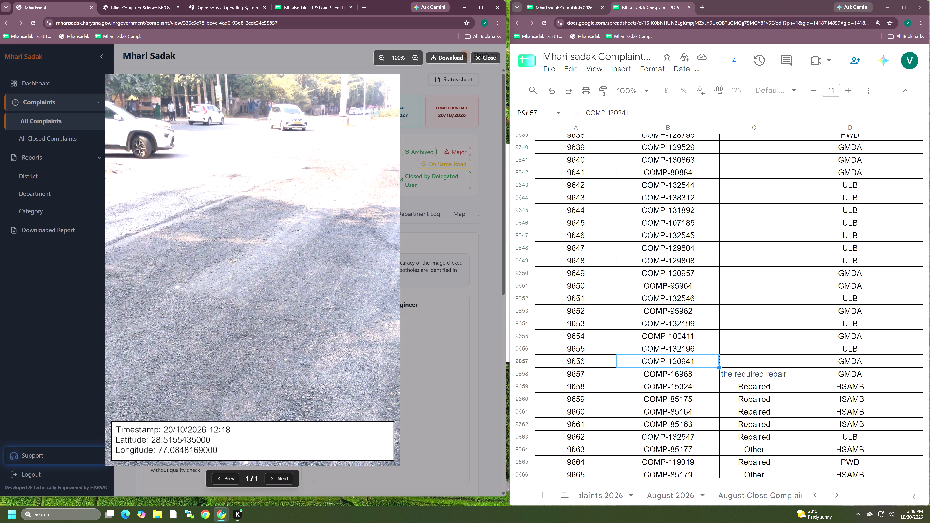
left_click(486, 55)
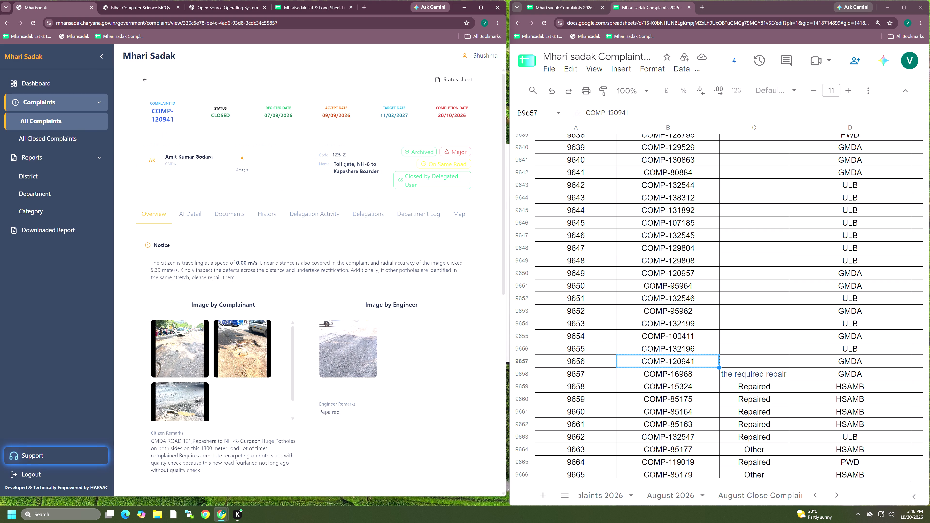
Enter Repaired in the status cell for COMP-120941 in the spreadsheet.
left_click(735, 360)
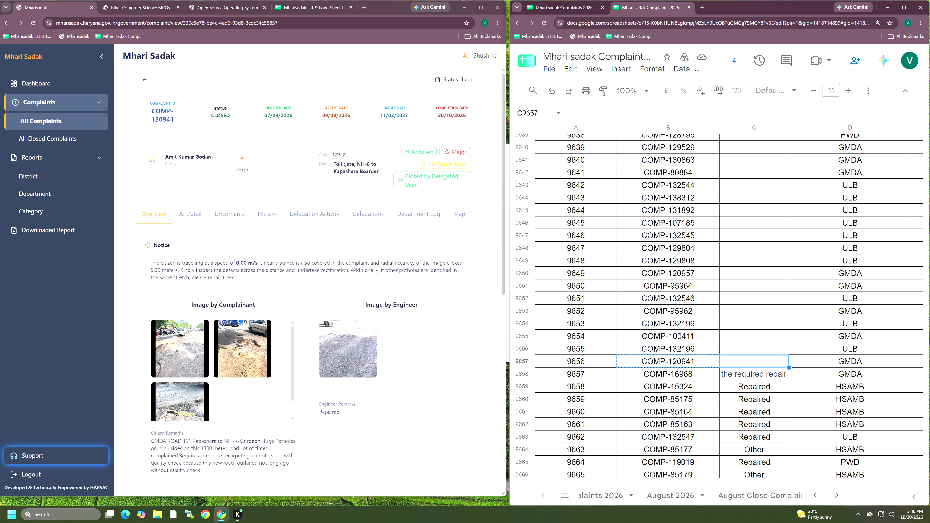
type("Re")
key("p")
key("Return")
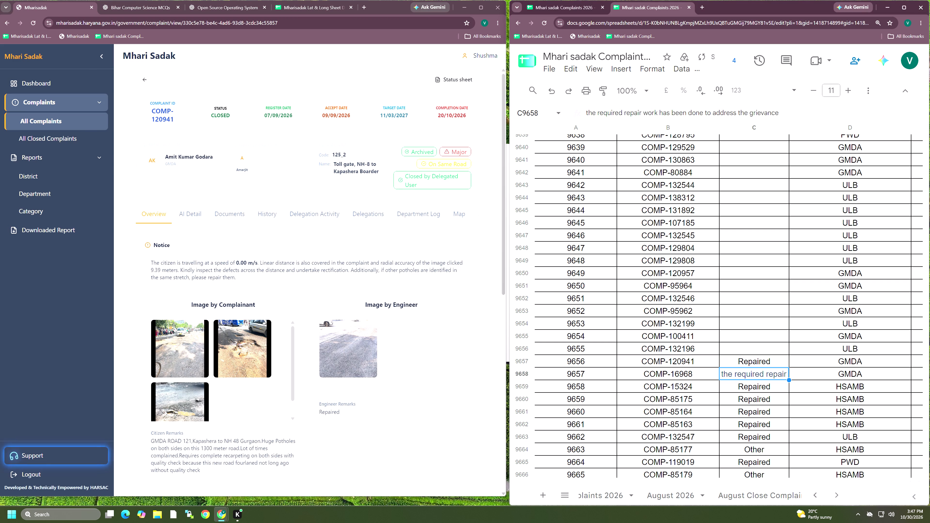
left_click(652, 346)
key("ctrl+c")
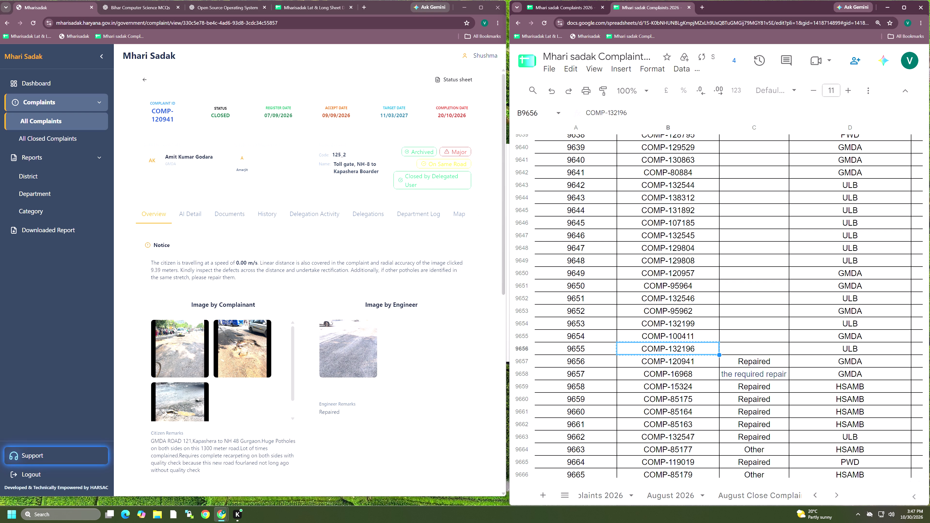
left_click(145, 74)
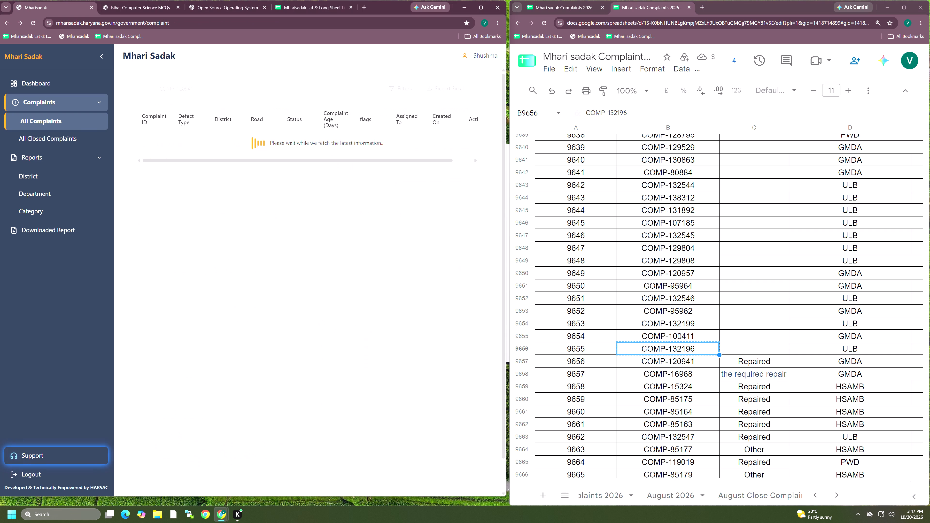
left_click_drag(197, 87, 142, 97)
key("ctrl+v")
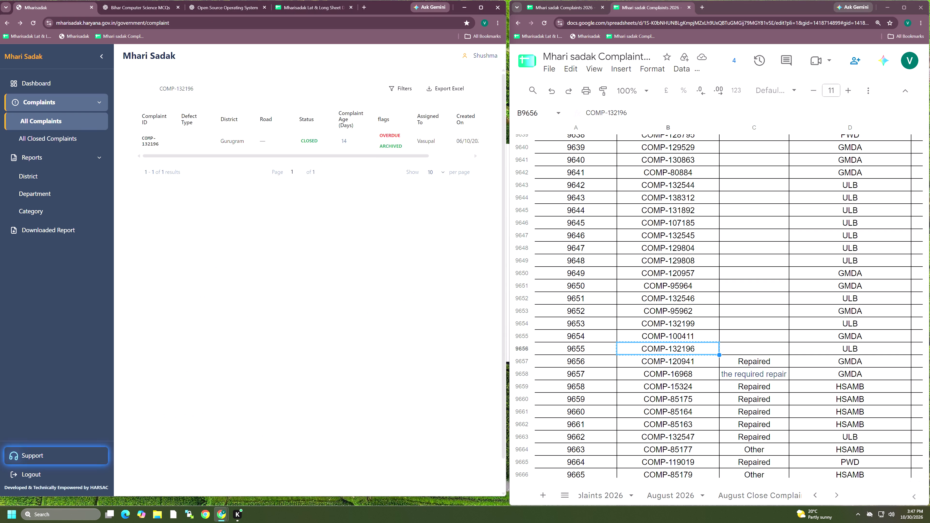
left_click(227, 139)
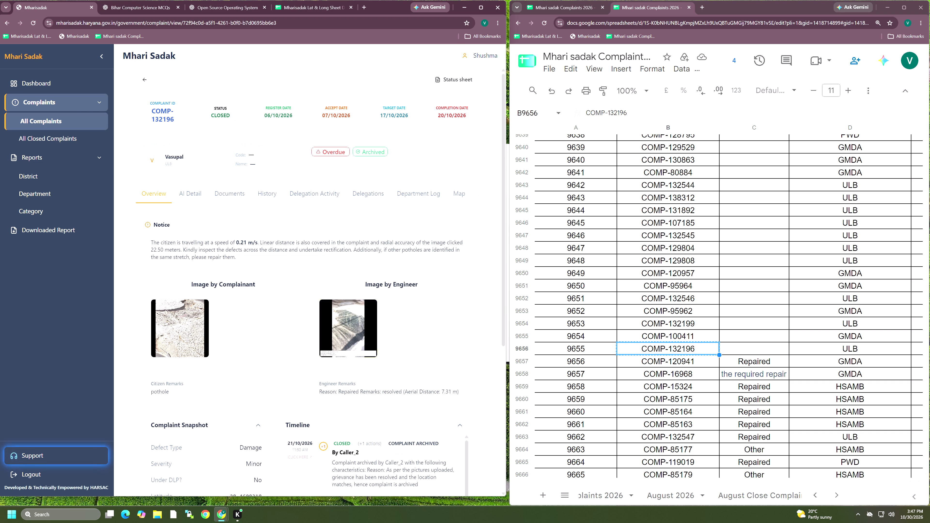
left_click(198, 325)
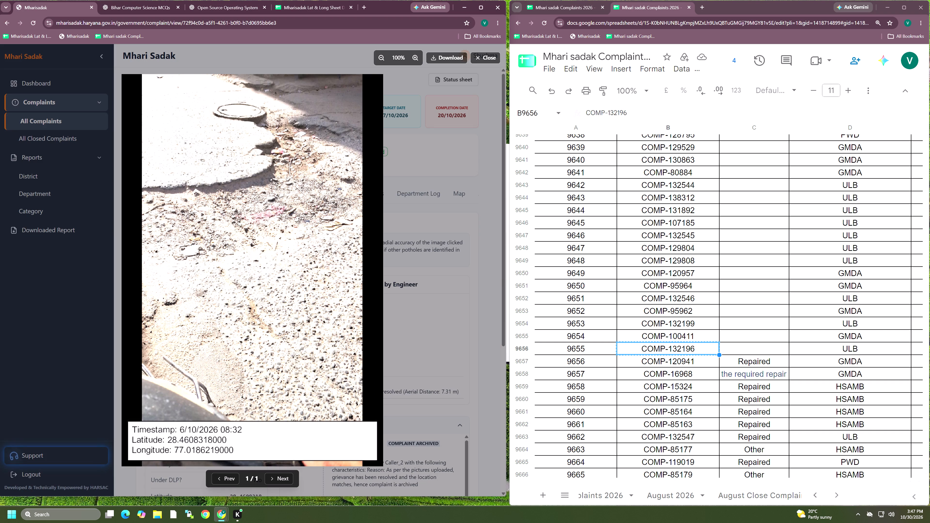
left_click(452, 172)
left_click(334, 316)
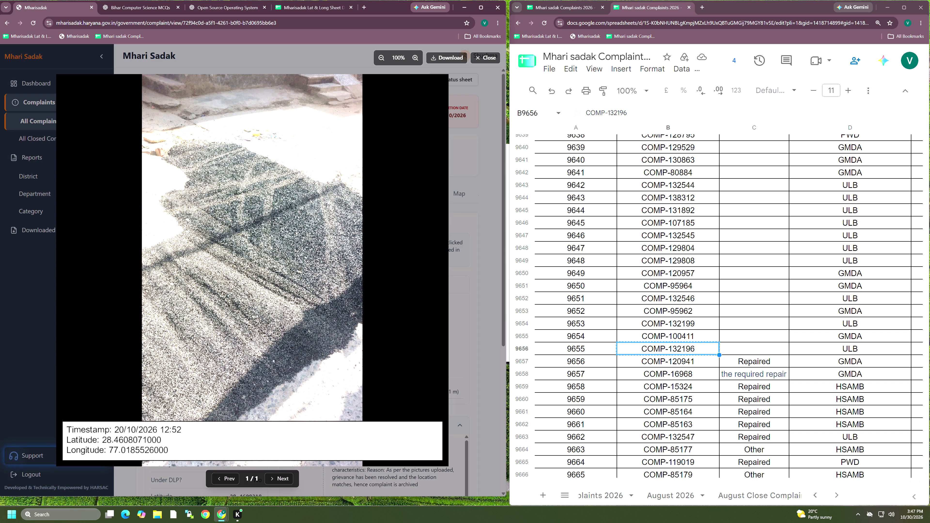
left_click(470, 195)
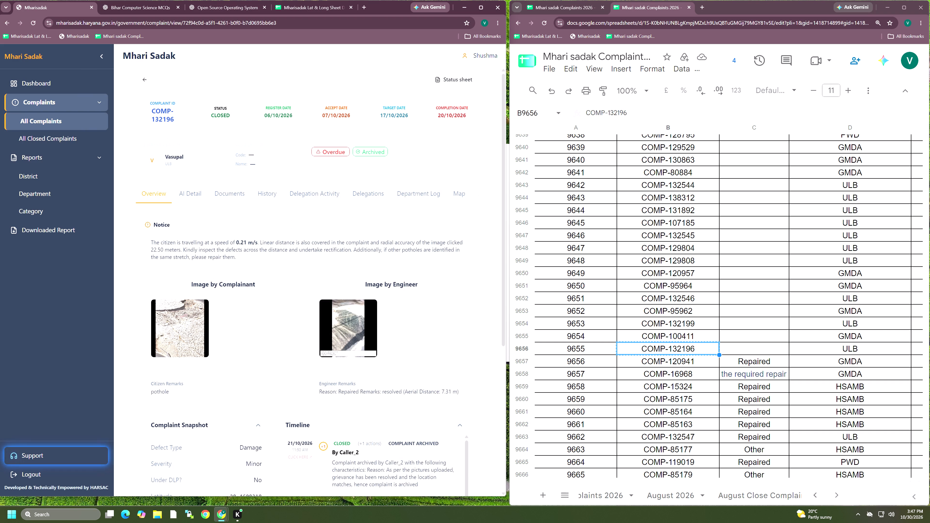
left_click(747, 351)
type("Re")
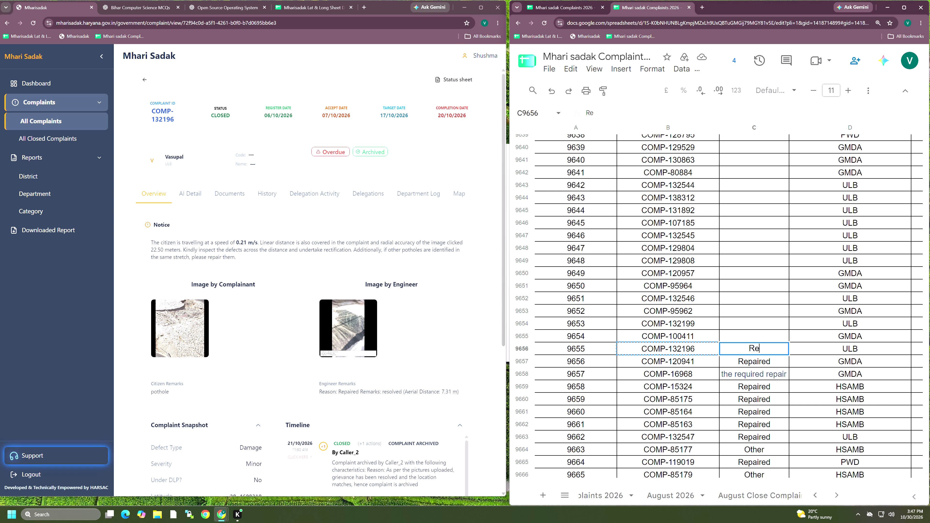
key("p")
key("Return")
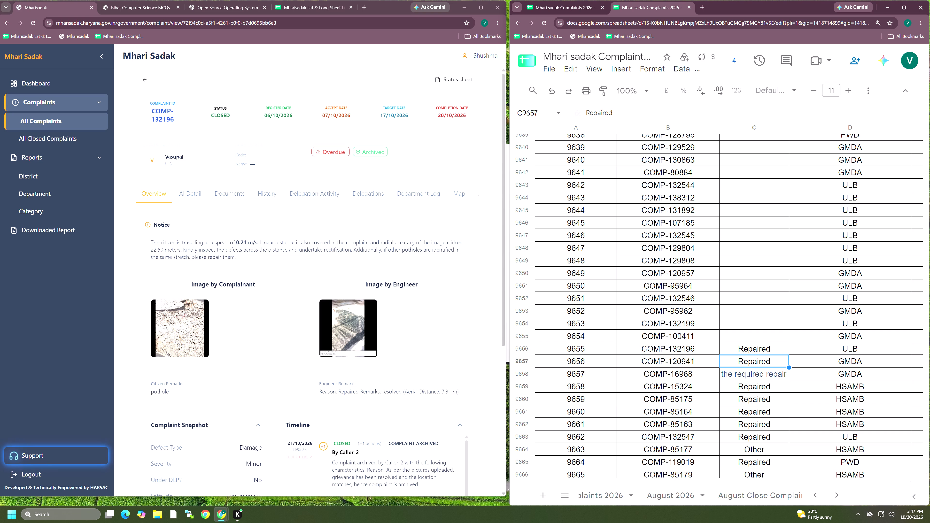
left_click(698, 336)
key("ctrl+c")
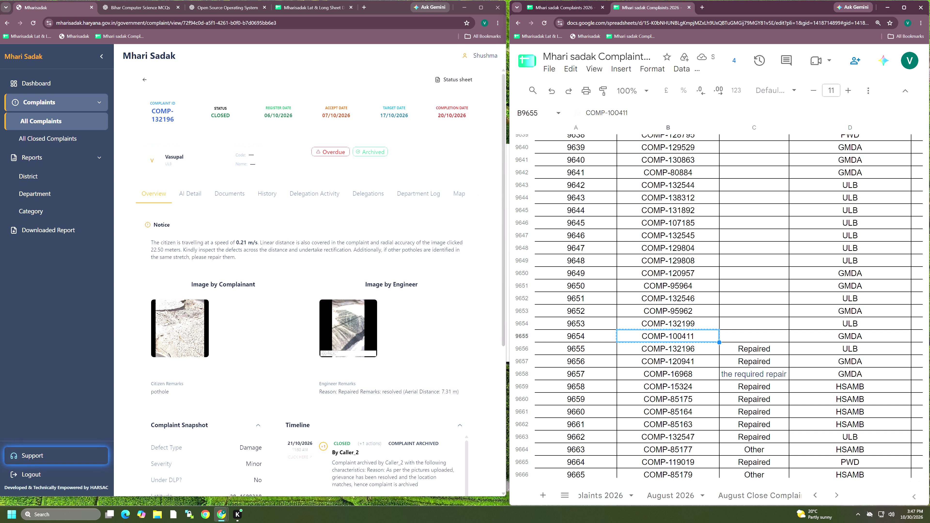
left_click(147, 83)
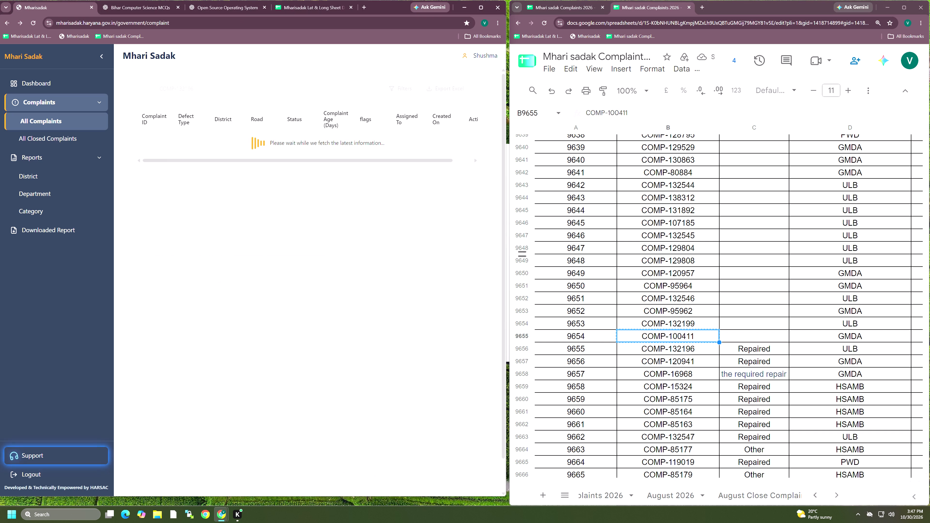
left_click_drag(200, 88, 132, 96)
key("ctrl+v")
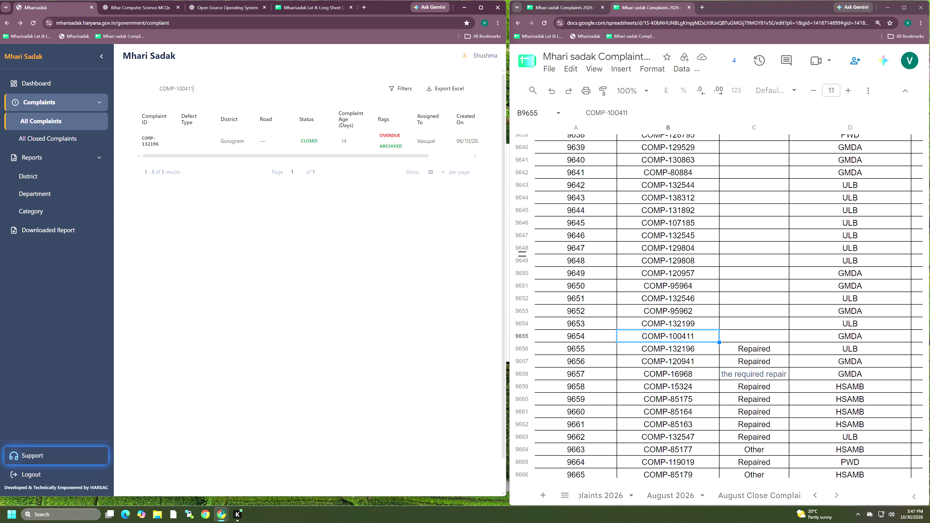
left_click(271, 147)
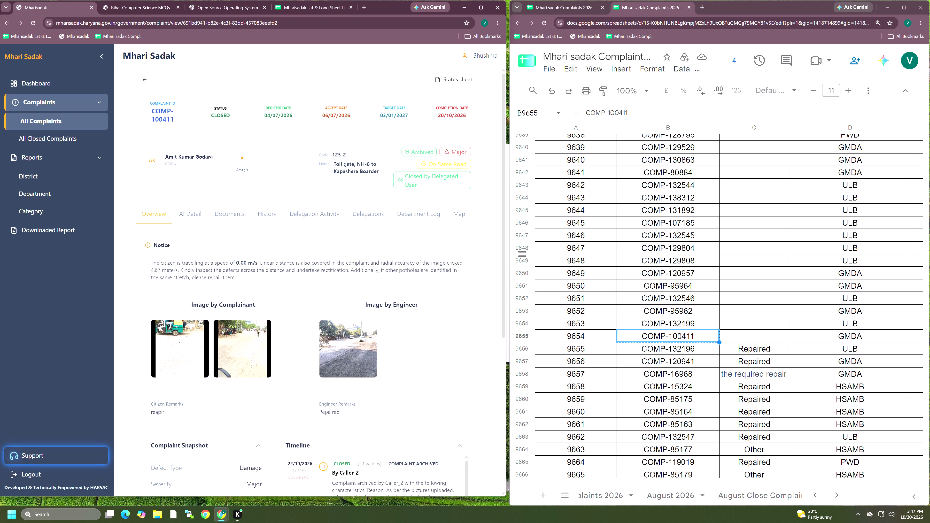
left_click(328, 349)
left_click(477, 169)
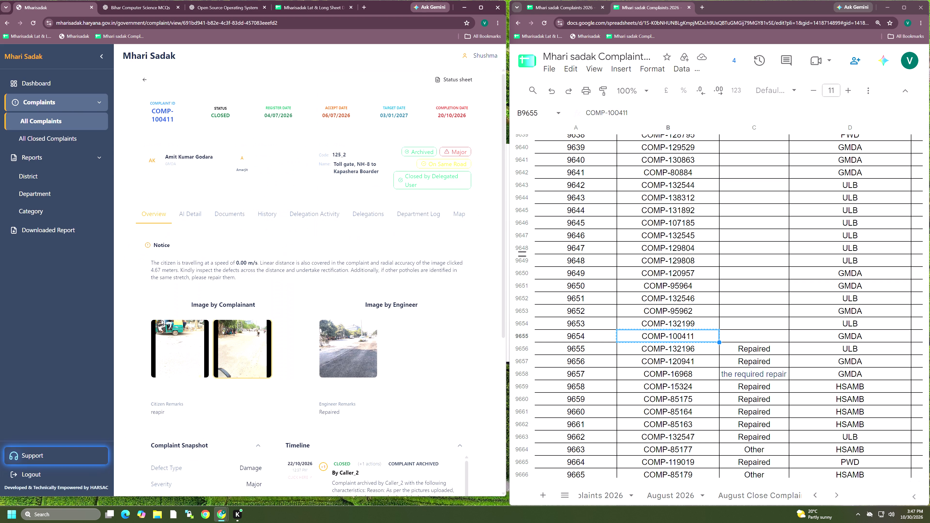
left_click(235, 358)
left_click(437, 201)
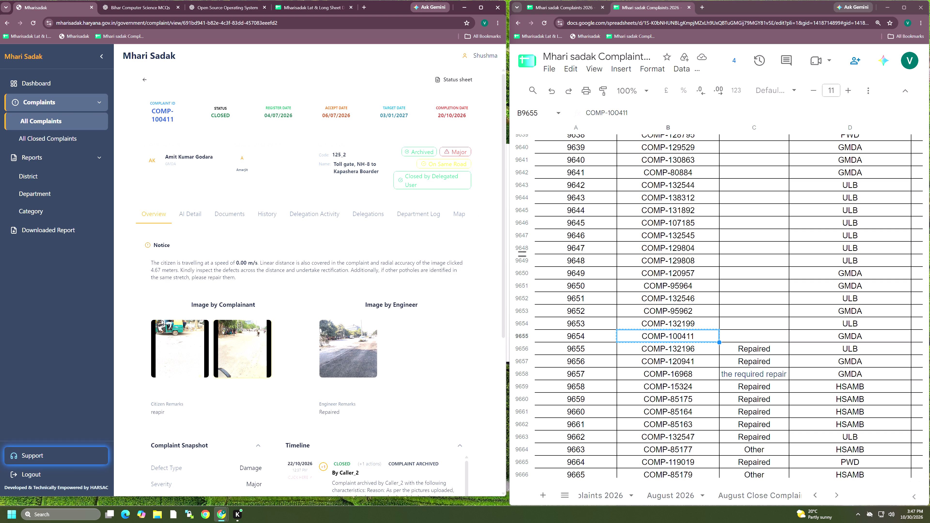
left_click(187, 343)
left_click(408, 236)
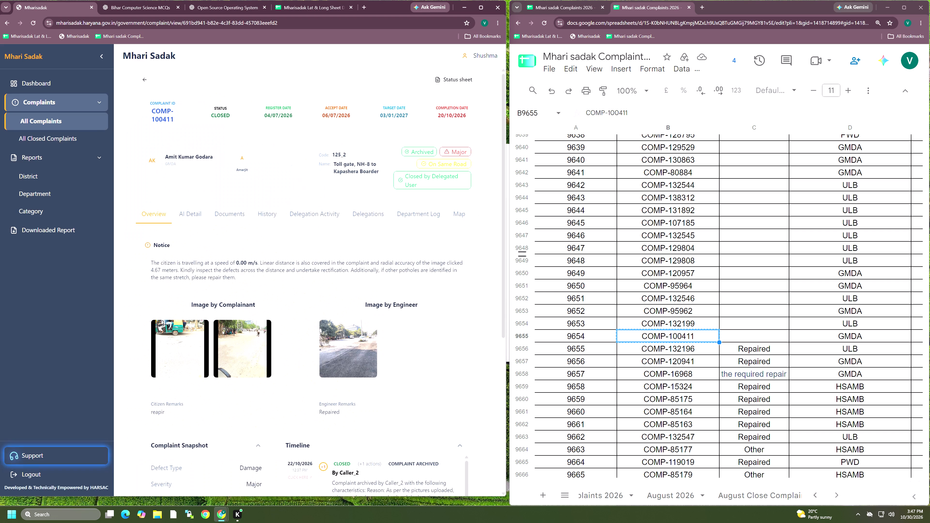
left_click(335, 349)
left_click(477, 222)
left_click(743, 349)
key("ctrl+c")
left_click(744, 339)
key("ctrl+v")
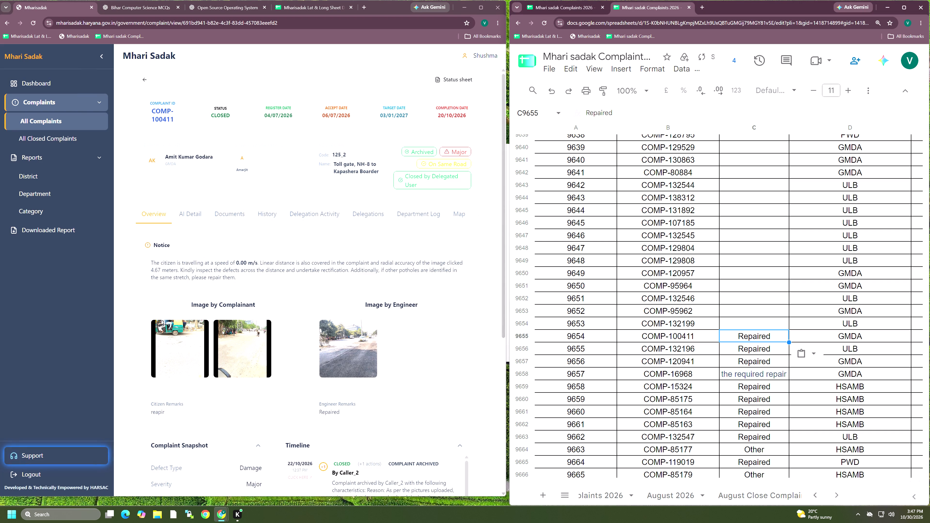
left_click(695, 323)
key("ctrl+c")
left_click(138, 77)
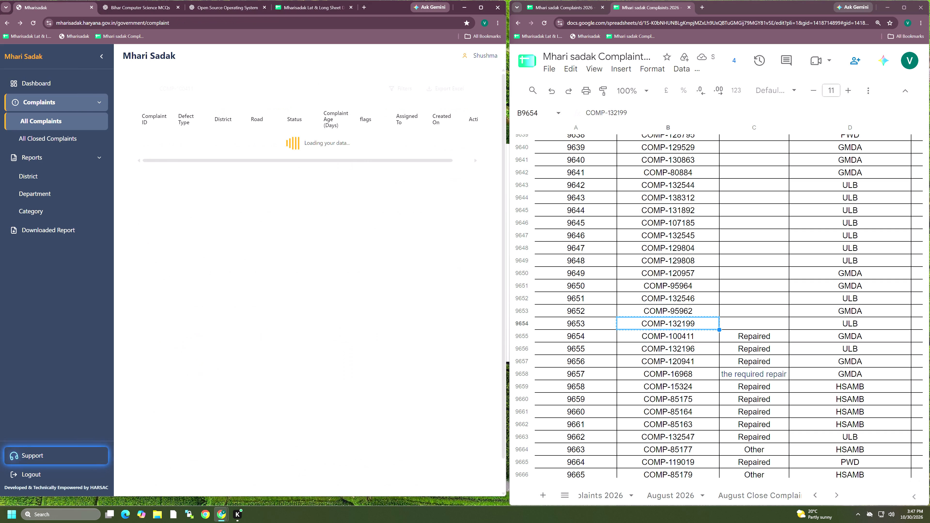
left_click_drag(200, 92, 138, 113)
key("ctrl+v")
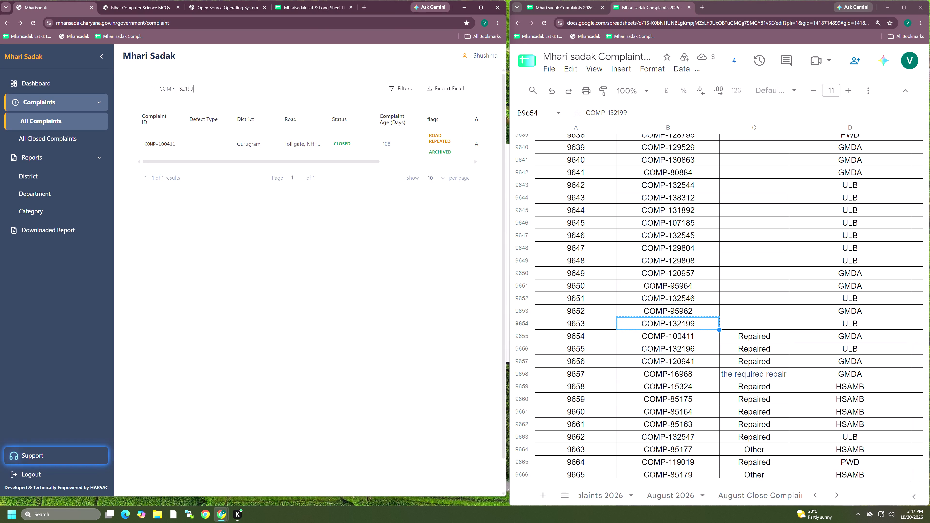
left_click(253, 139)
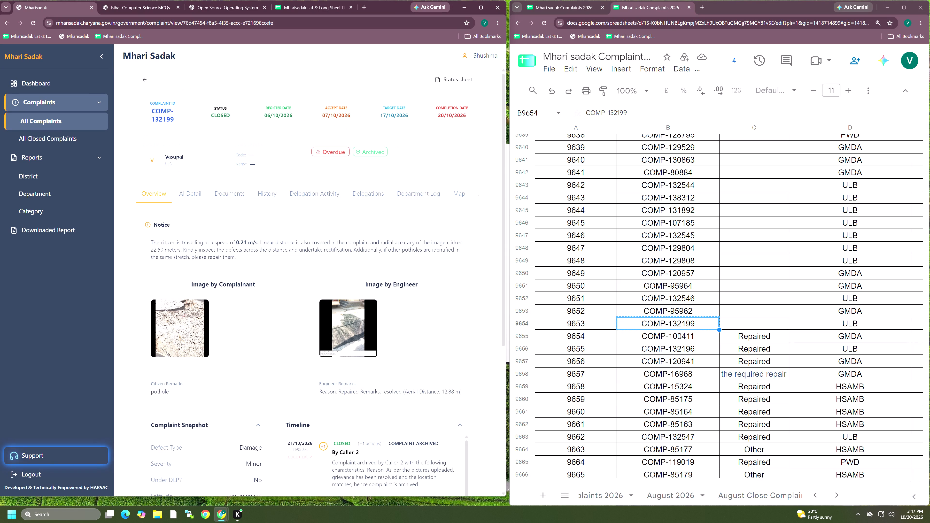
Compare the complainant's and engineer's images of COMP-132199 at full size and enter Repaired in its status cell in the spreadsheet.
left_click(187, 338)
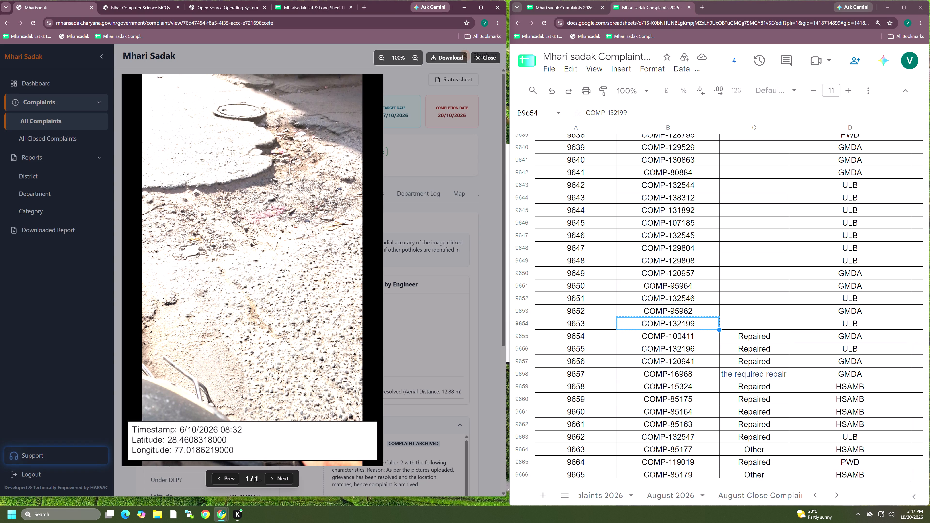
left_click(476, 56)
left_click(361, 313)
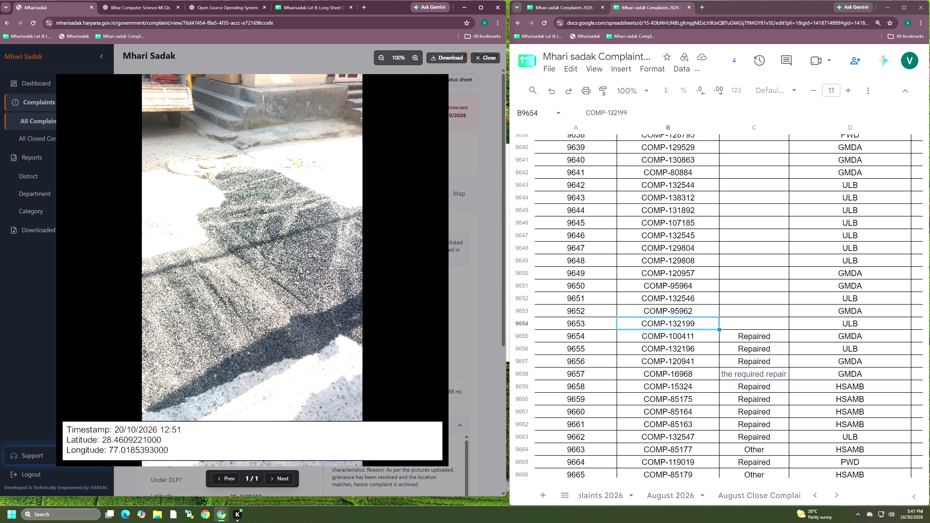
left_click(490, 58)
left_click(740, 325)
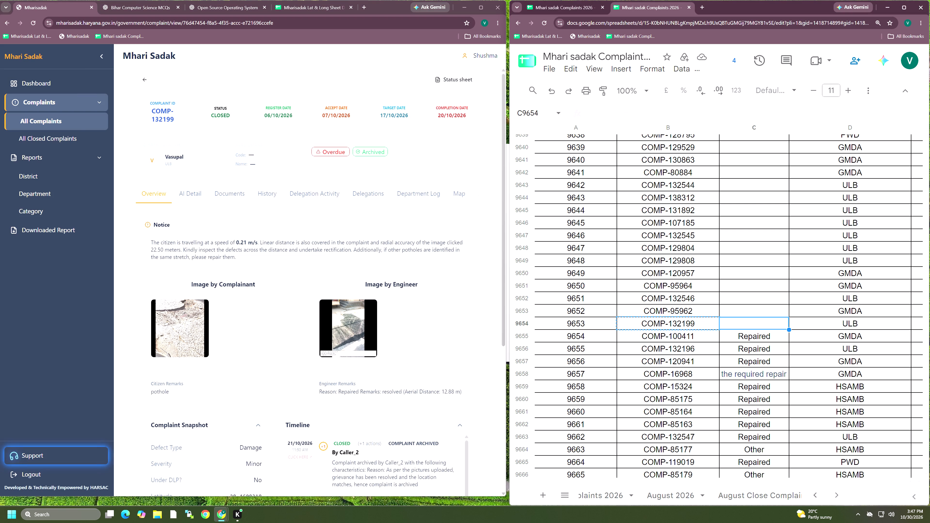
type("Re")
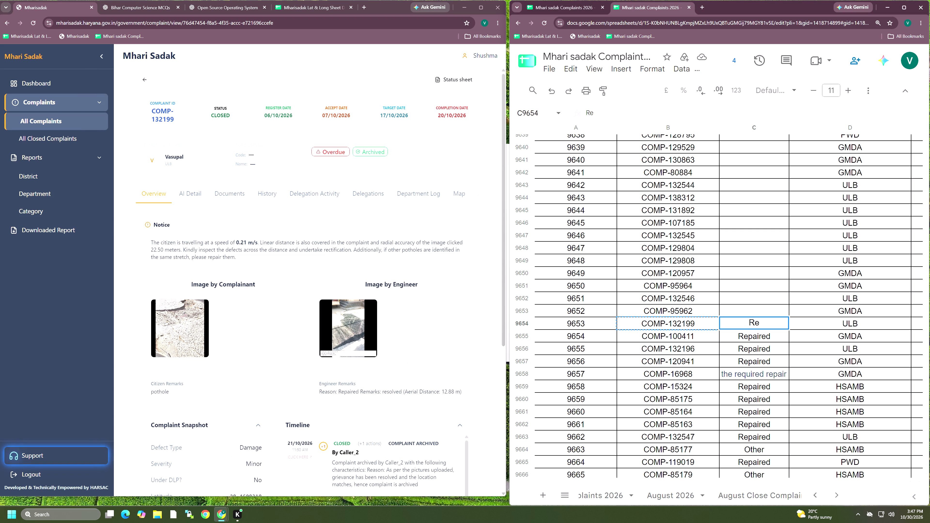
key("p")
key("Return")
left_click(686, 310)
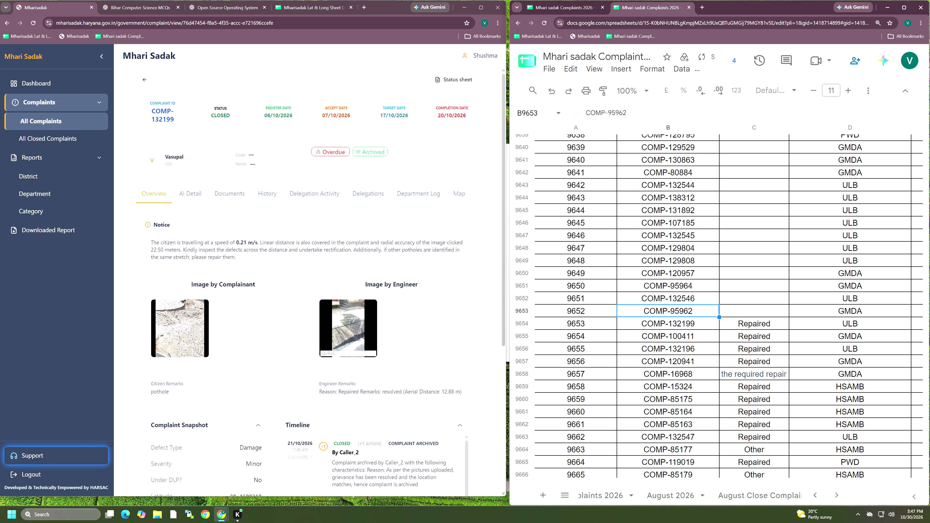
key("ctrl+c")
left_click(142, 77)
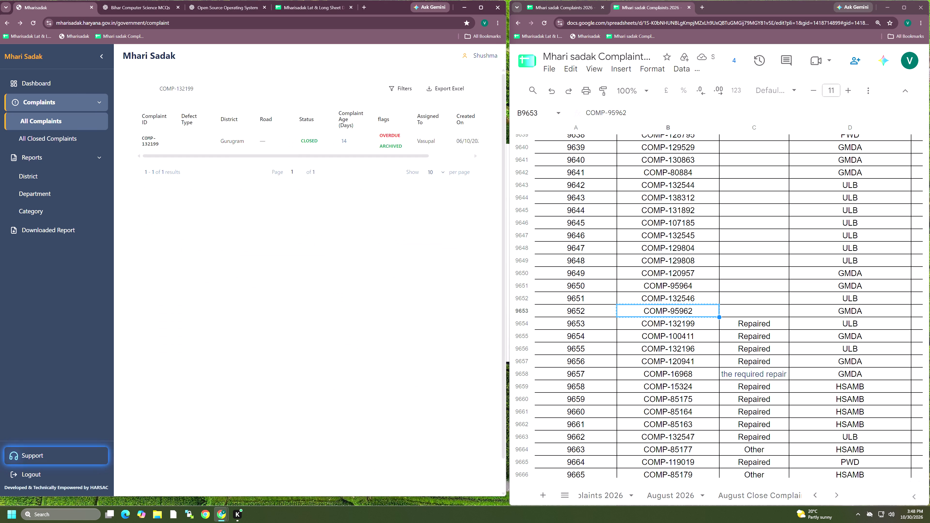
left_click_drag(194, 88, 150, 102)
key("ctrl+v")
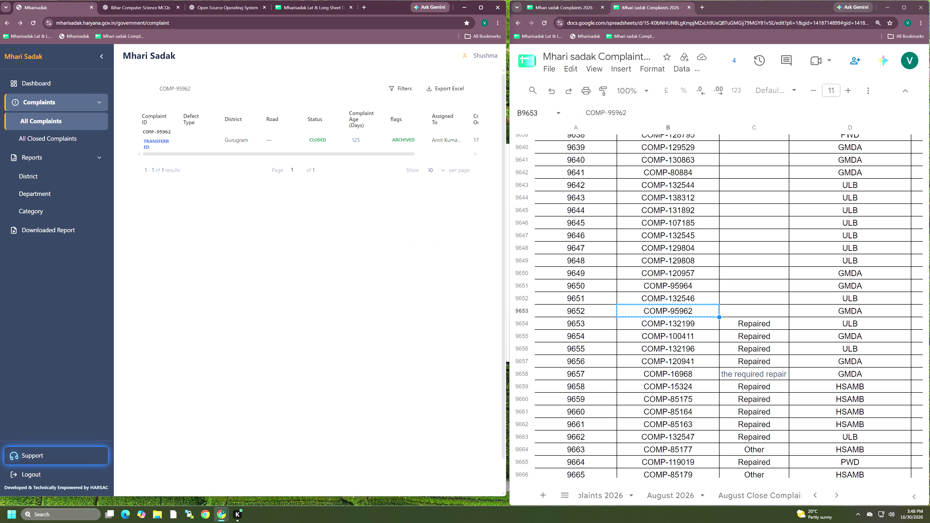
left_click(284, 146)
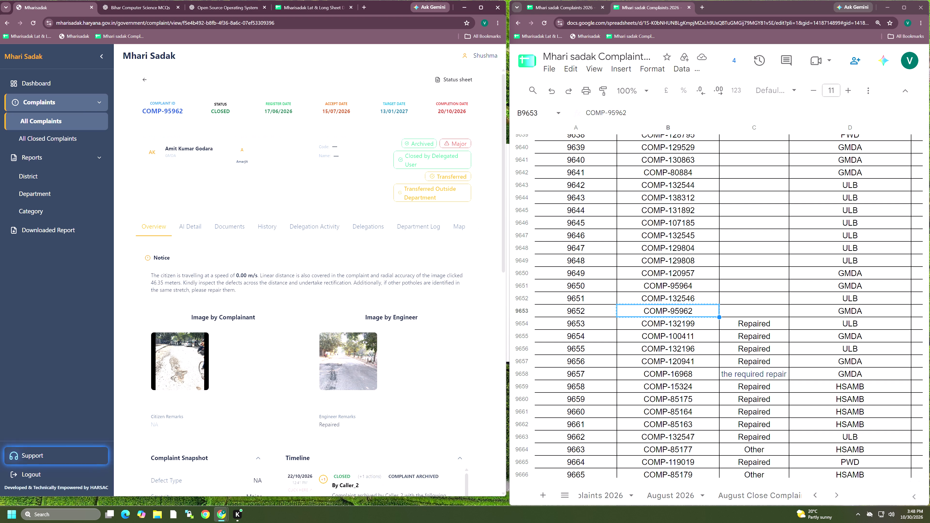
Compare the complainant's and engineer's images of COMP-95962 at full size and enter Repaired in its status cell in the spreadsheet.
left_click(179, 358)
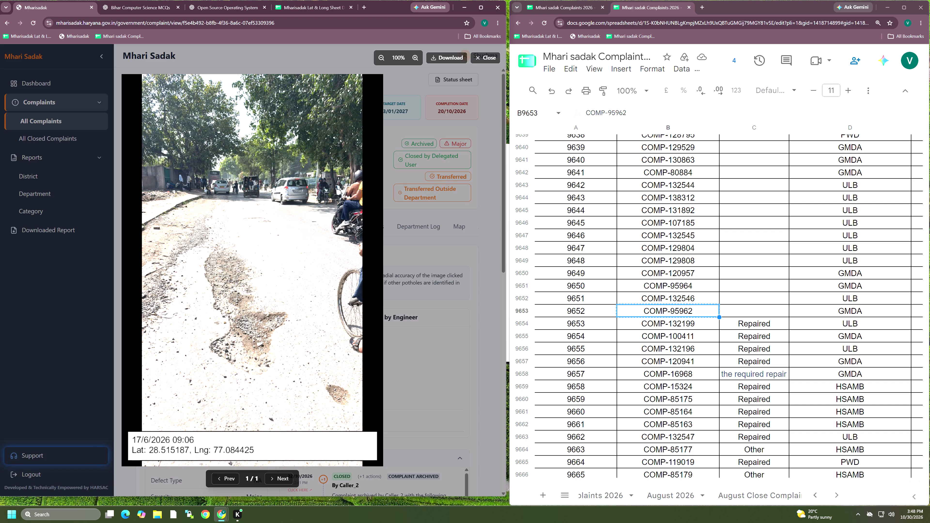
left_click(488, 59)
left_click(350, 371)
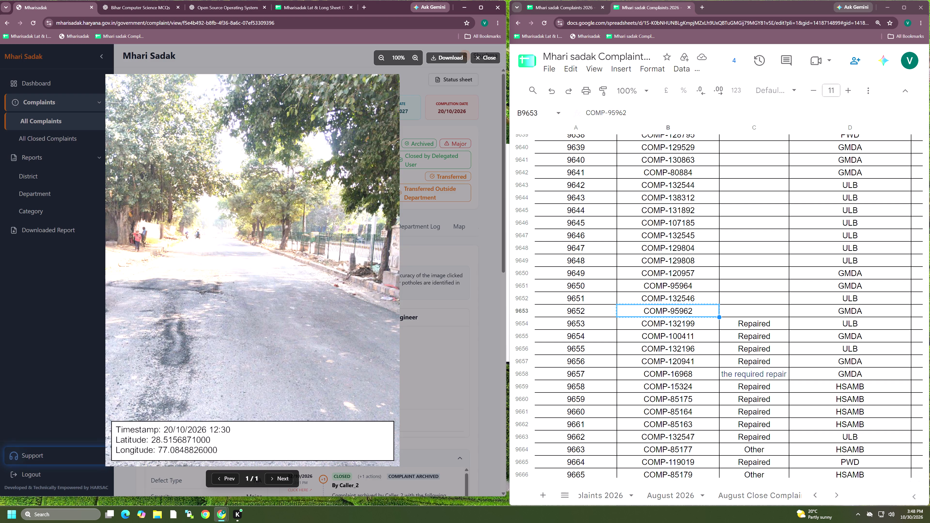
left_click(492, 60)
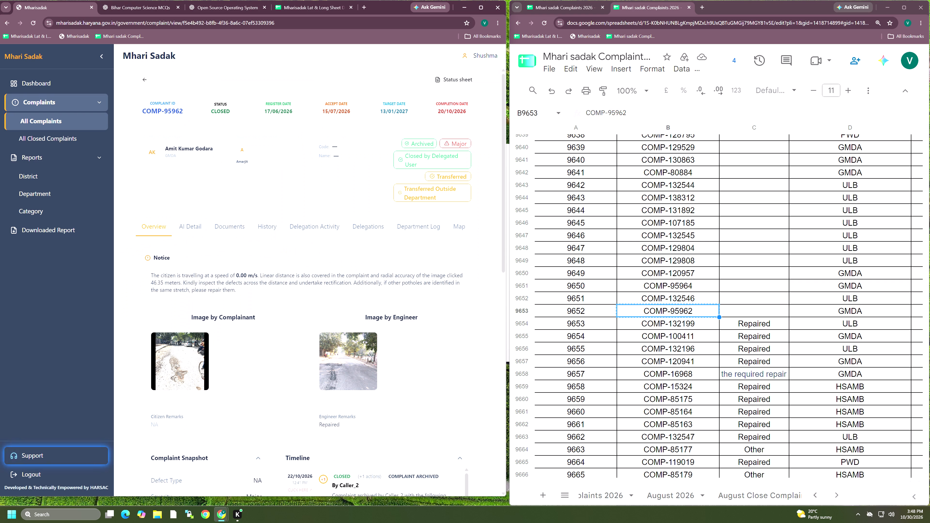
left_click(753, 310)
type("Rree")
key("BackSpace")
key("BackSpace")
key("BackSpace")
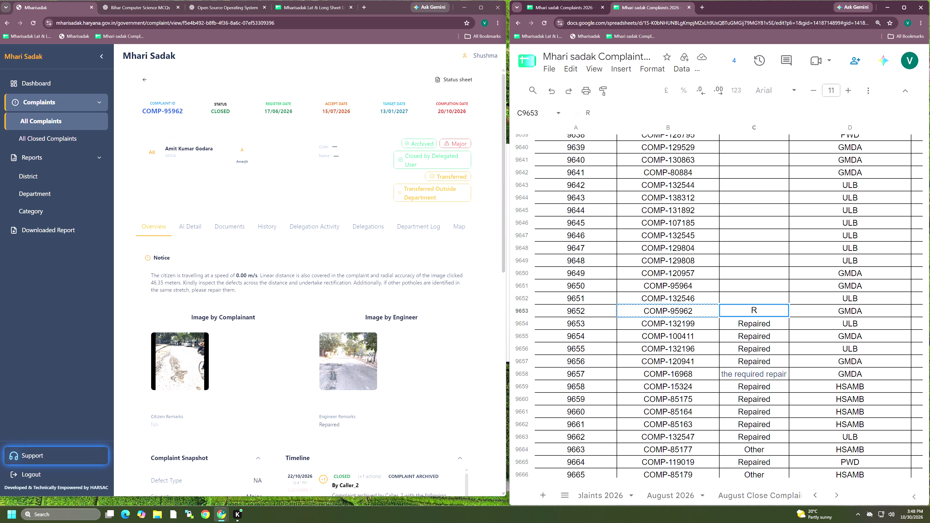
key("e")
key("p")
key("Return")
left_click(687, 299)
key("ctrl+c")
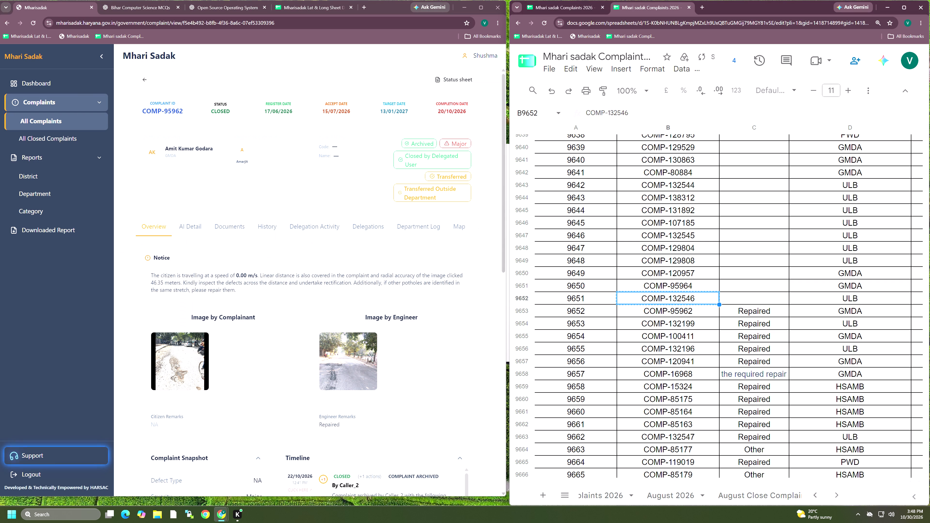
left_click(143, 79)
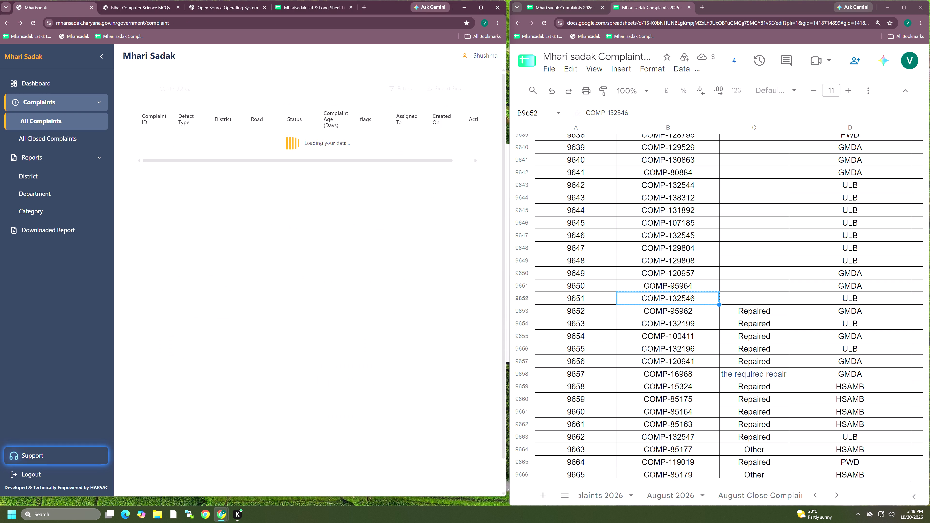
left_click_drag(194, 91, 155, 101)
key("ctrl+v")
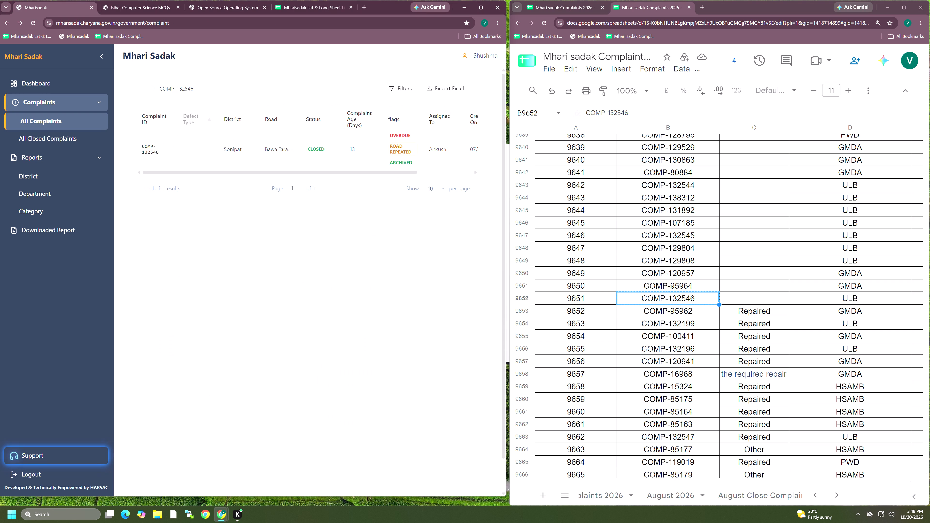
left_click(213, 159)
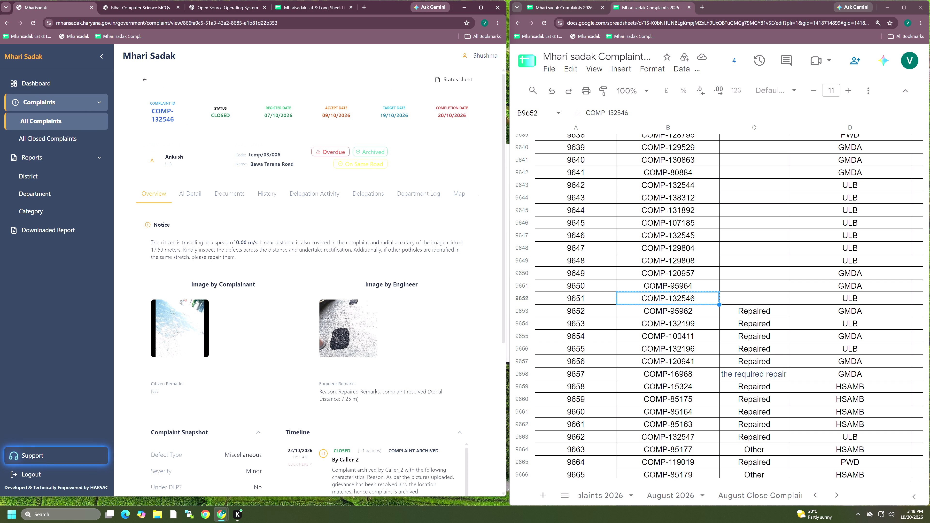
left_click(182, 324)
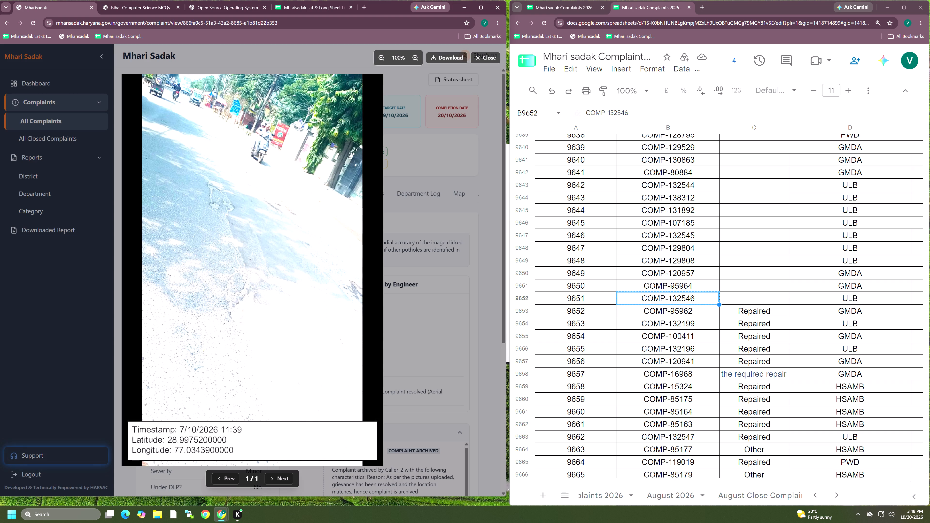
left_click(421, 153)
left_click(346, 333)
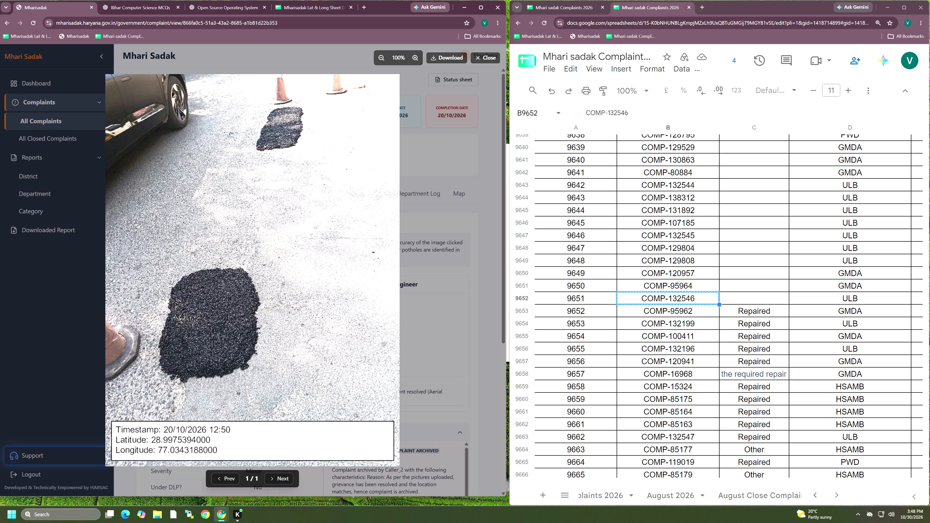
left_click(486, 60)
left_click_drag(734, 296, 737, 298)
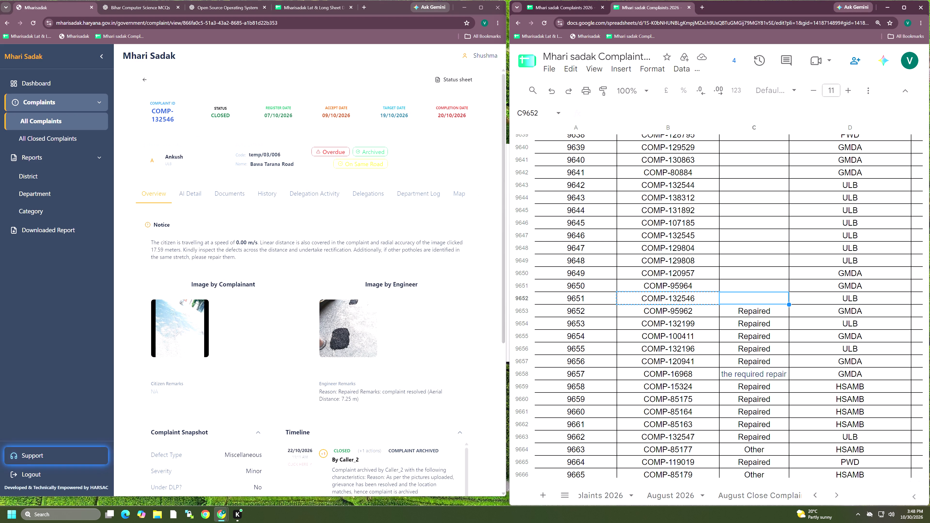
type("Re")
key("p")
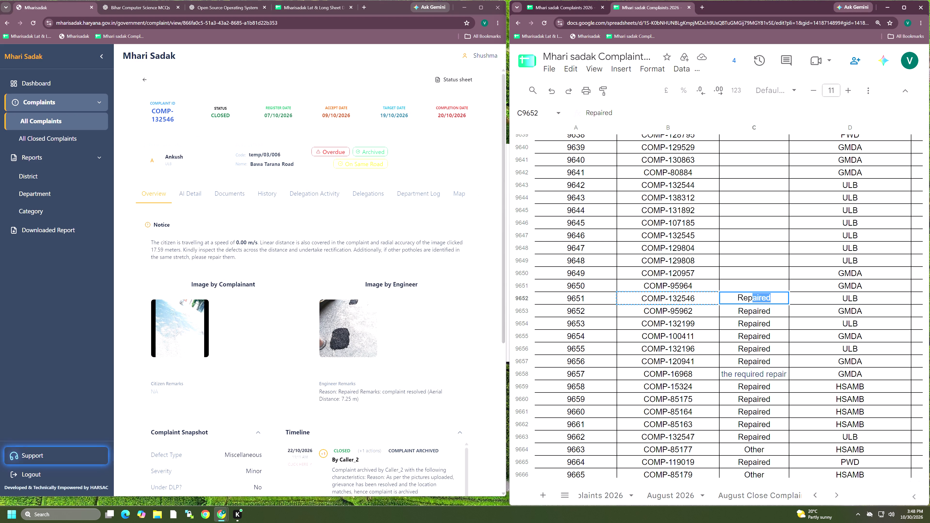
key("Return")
left_click(700, 286)
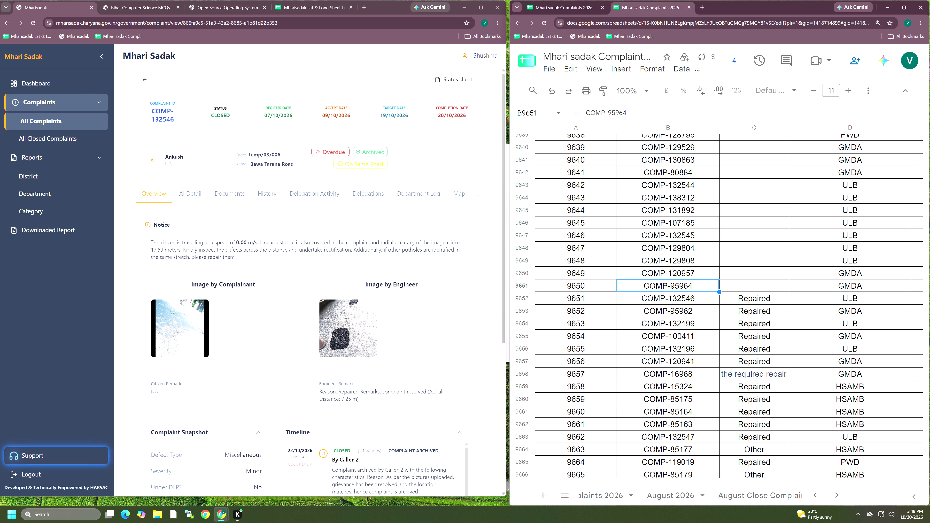
key("ctrl+c")
left_click(143, 83)
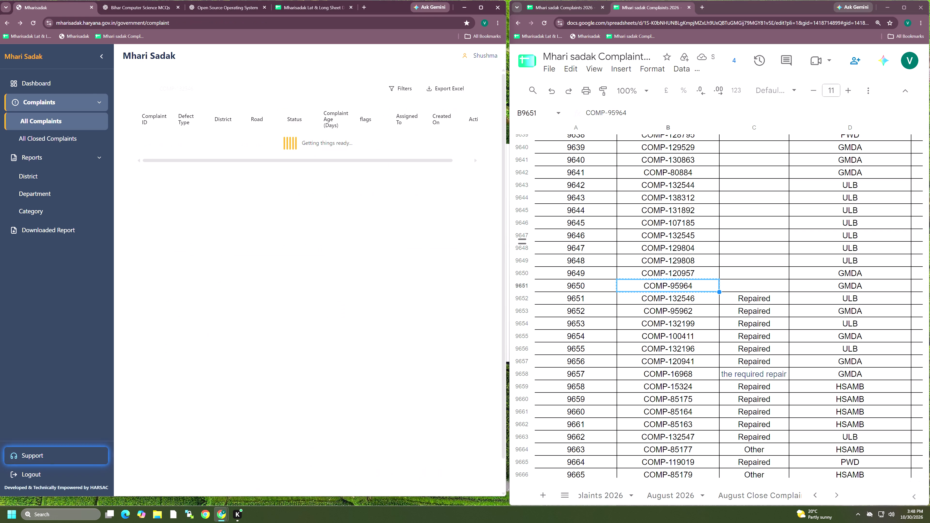
left_click_drag(201, 89, 172, 99)
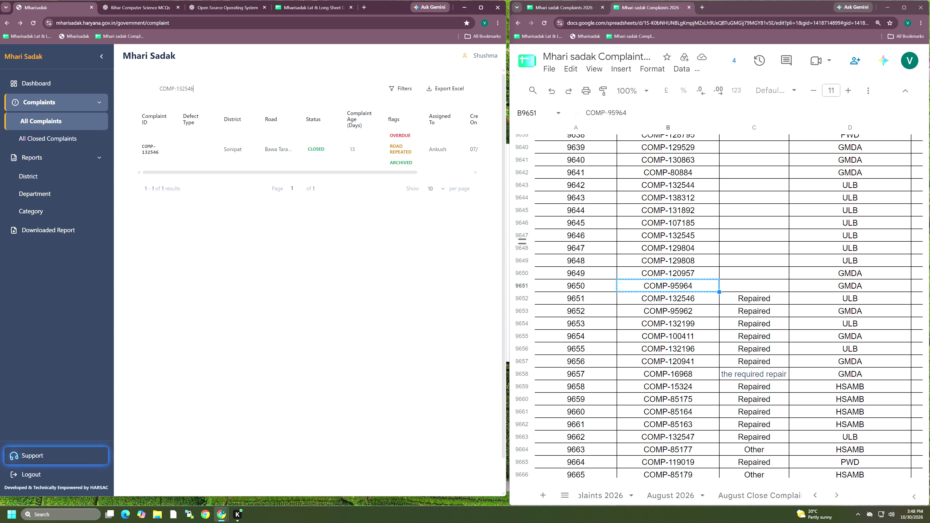
left_click_drag(172, 99, 159, 100)
key("ctrl+v")
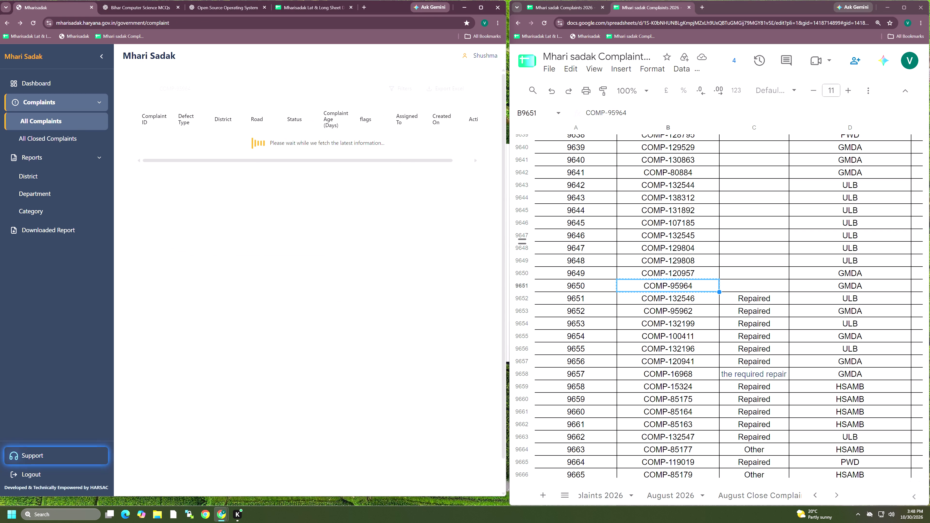
left_click(290, 140)
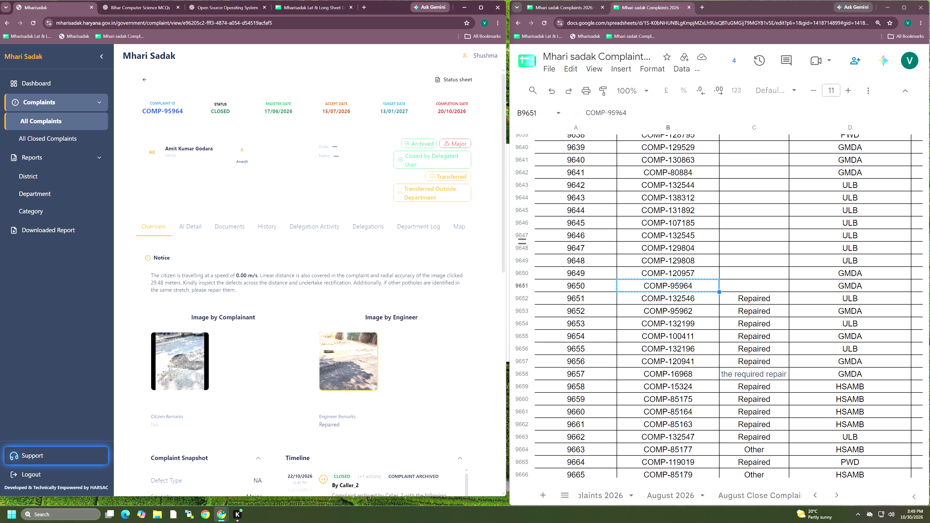
left_click(188, 345)
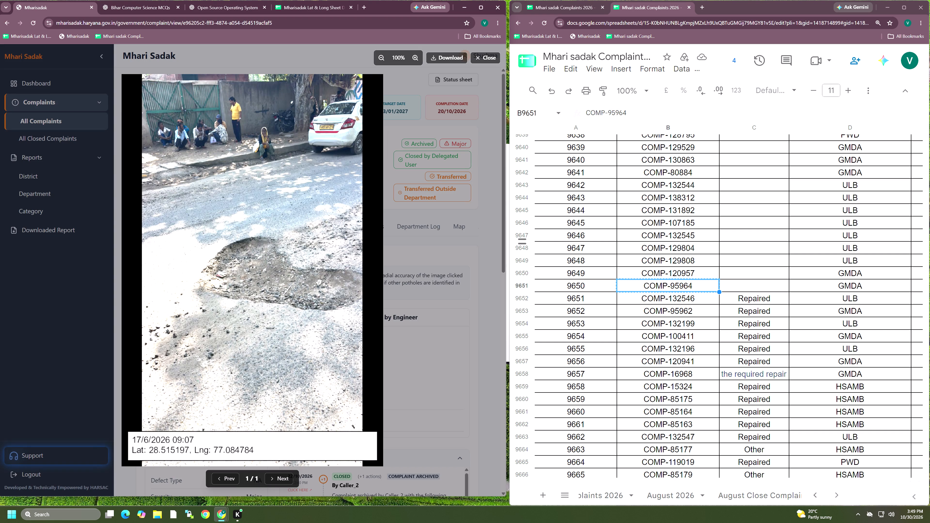
left_click(483, 59)
left_click(348, 358)
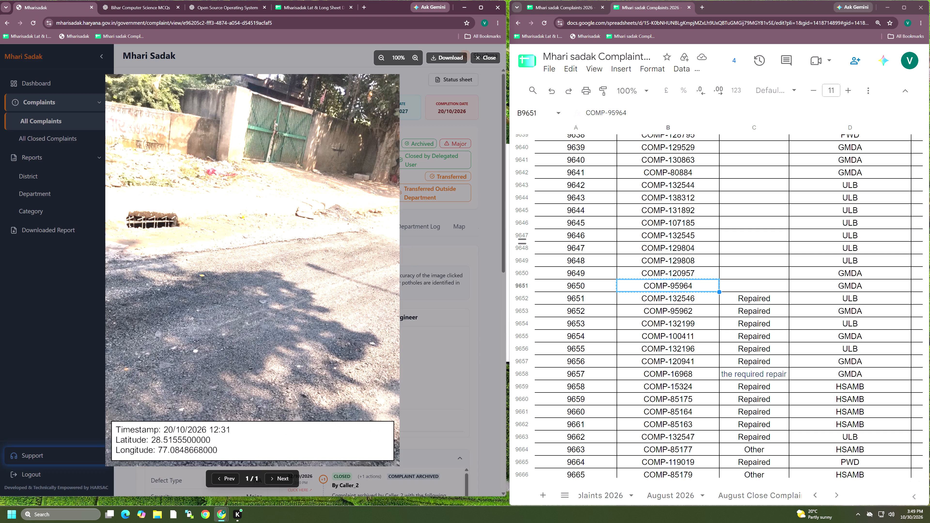
left_click(489, 60)
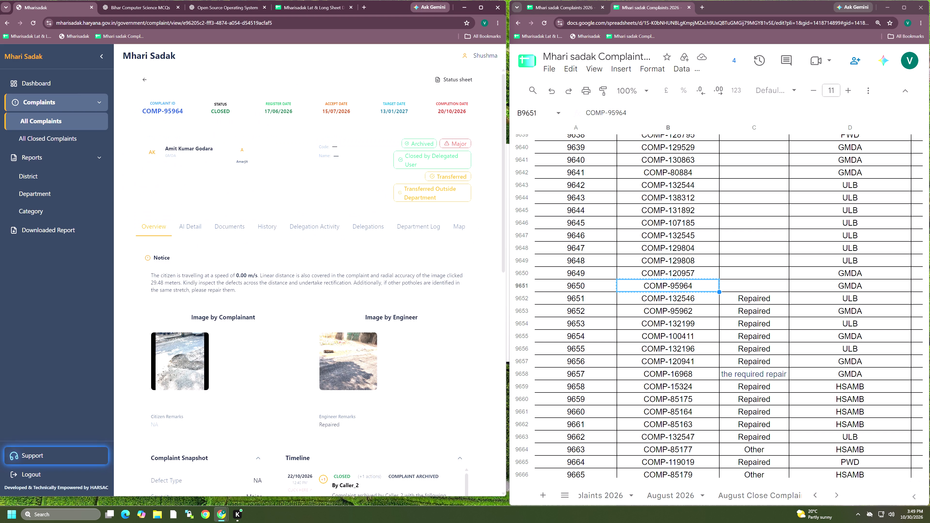
left_click(740, 290)
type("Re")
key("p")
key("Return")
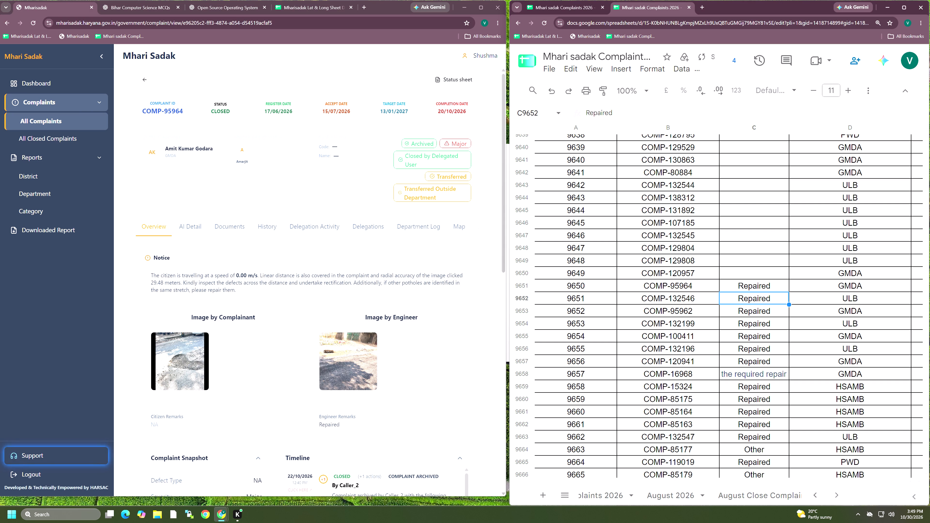
left_click(687, 272)
key("ctrl+c")
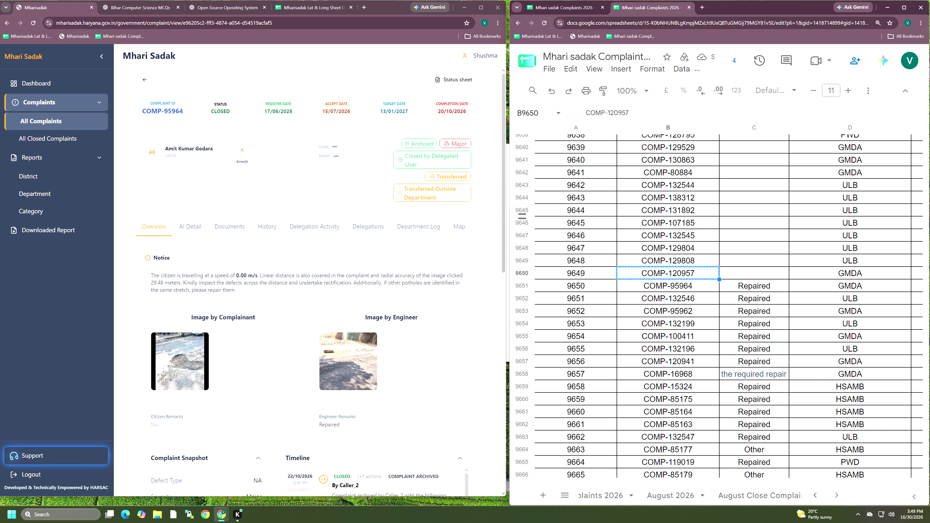
left_click(147, 81)
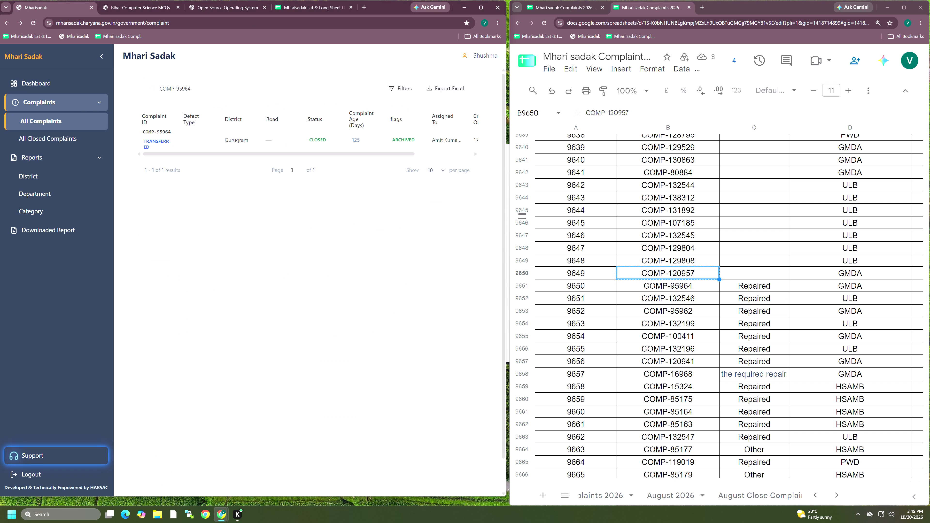
left_click_drag(194, 88, 149, 100)
key("ctrl+v")
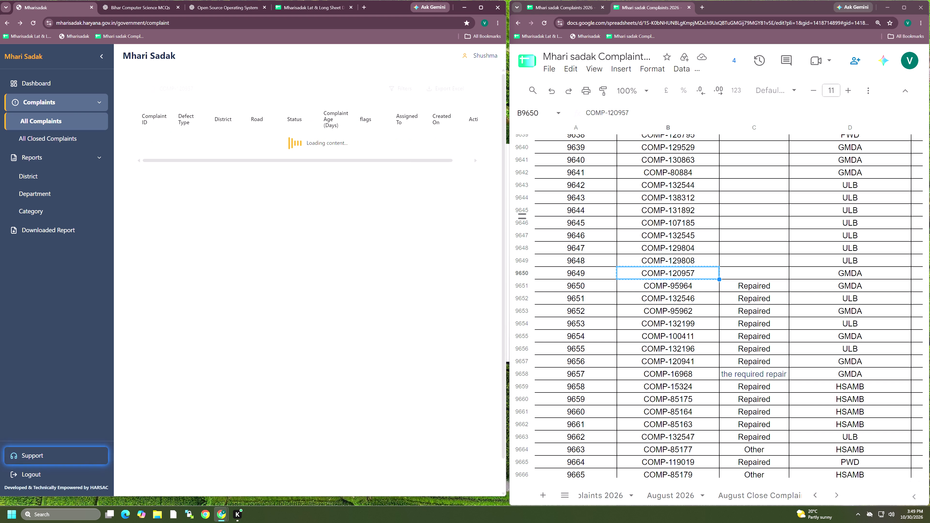
left_click(254, 147)
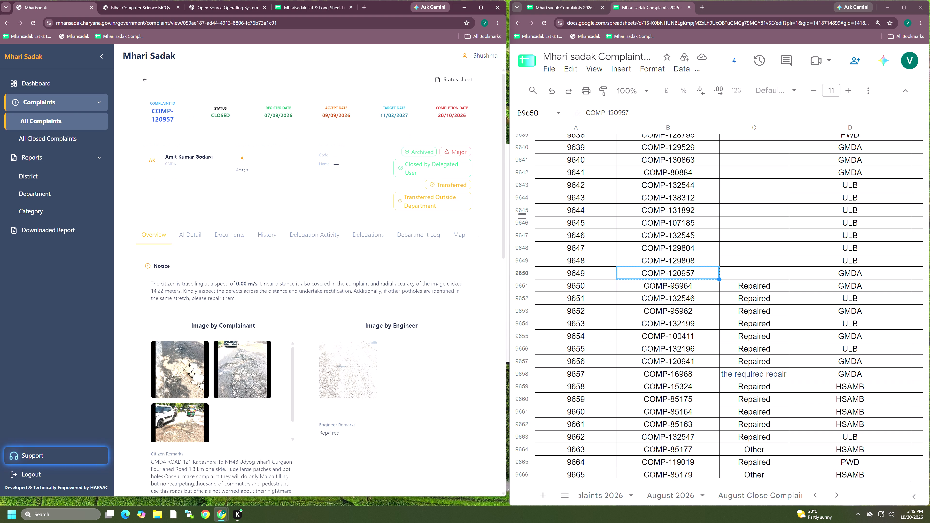
Compare the three complainant images of COMP-120957 with the engineer's image at full size and enter Repaired in its status cell.
left_click(168, 366)
left_click(440, 129)
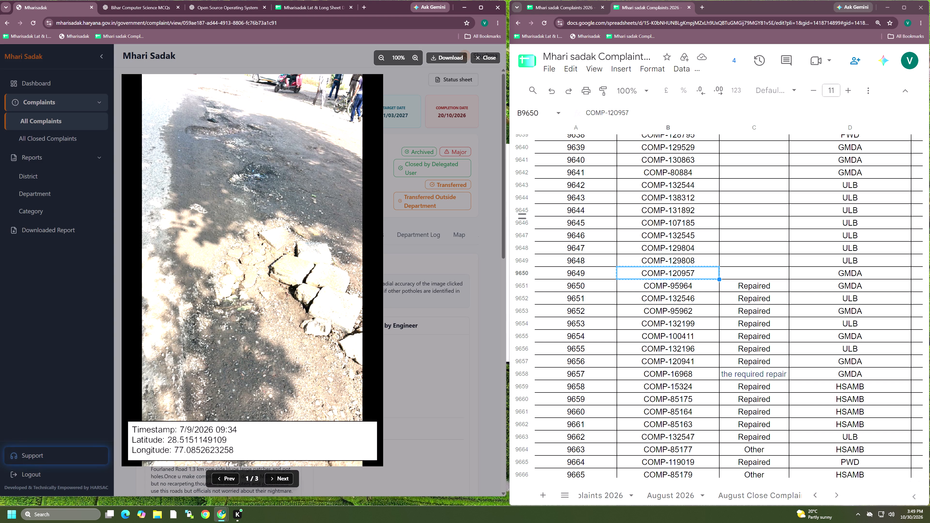
left_click(242, 371)
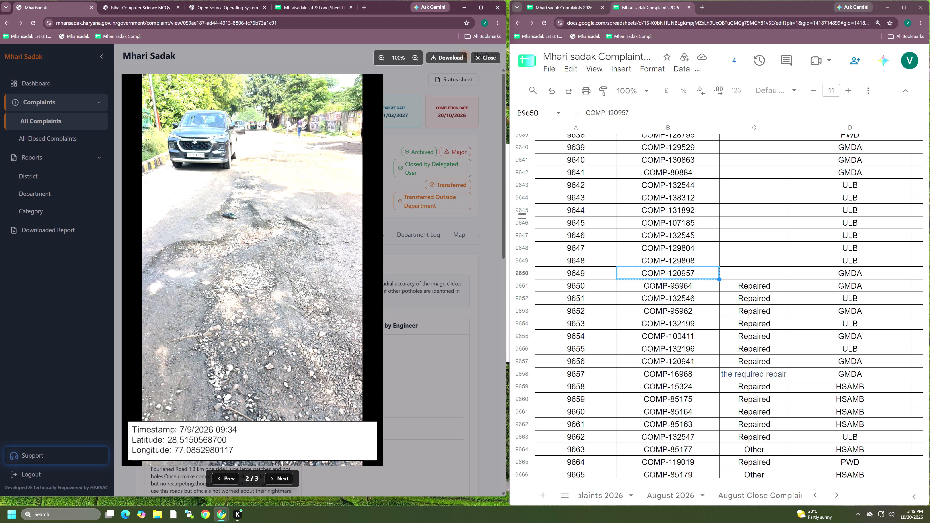
left_click(485, 54)
left_click(175, 420)
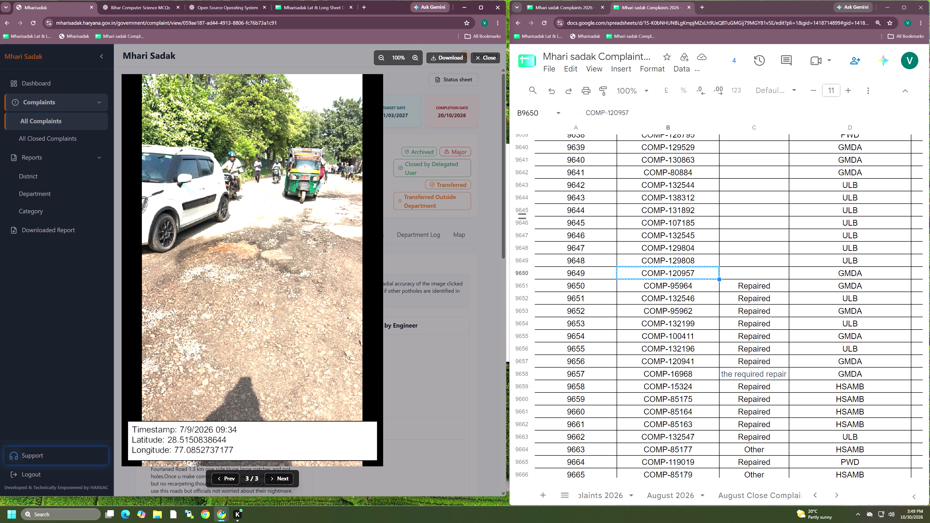
left_click(487, 56)
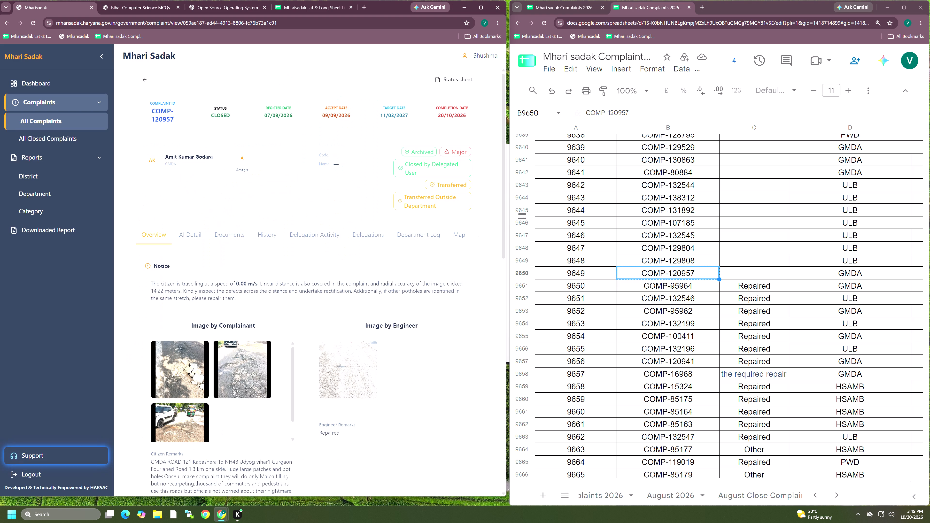
left_click(334, 387)
left_click(465, 175)
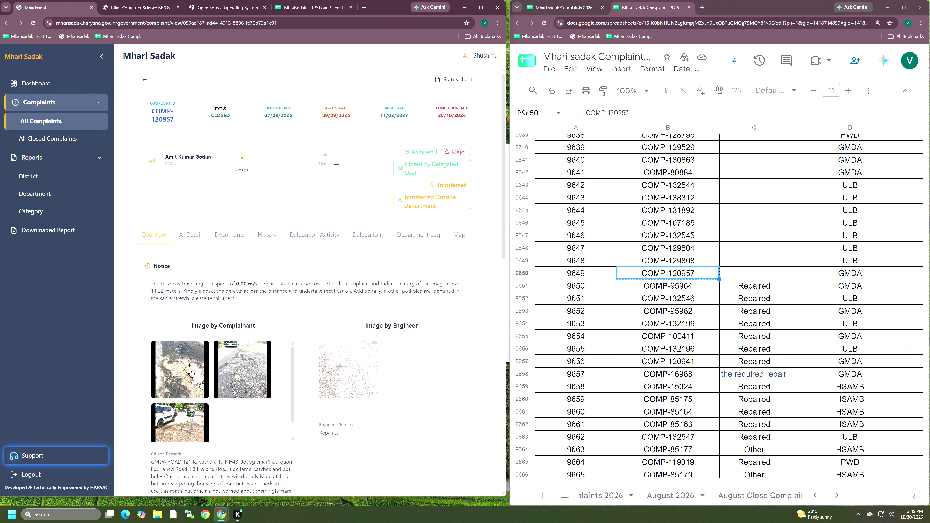
left_click(747, 275)
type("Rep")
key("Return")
left_click(686, 261)
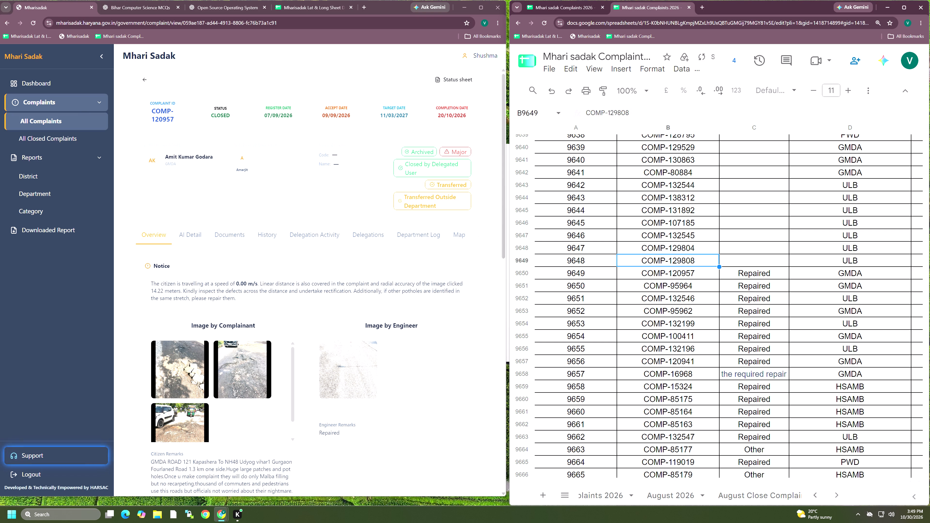
key("ctrl+c")
left_click(143, 75)
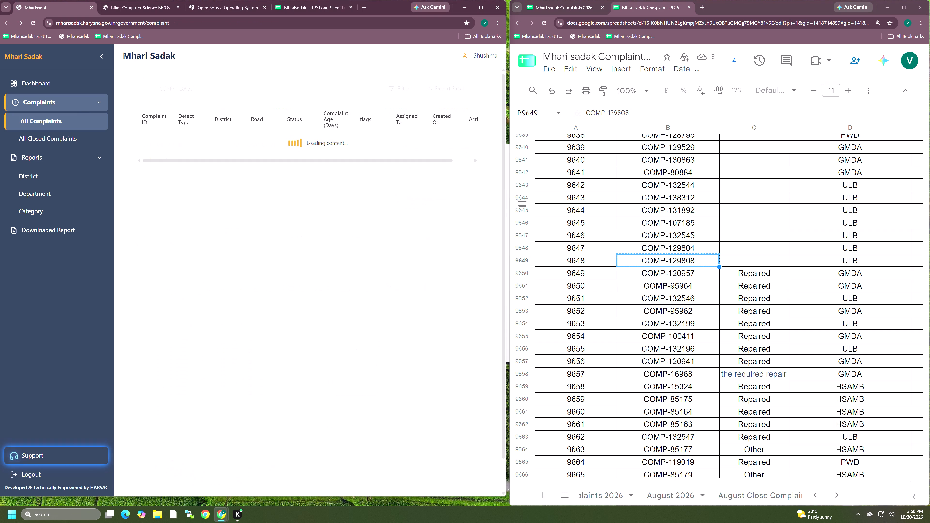
left_click_drag(197, 87, 112, 108)
key("ctrl+v")
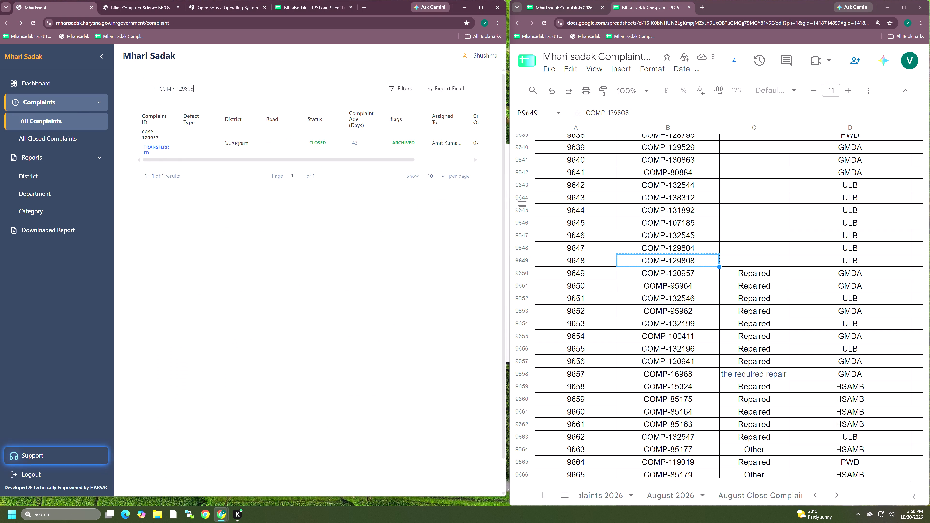
left_click(282, 145)
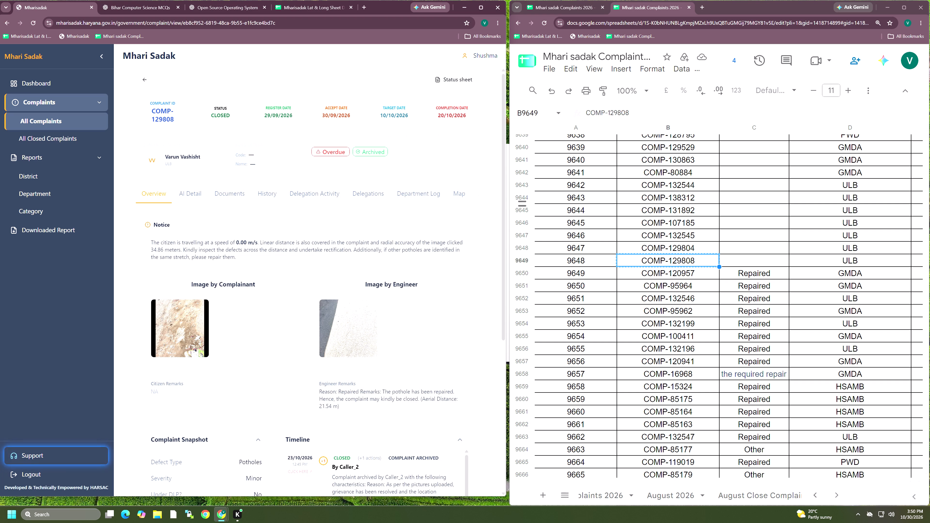
Copy the full engineer remark of COMP-129808, starting "Reason: Repaired Remarks", into its status cell in the spreadsheet.
left_click_drag(319, 391, 345, 407)
key("ctrl+c")
left_click(747, 262)
key("ctrl+v")
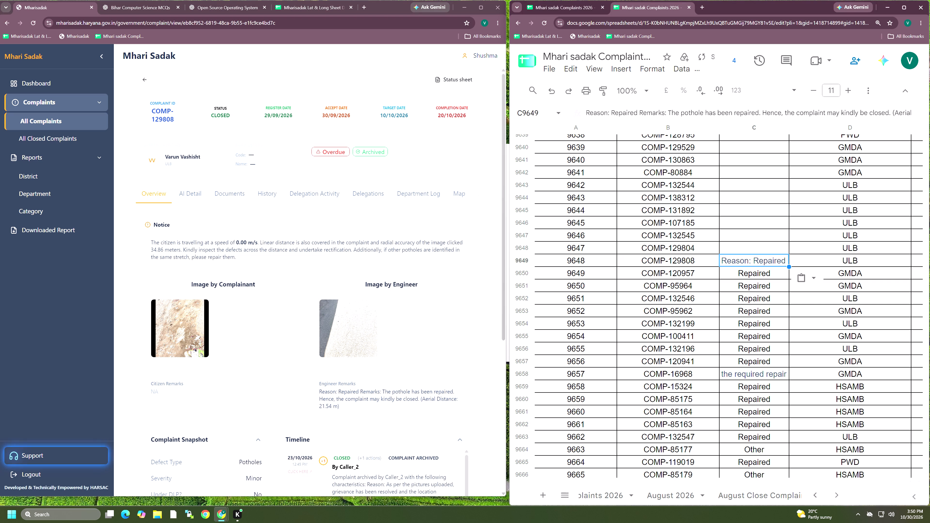
left_click(668, 240)
left_click(676, 246)
key("ctrl+c")
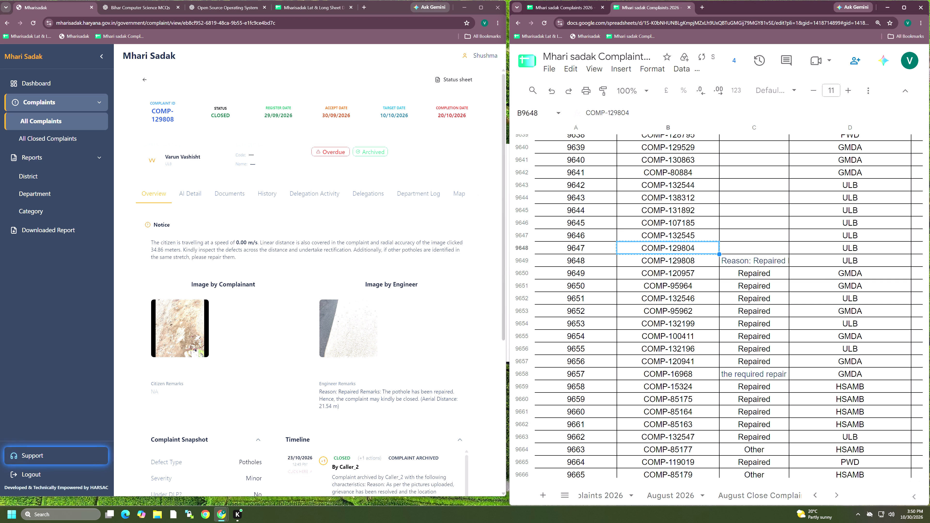
left_click(146, 79)
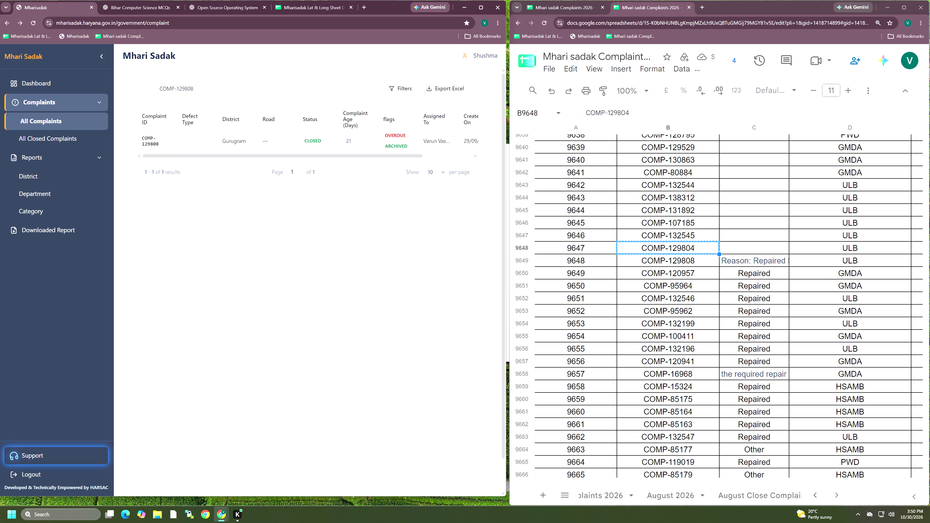
left_click_drag(200, 91, 105, 104)
key("ctrl+v")
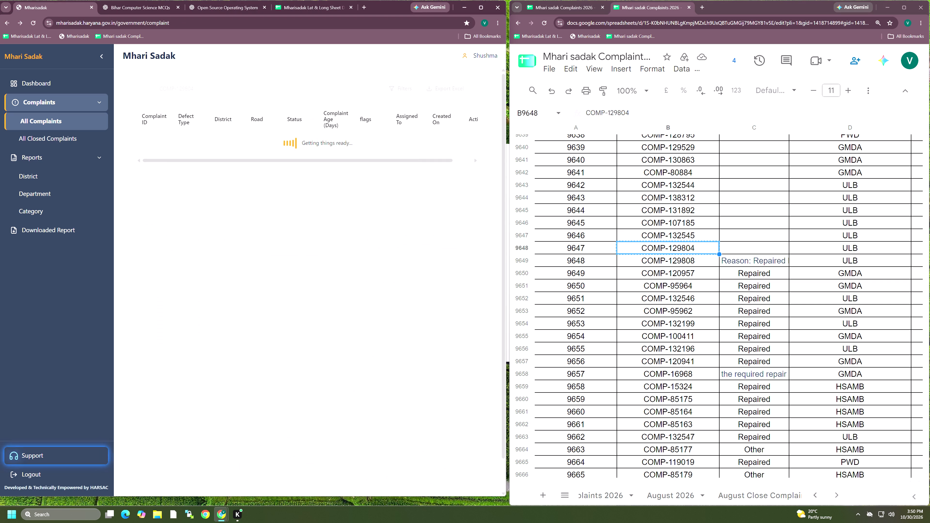
scroll(798, 312, "up", 3)
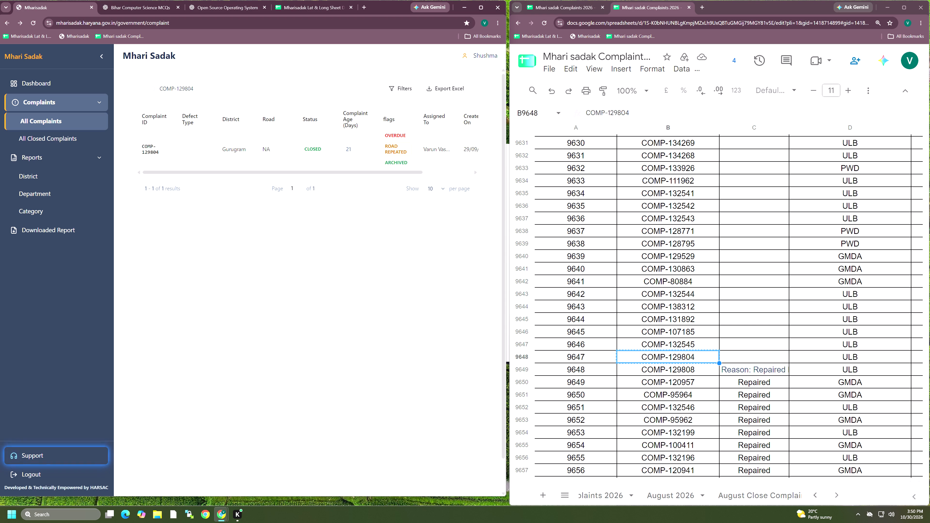
left_click(269, 165)
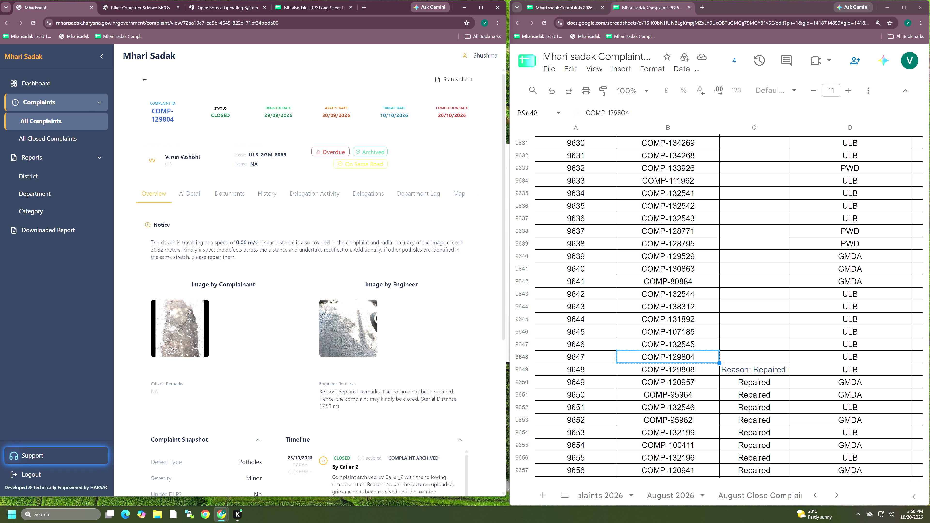
left_click(184, 325)
left_click(422, 164)
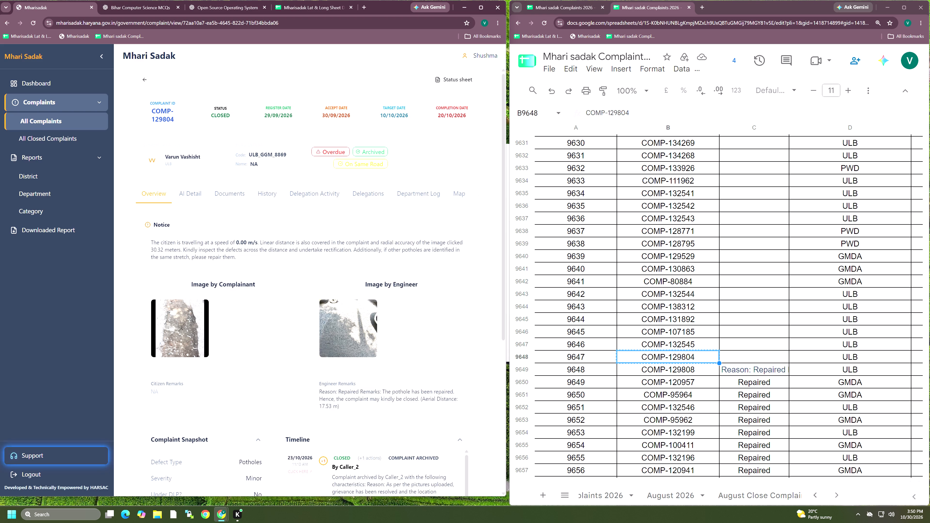
left_click(369, 344)
left_click(464, 248)
left_click(745, 359)
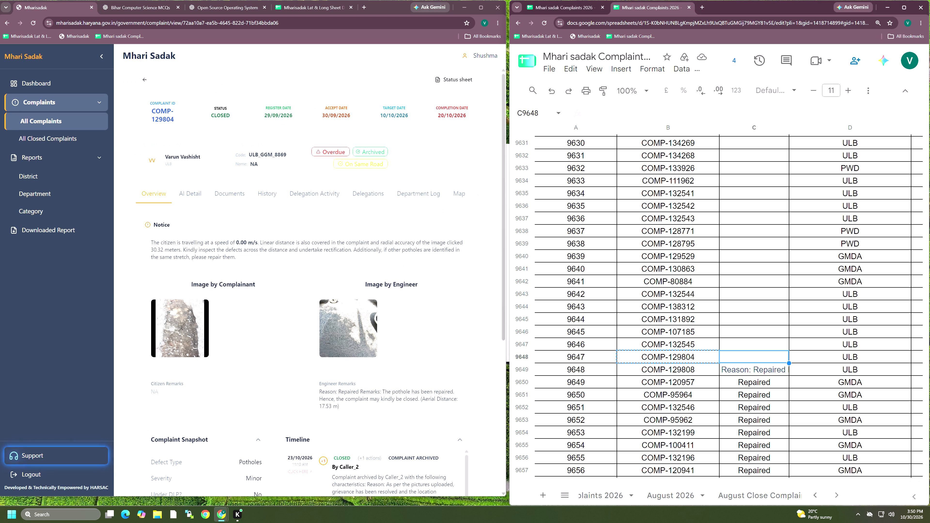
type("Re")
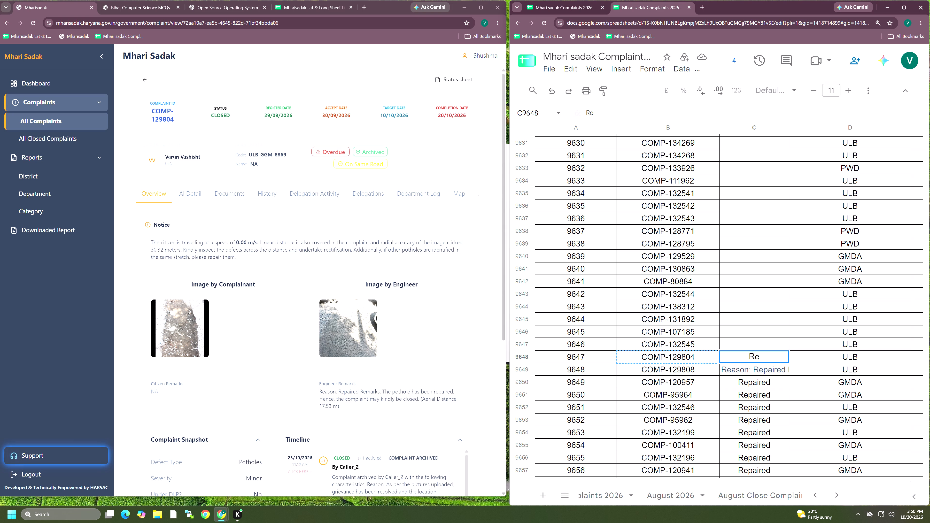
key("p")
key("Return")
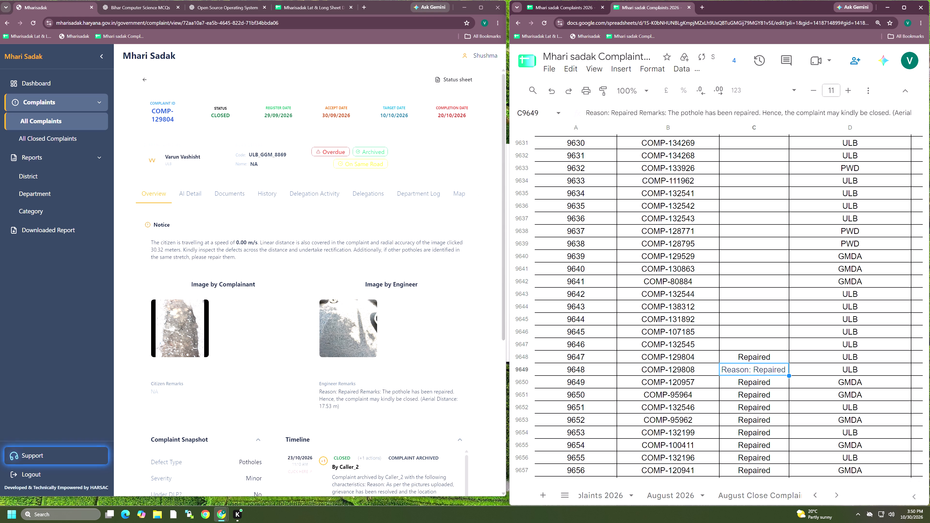
left_click(694, 341)
key("ctrl+c")
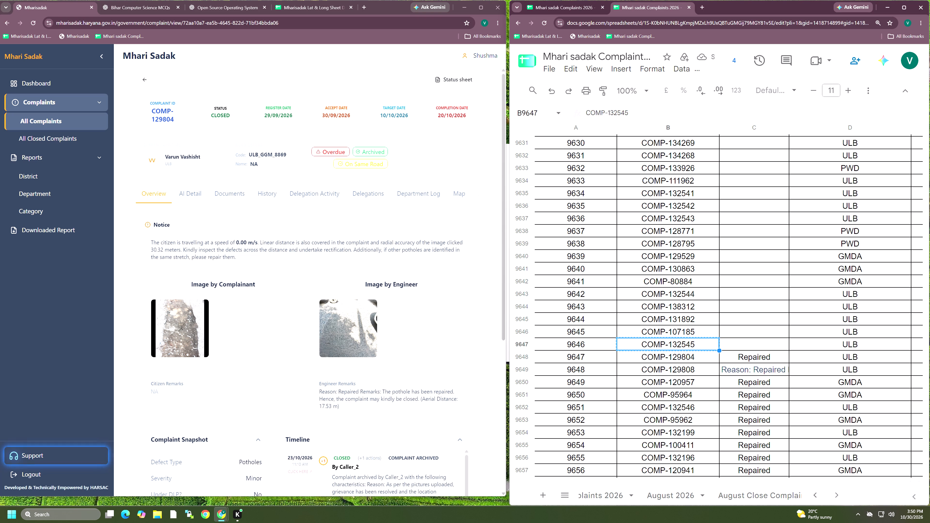
left_click(142, 79)
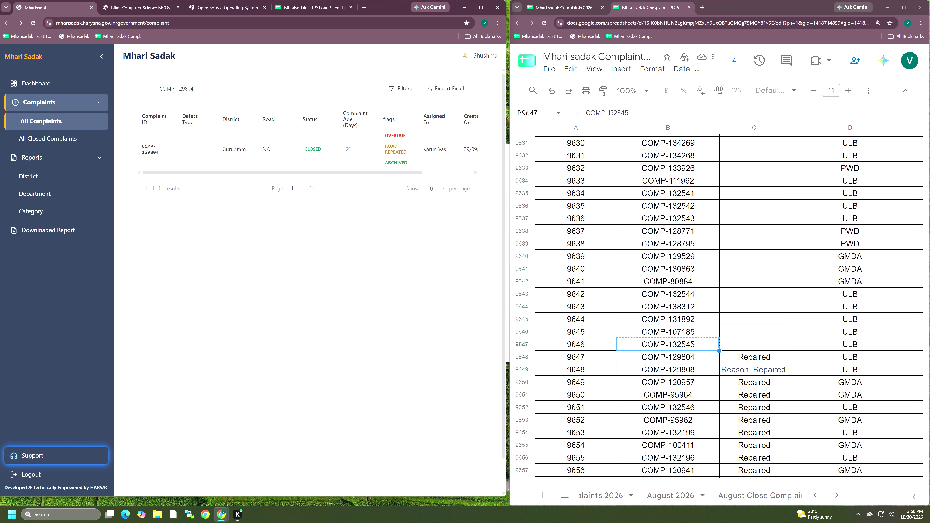
left_click_drag(197, 90, 141, 110)
key("ctrl+v")
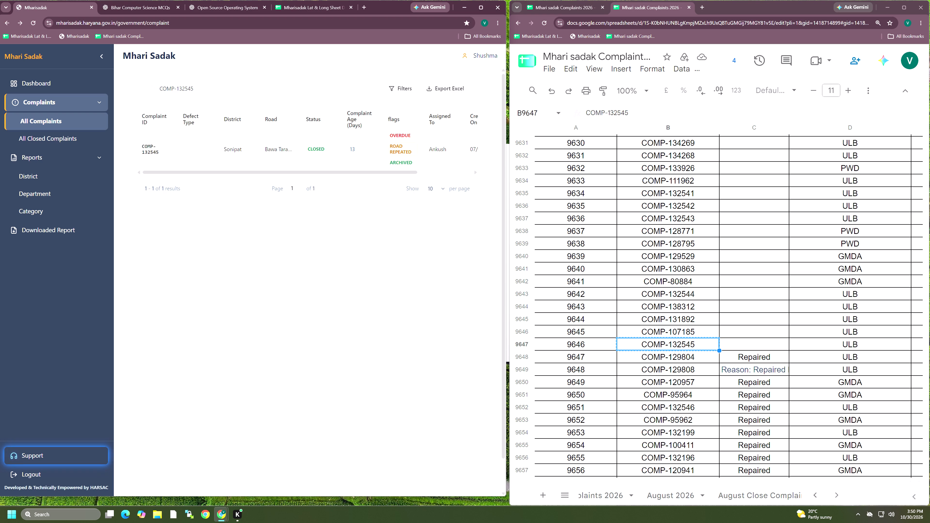
left_click(271, 145)
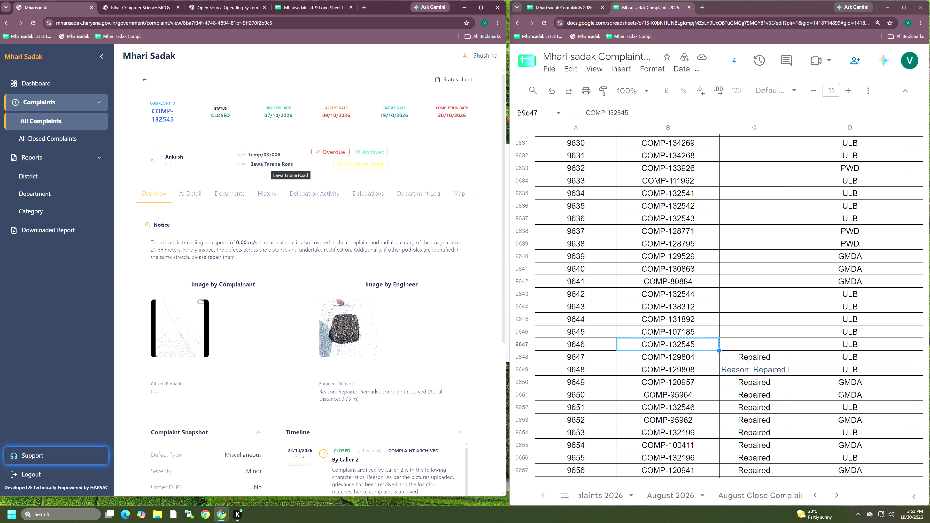
left_click(181, 317)
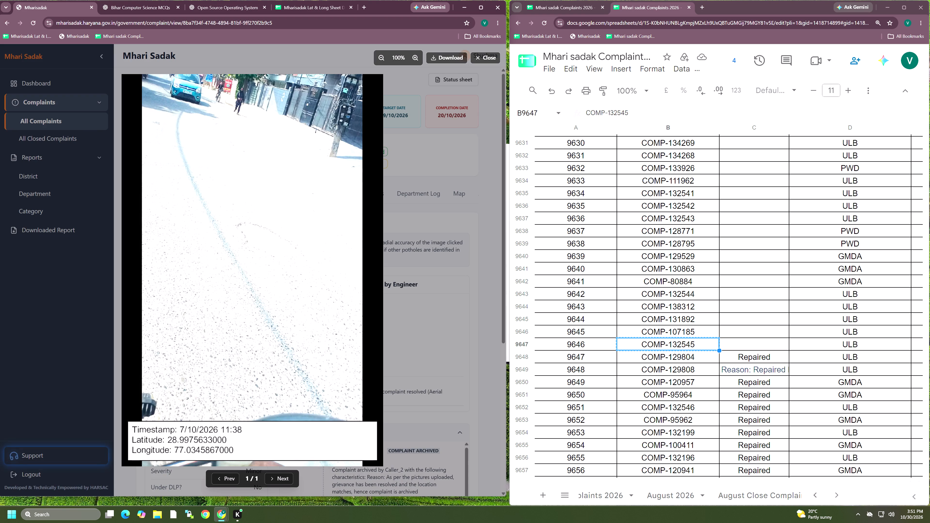
left_click(488, 60)
left_click(361, 308)
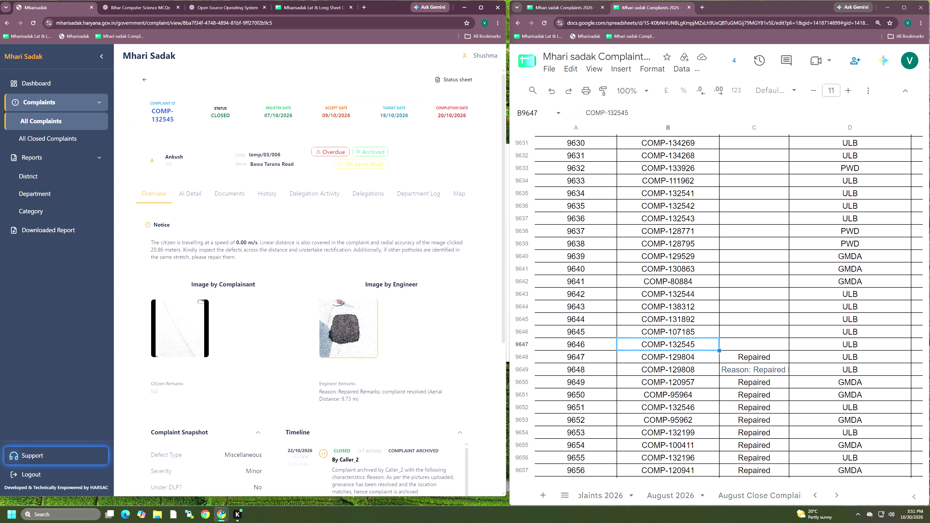
left_click(486, 58)
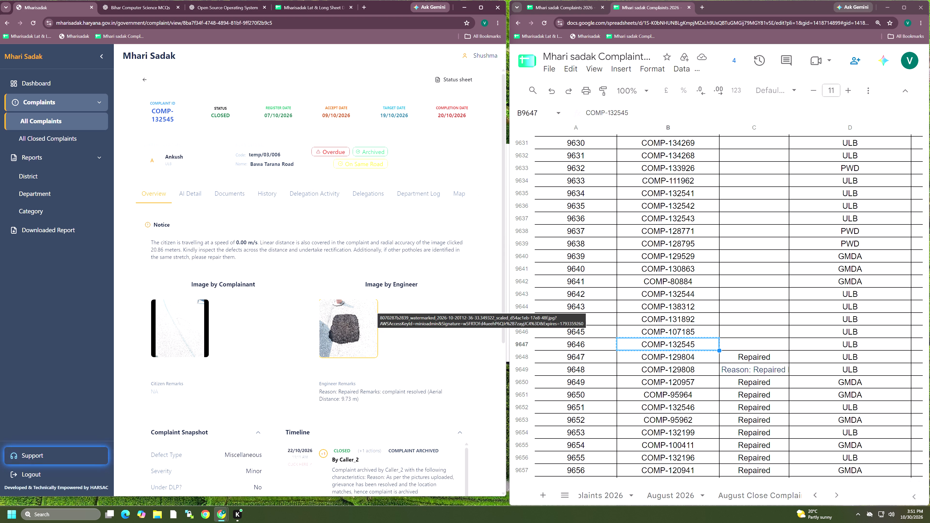
left_click(357, 314)
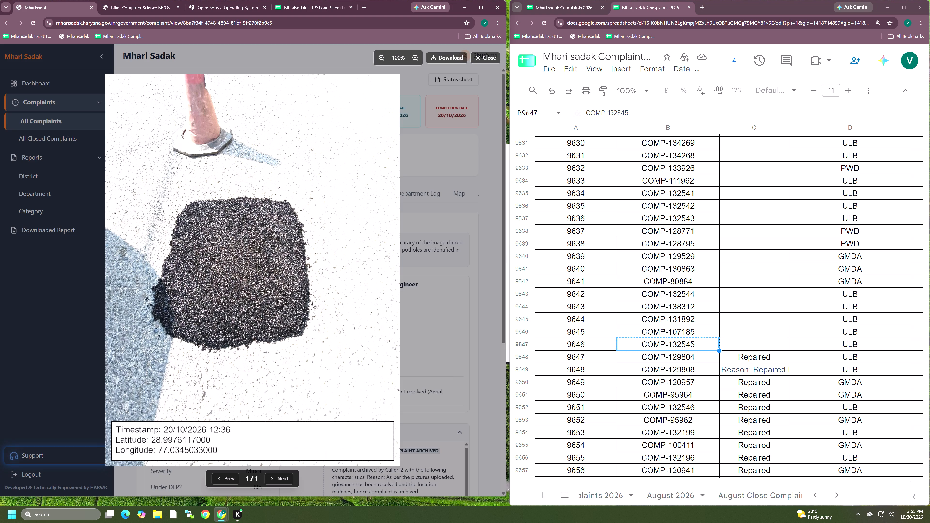
left_click(486, 56)
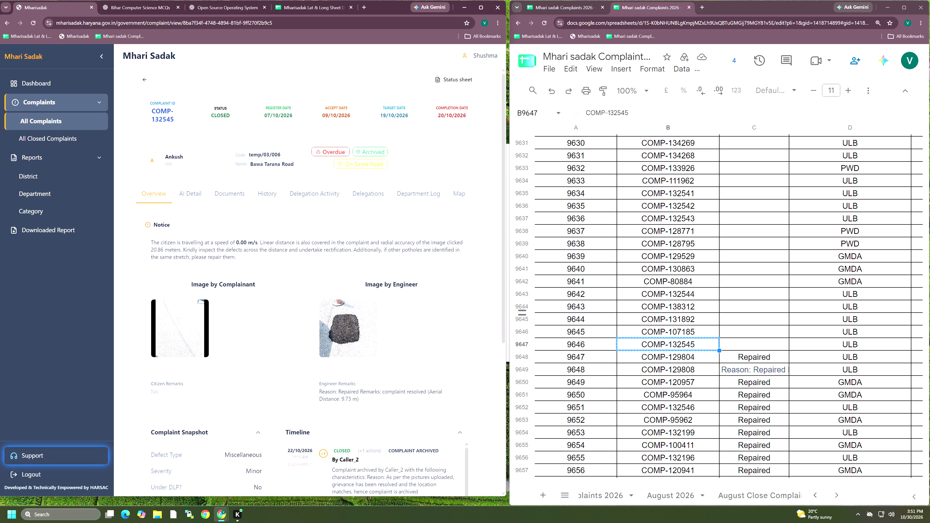
left_click(750, 345)
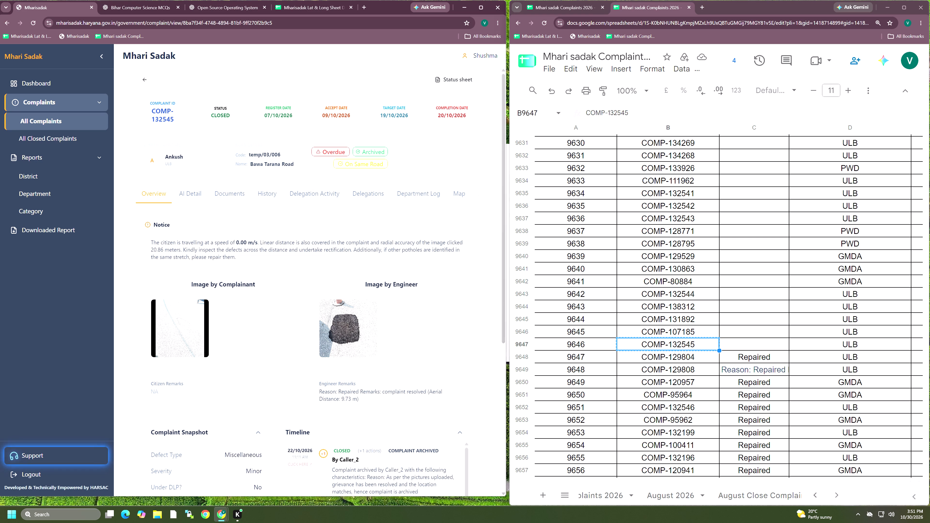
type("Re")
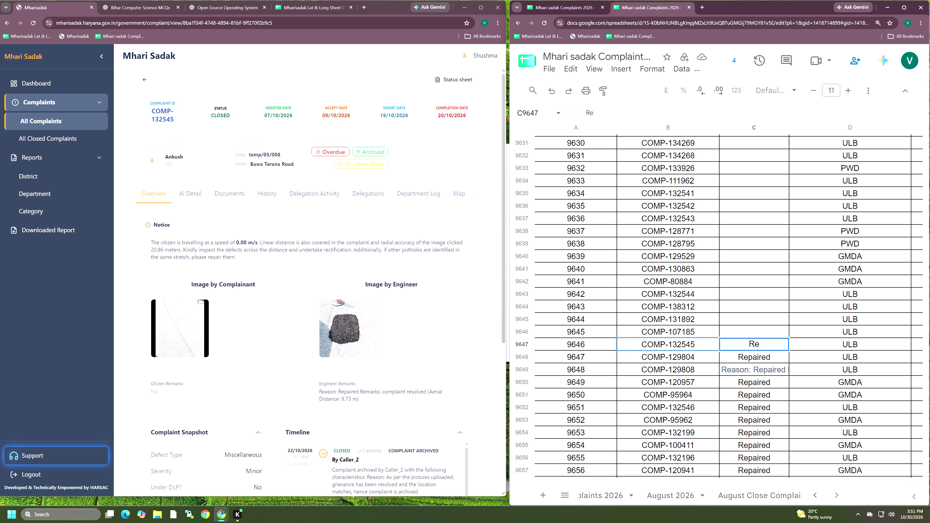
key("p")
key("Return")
left_click(688, 332)
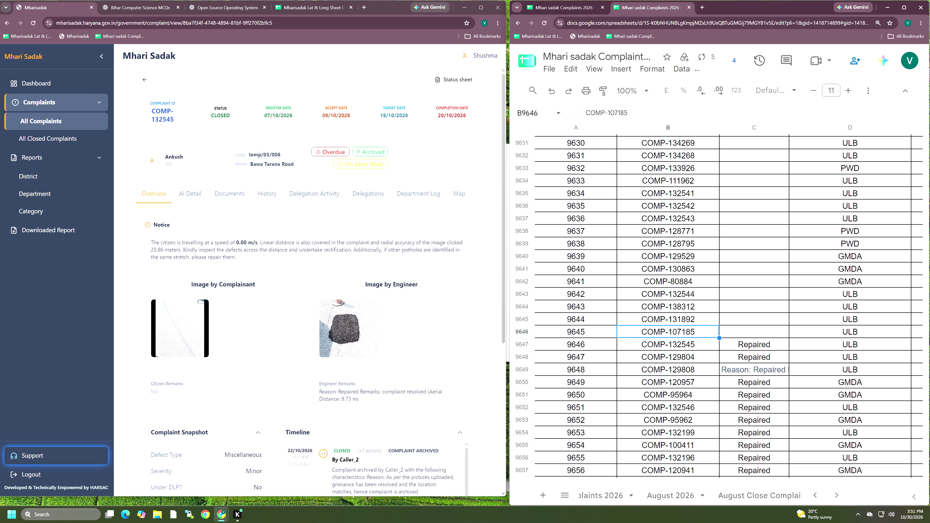
key("ctrl+c")
left_click(150, 77)
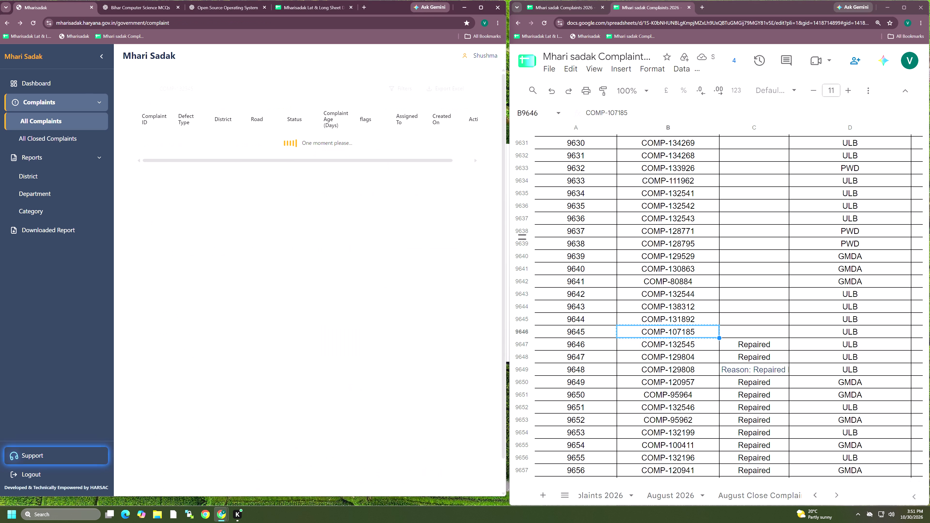
left_click_drag(200, 90, 123, 106)
key("ctrl+v")
left_click(275, 149)
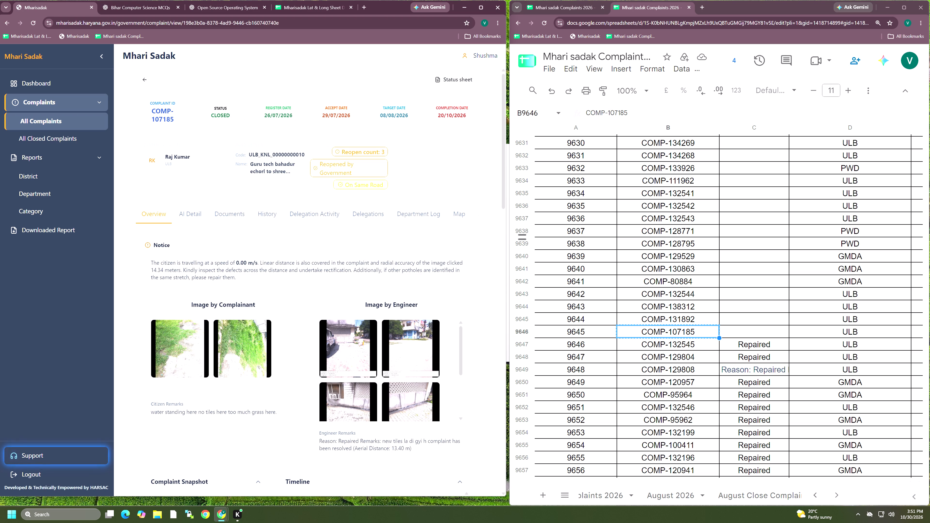
Inspect the first four engineer images of COMP-107185 at full size and copy Repaired from the row below into its status cell.
scroll(354, 266, "down", 2)
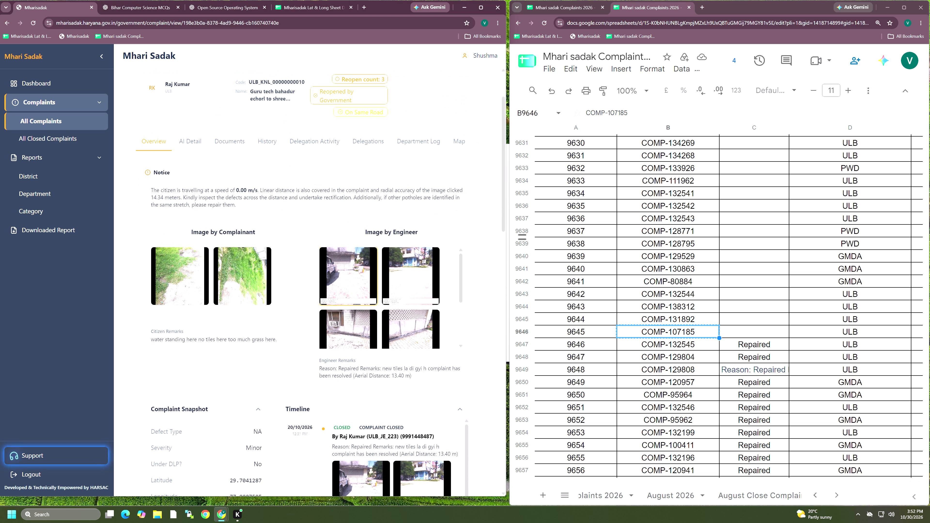
left_click(341, 265)
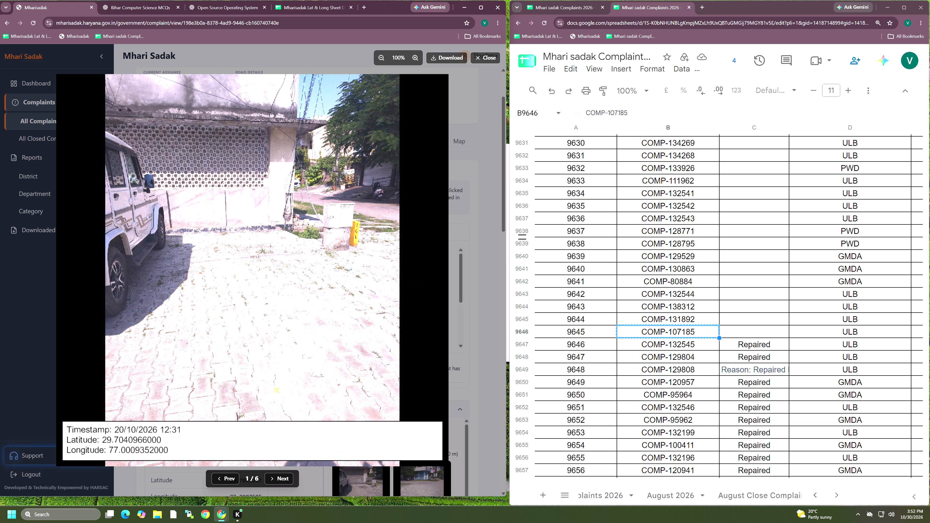
left_click(482, 58)
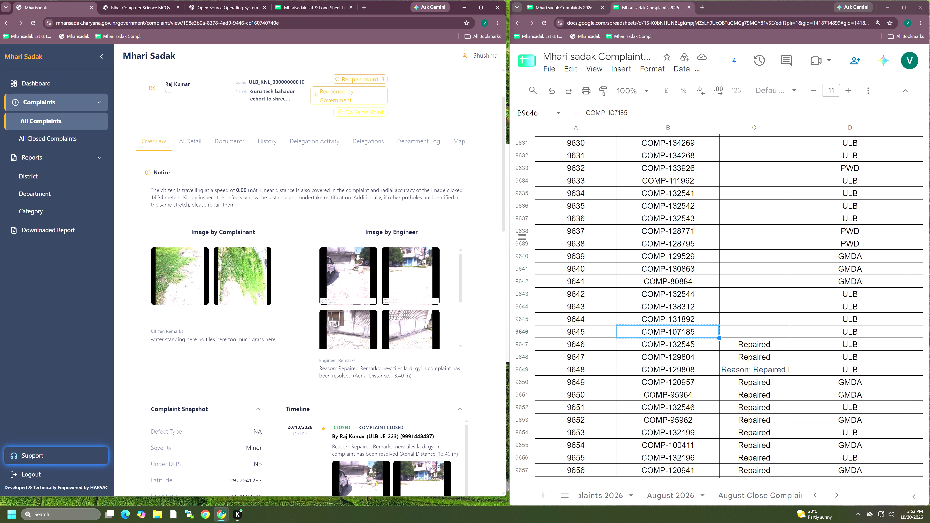
left_click(409, 299)
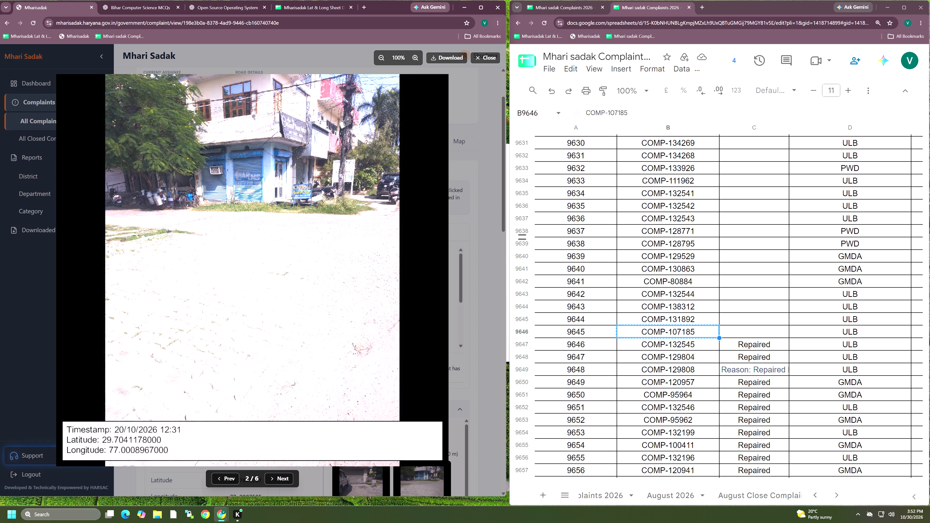
left_click(481, 60)
left_click(365, 327)
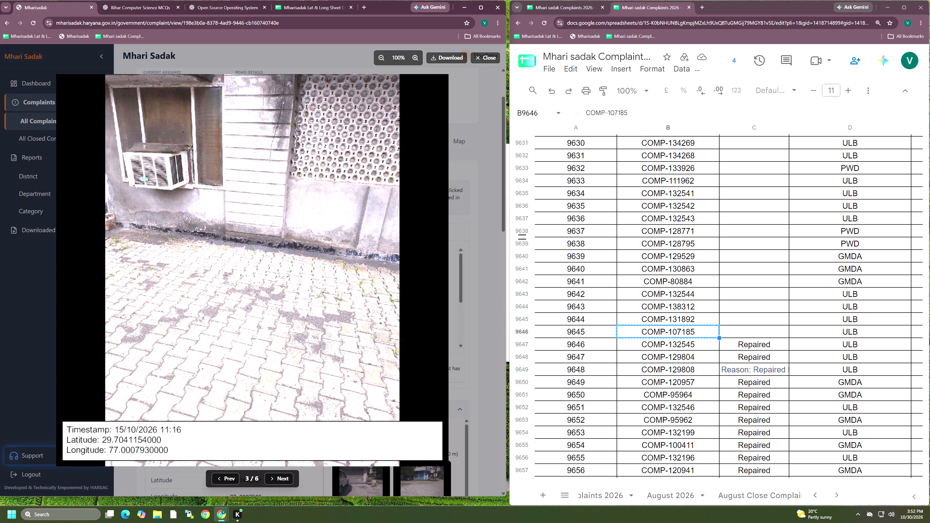
left_click(488, 60)
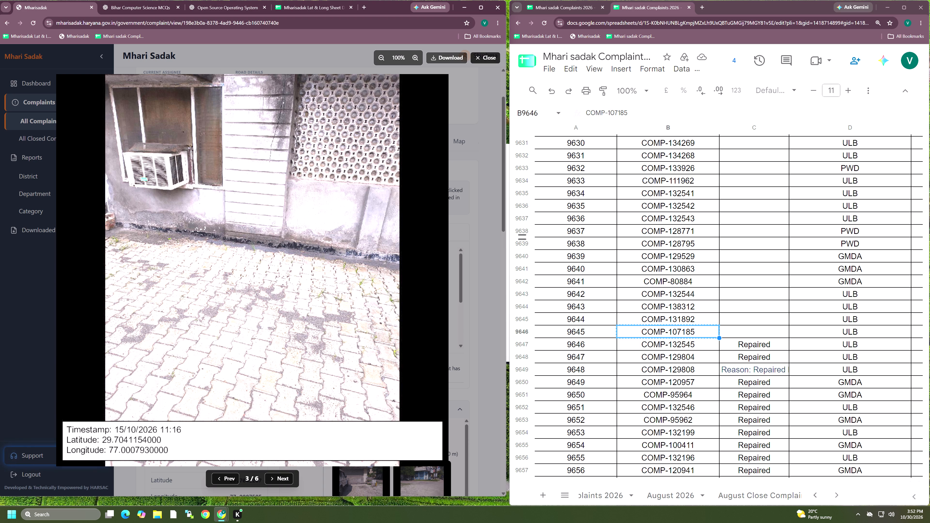
left_click(401, 333)
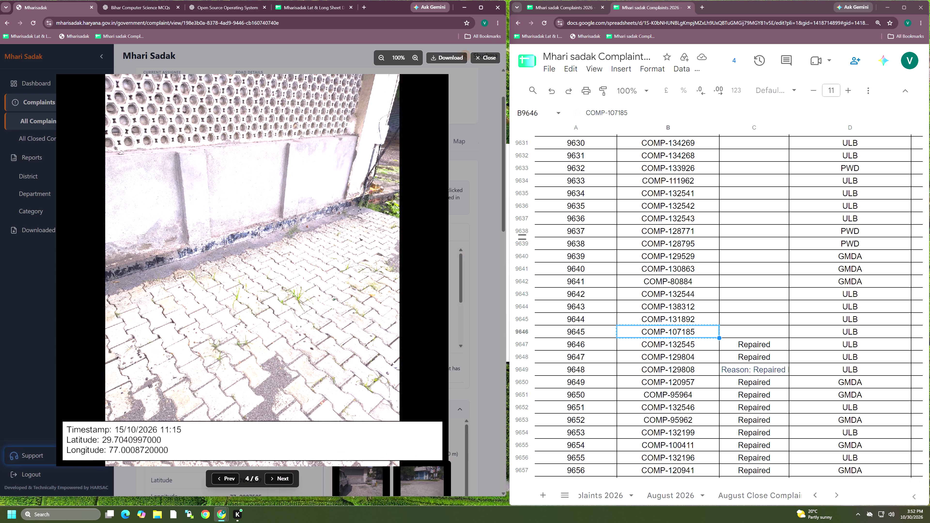
left_click_drag(482, 57, 480, 65)
left_click(493, 60)
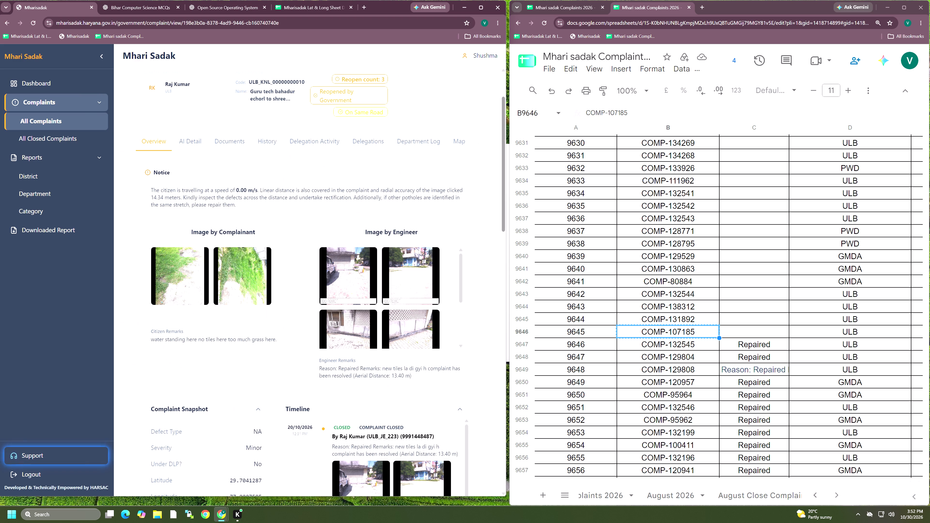
left_click(744, 345)
key("ctrl+c")
left_click(741, 331)
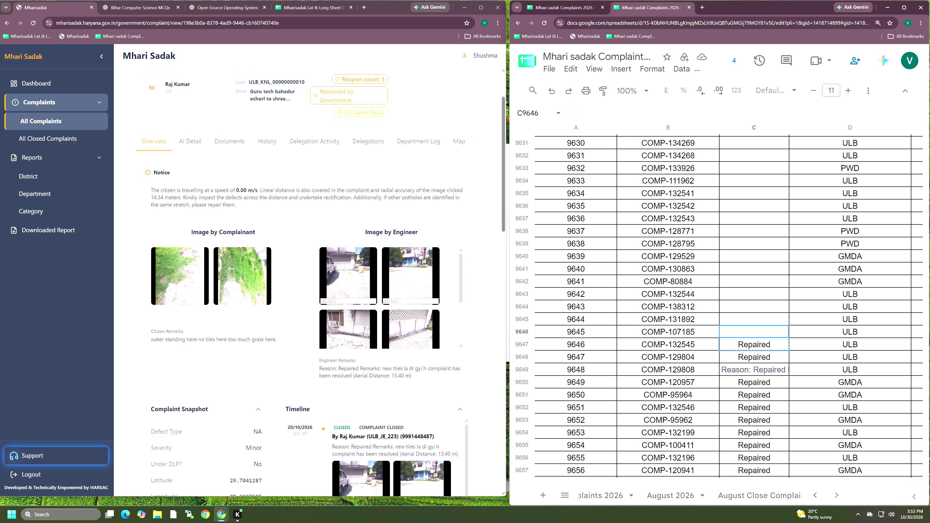
key("ctrl+v")
left_click(691, 322)
key("ctrl+c")
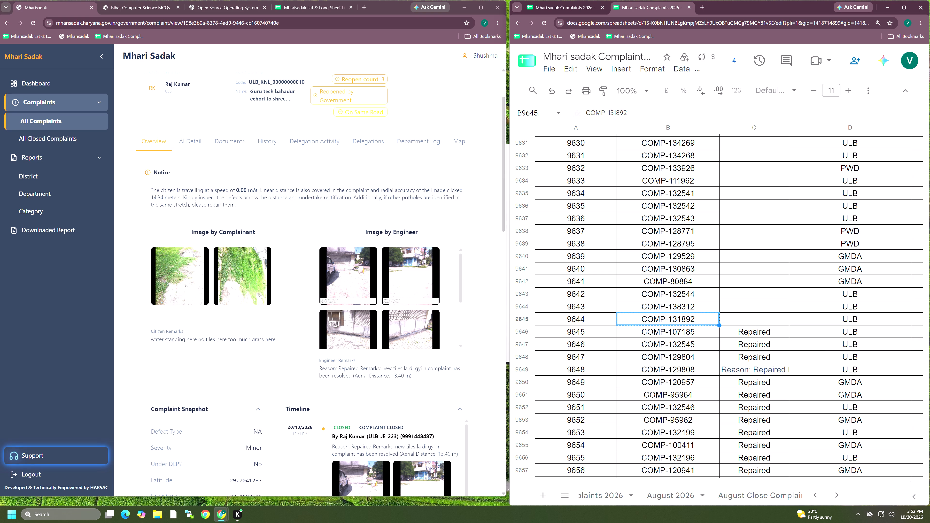
scroll(198, 161, "up", 5)
left_click(144, 81)
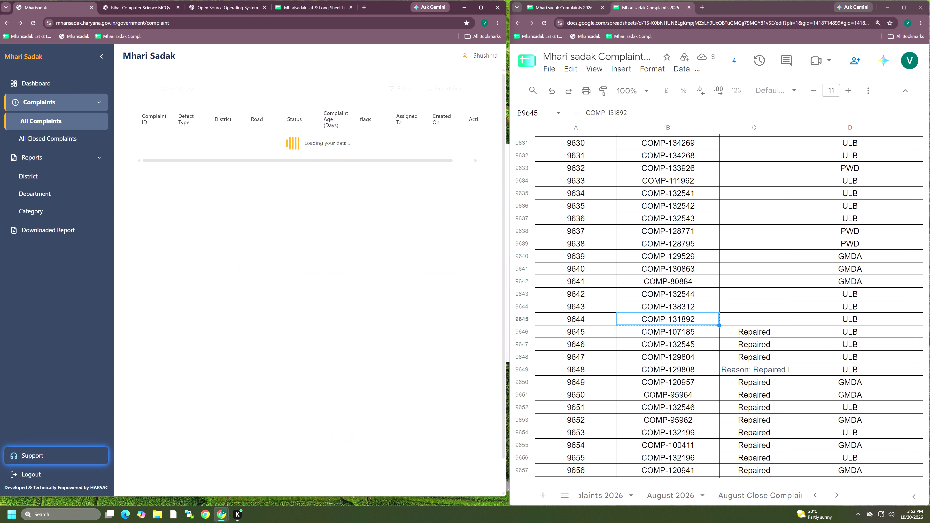
left_click_drag(199, 90, 137, 92)
key("ctrl+v")
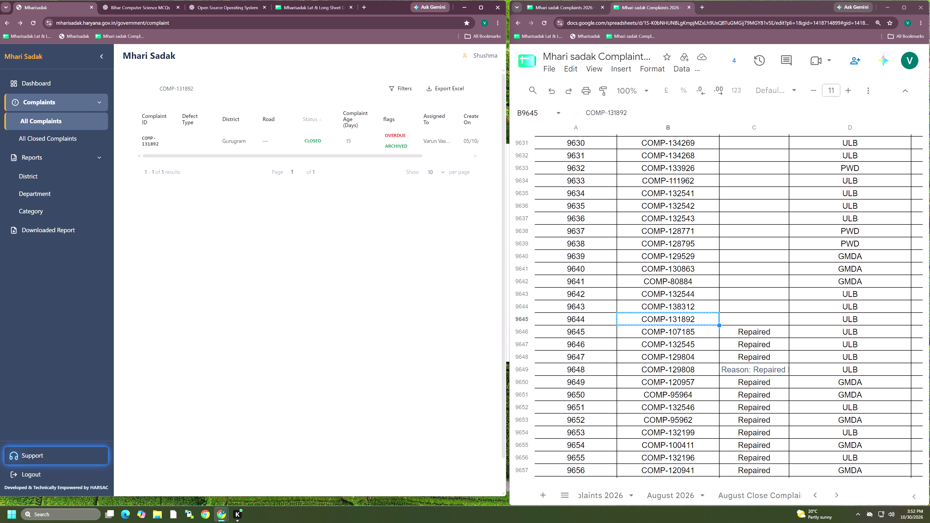
left_click(266, 144)
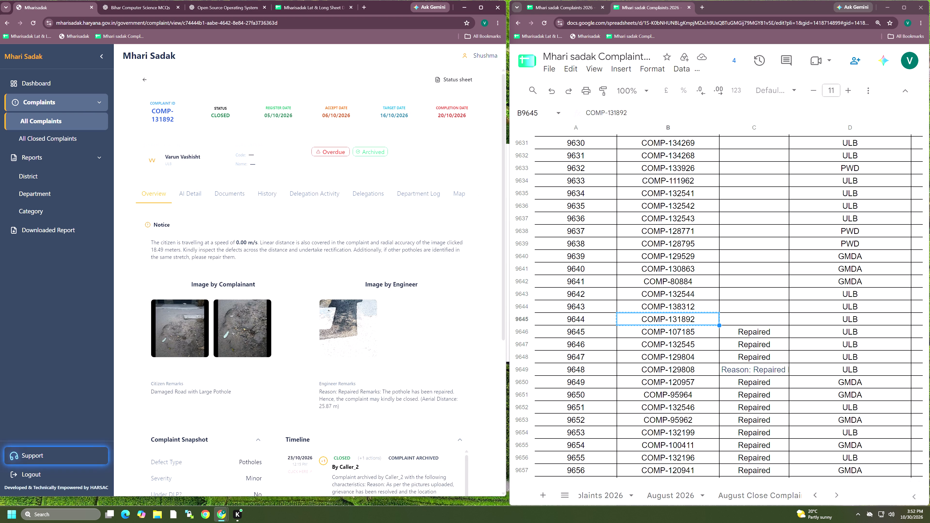
left_click_drag(319, 392, 341, 411)
key("ctrl+c")
left_click(730, 321)
key("ctrl+v")
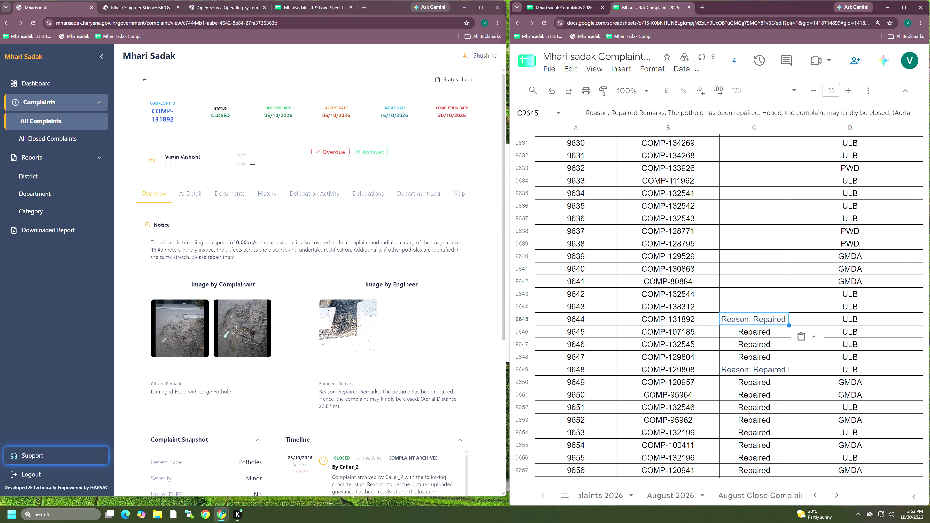
left_click(682, 307)
key("ctrl+c")
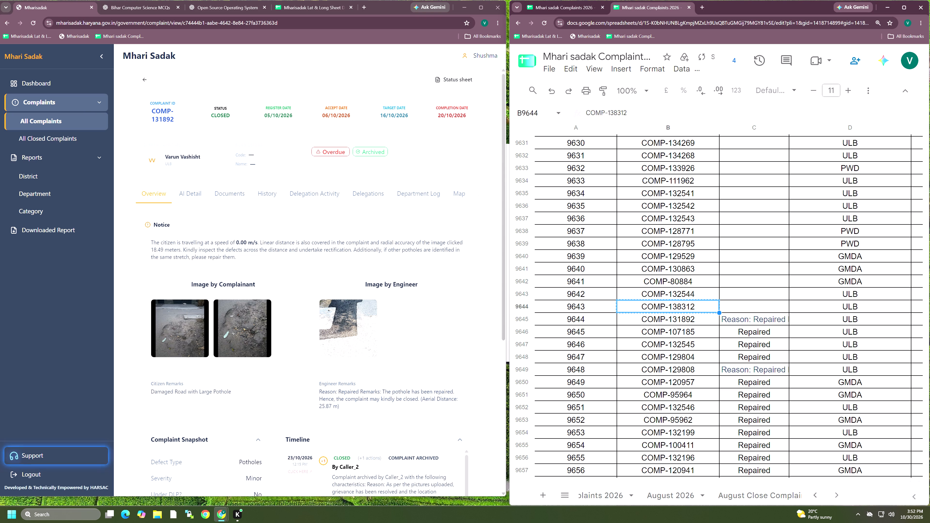
left_click(140, 79)
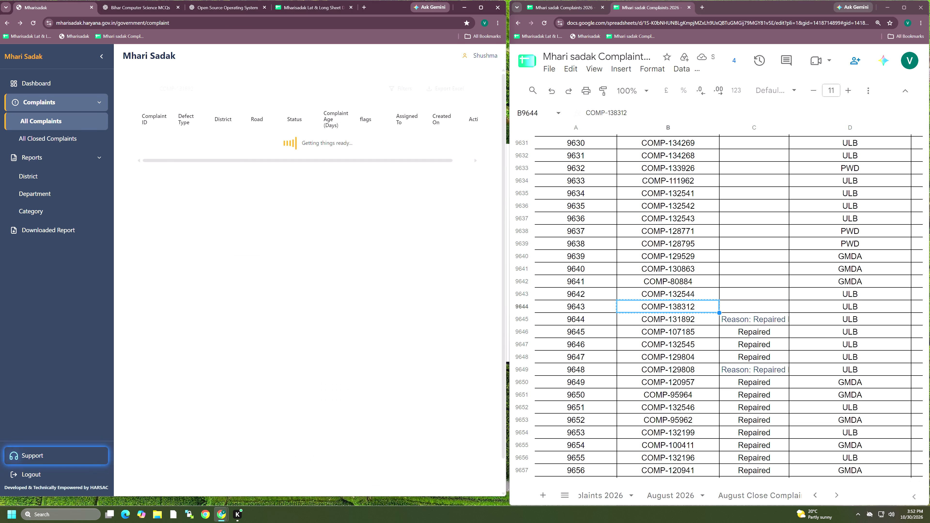
left_click_drag(196, 88, 134, 100)
key("ctrl+v")
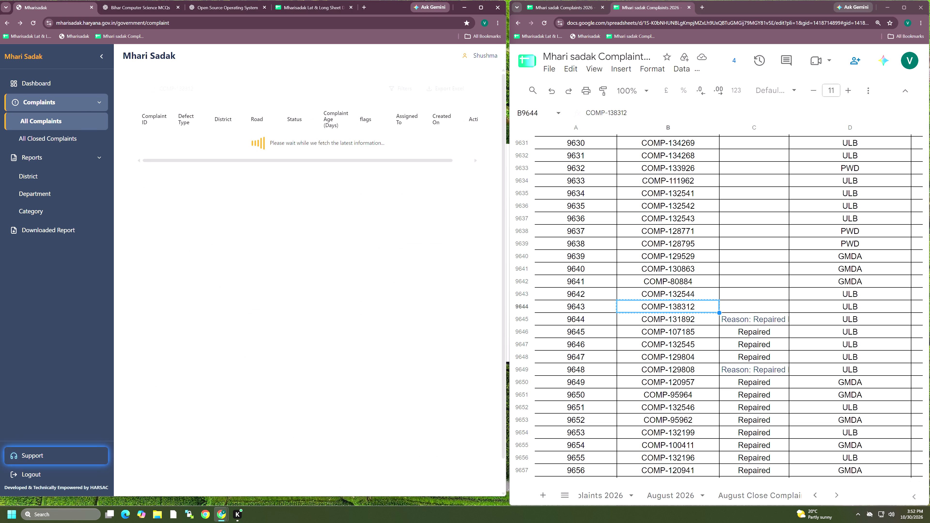
left_click(266, 149)
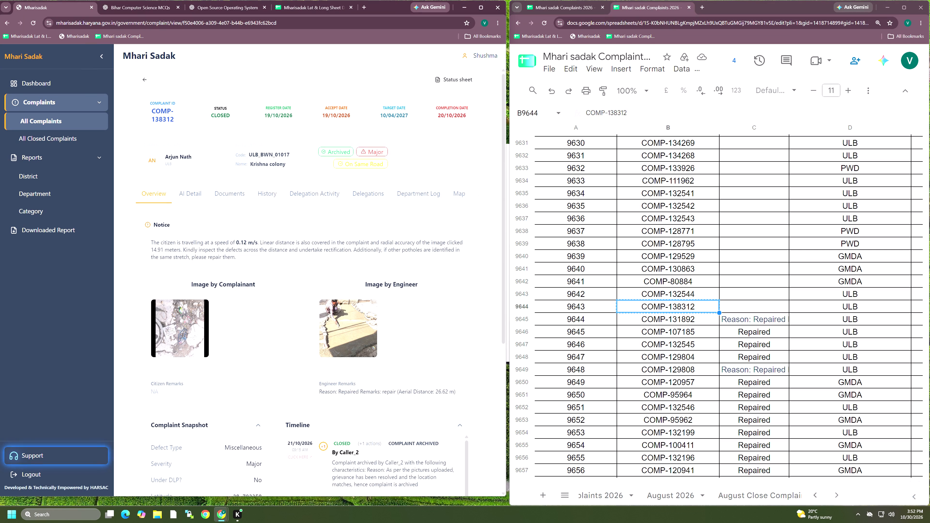
left_click(175, 316)
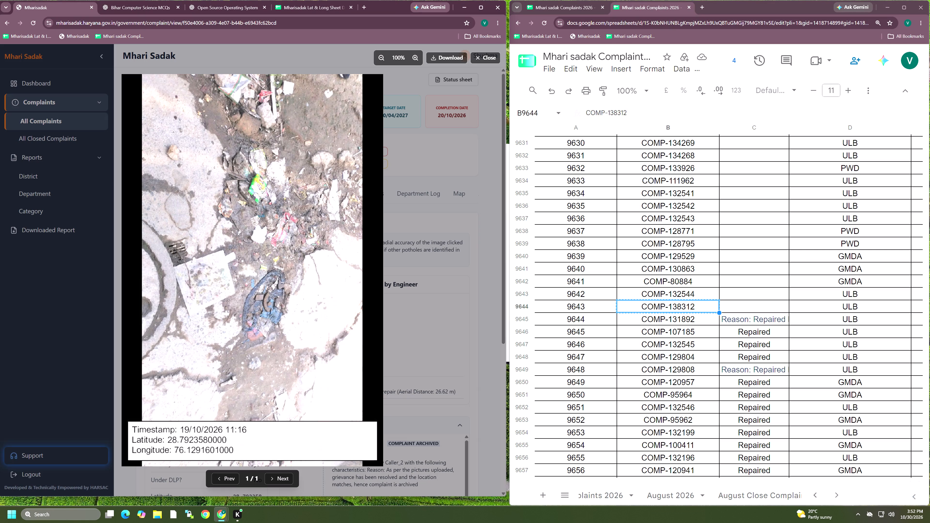
left_click_drag(430, 217, 428, 221)
left_click(348, 332)
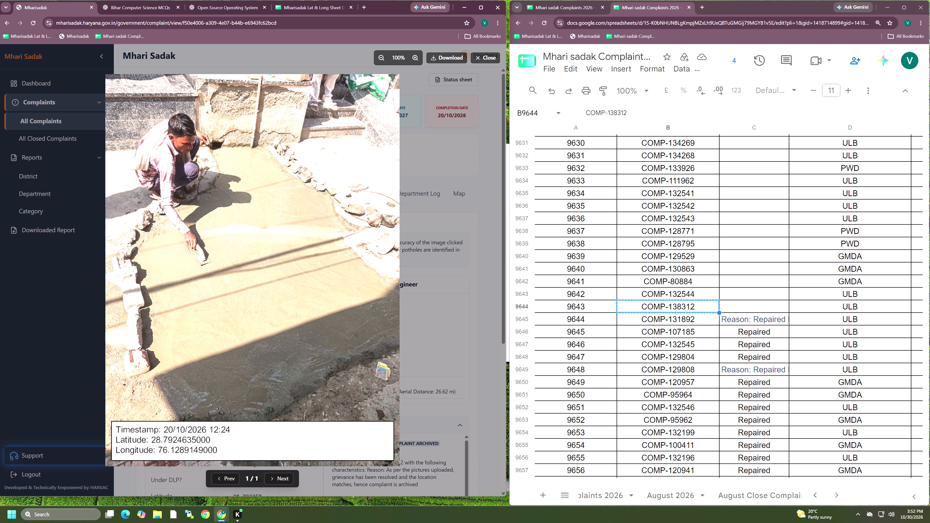
left_click(480, 59)
left_click(750, 311)
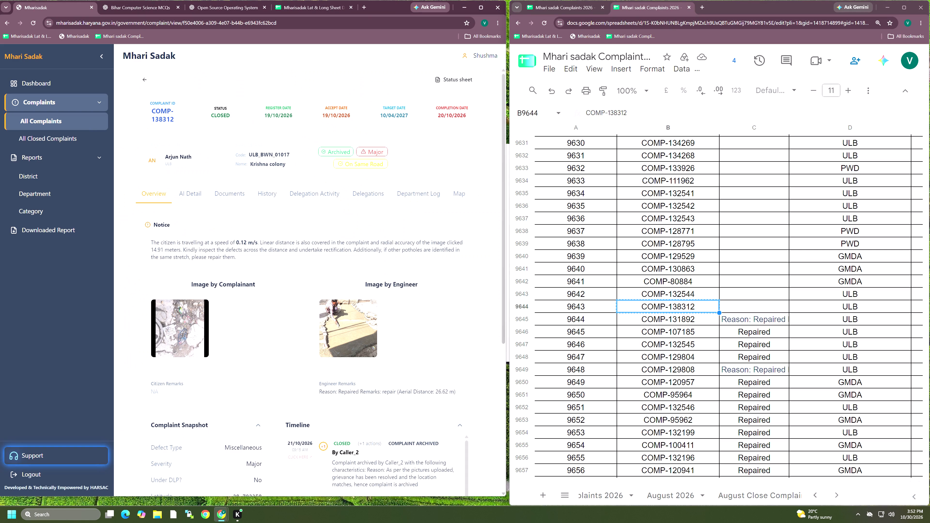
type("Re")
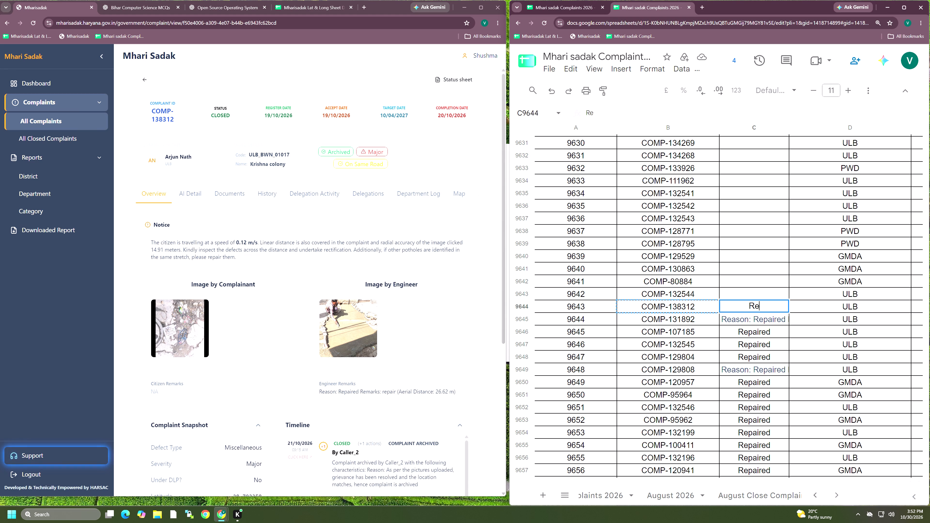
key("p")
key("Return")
left_click(680, 294)
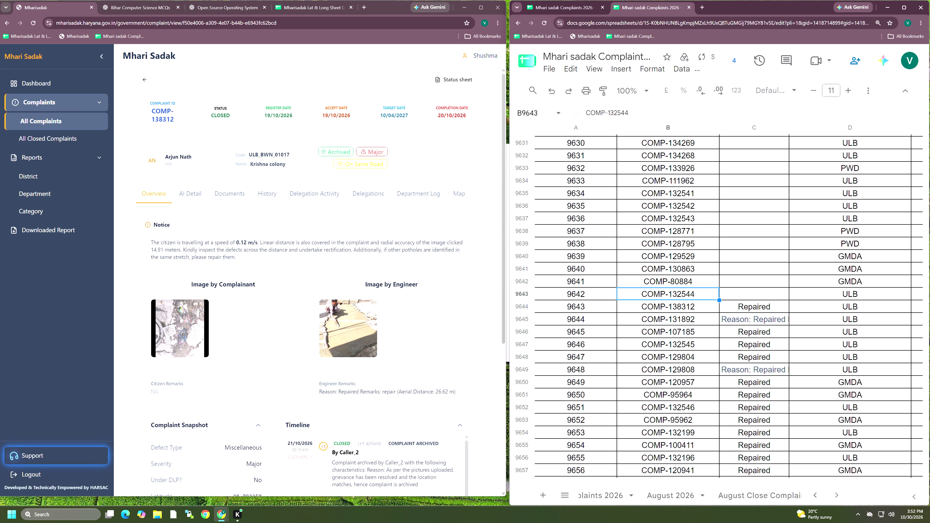
key("ctrl+c")
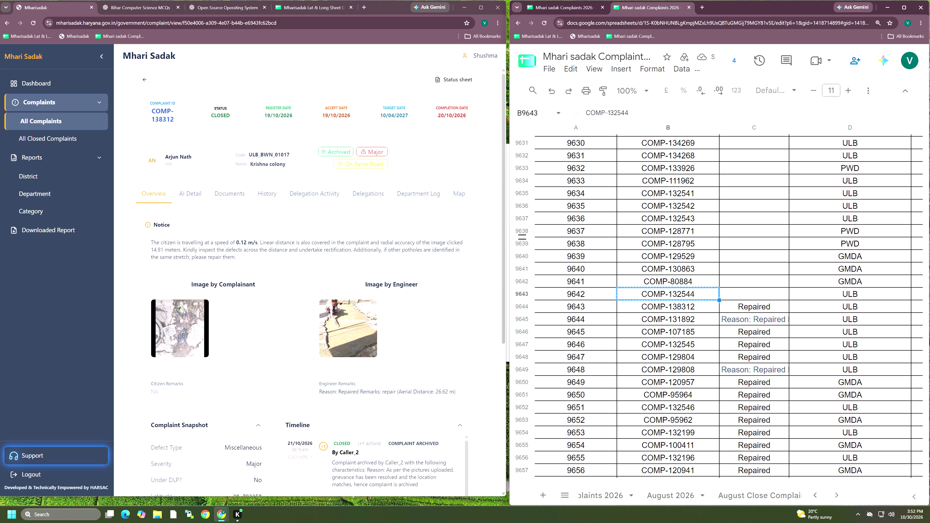
left_click(144, 80)
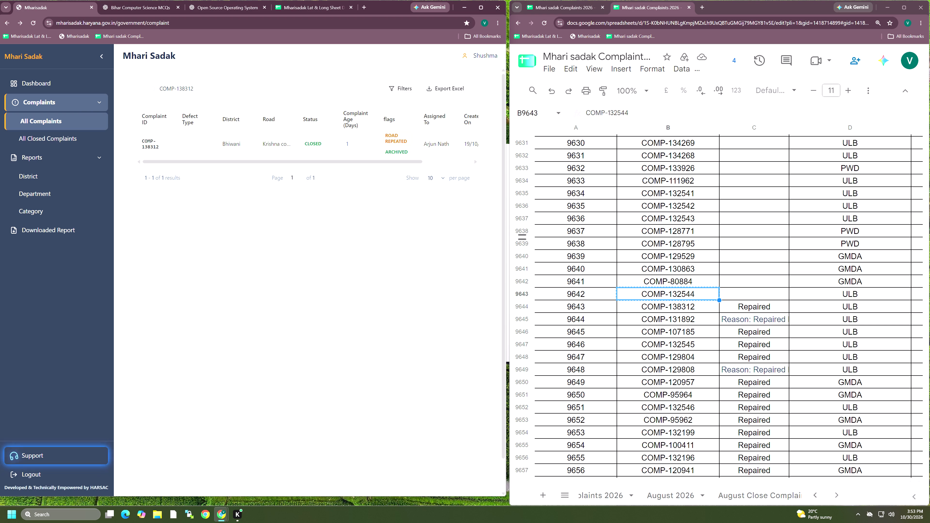
left_click_drag(195, 86, 134, 104)
key("ctrl+v")
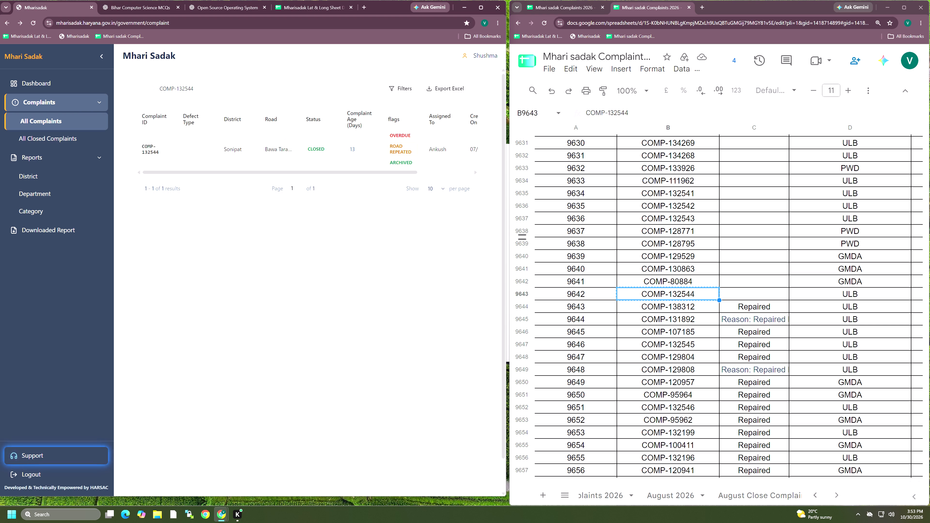
left_click(305, 160)
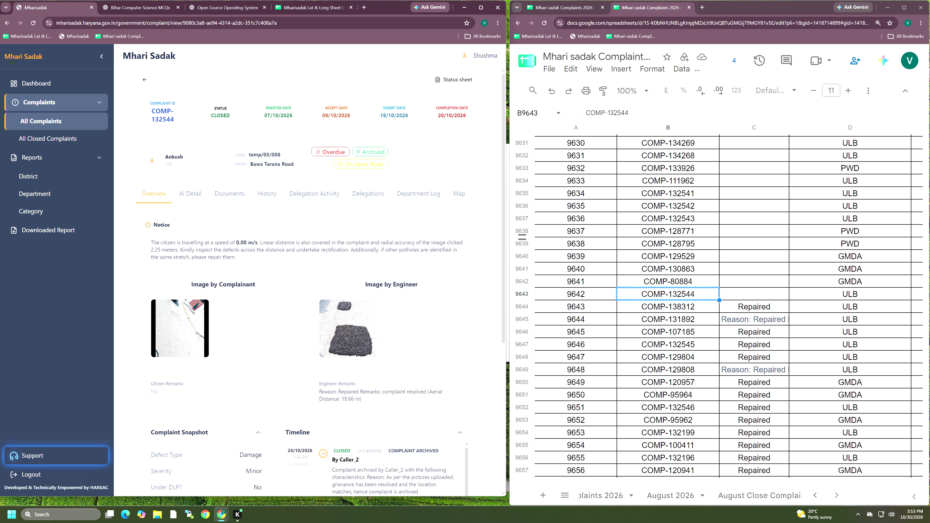
left_click(744, 291)
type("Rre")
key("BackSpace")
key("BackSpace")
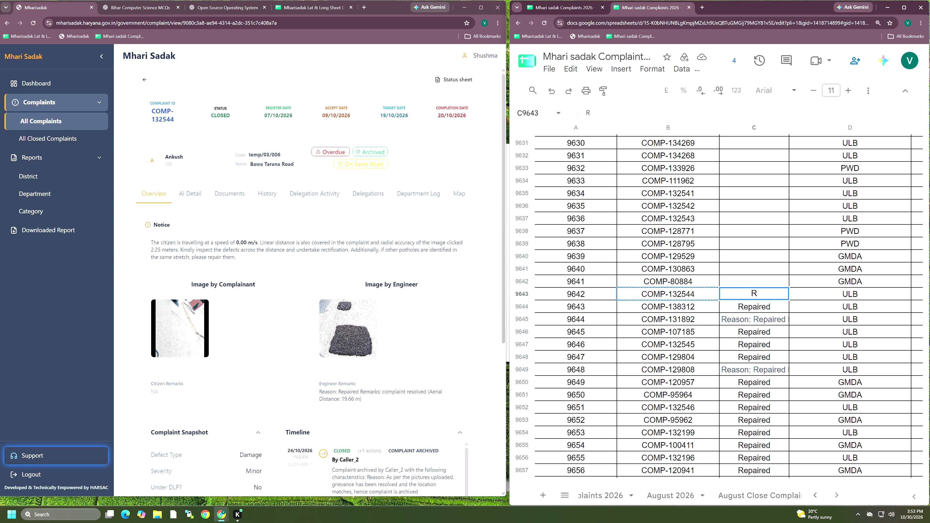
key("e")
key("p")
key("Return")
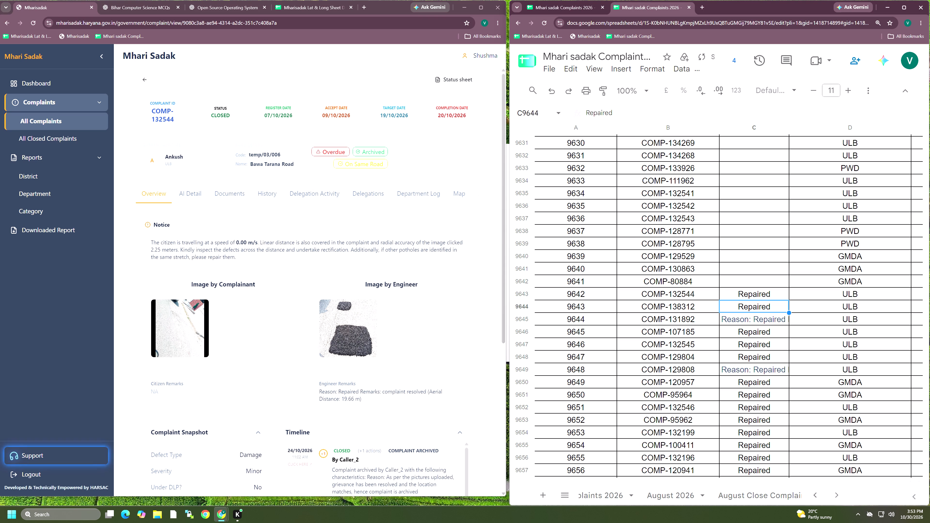
left_click(682, 279)
key("ctrl+c")
key("ctrl+c")
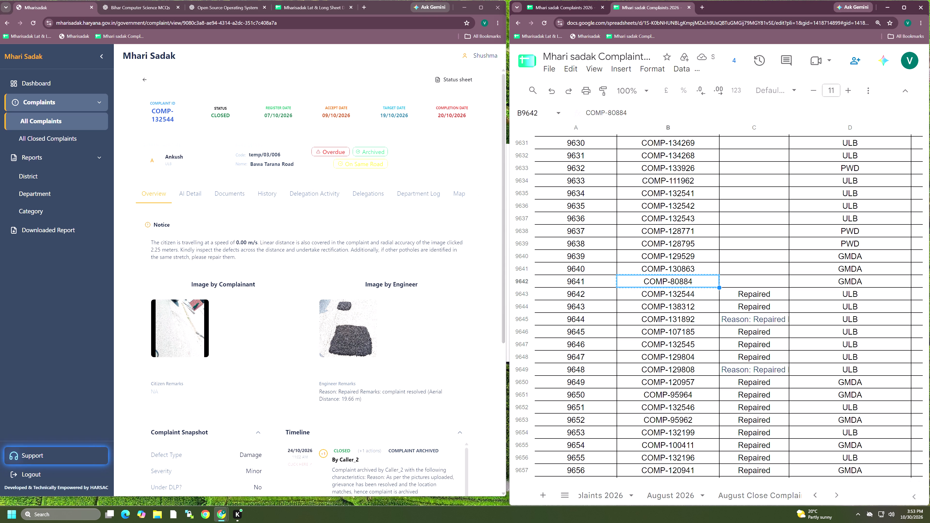
left_click(144, 79)
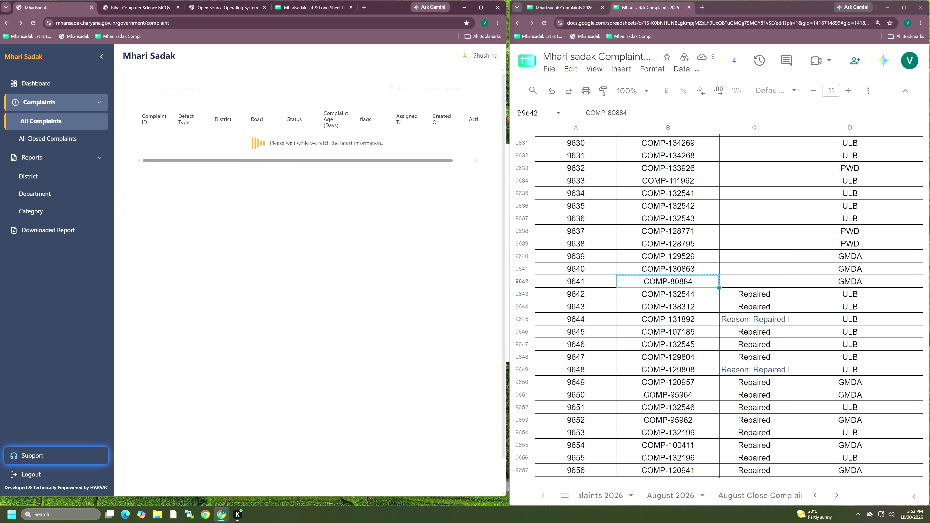
left_click_drag(199, 90, 133, 95)
key("ctrl+v")
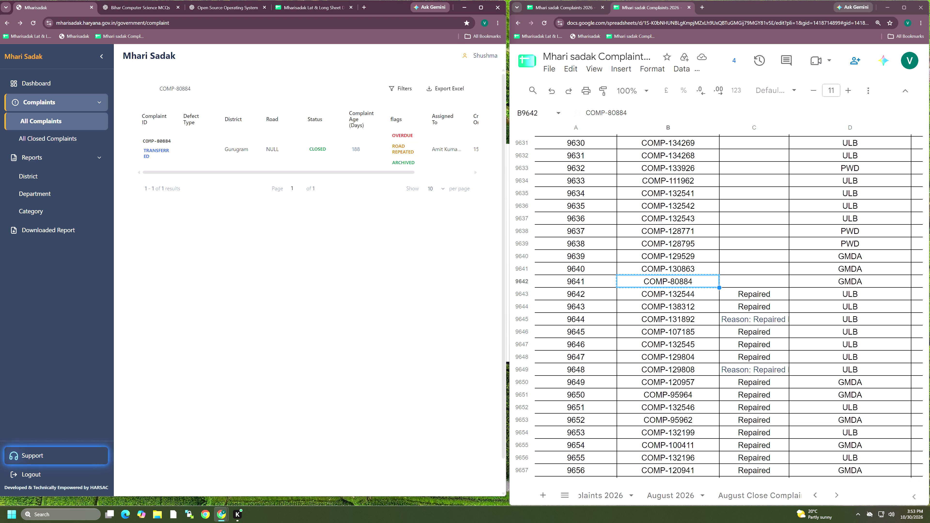
left_click(272, 156)
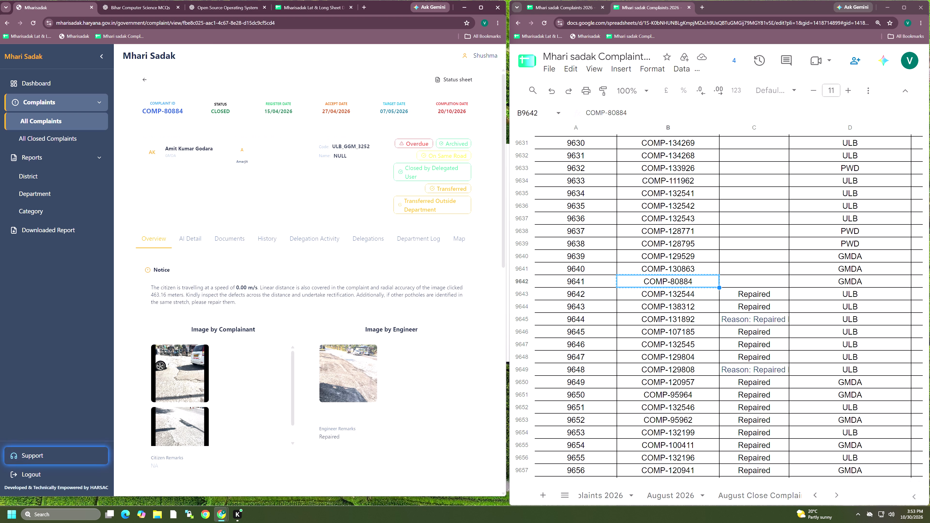
Inspect the three complainant images and the engineer image of COMP-80884, and copy Repaired from the row below into its status cell.
left_click(182, 367)
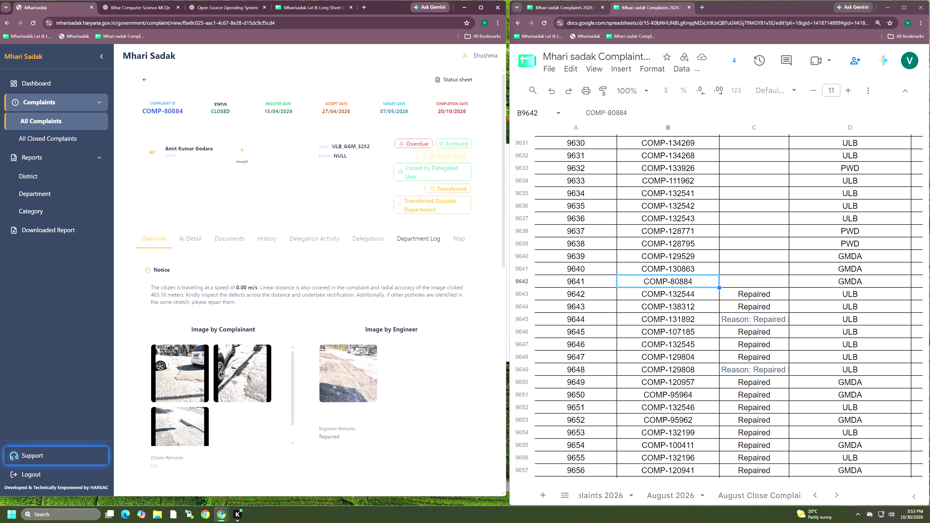
left_click(174, 373)
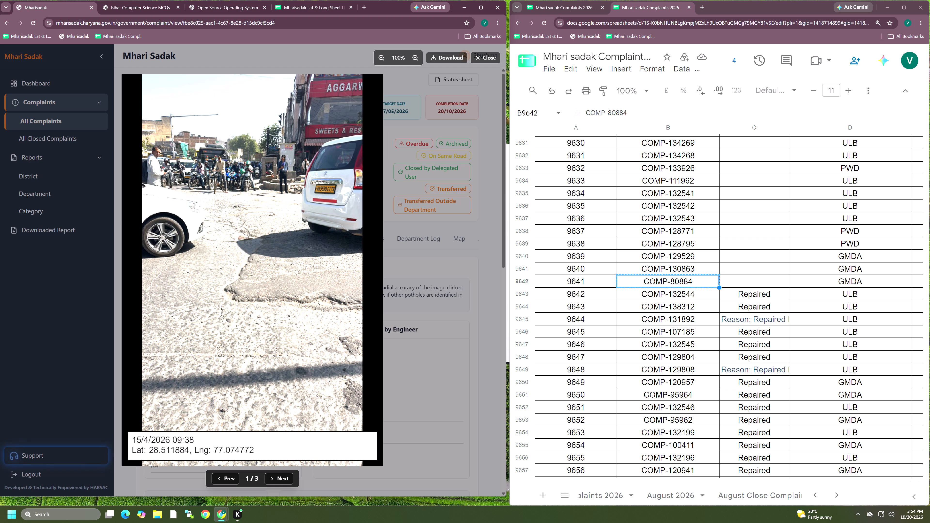
left_click(488, 59)
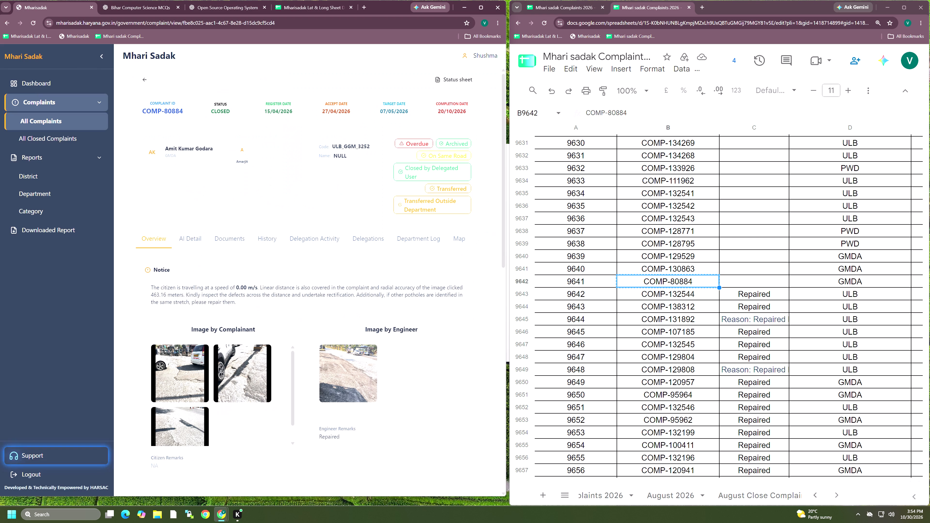
left_click(245, 361)
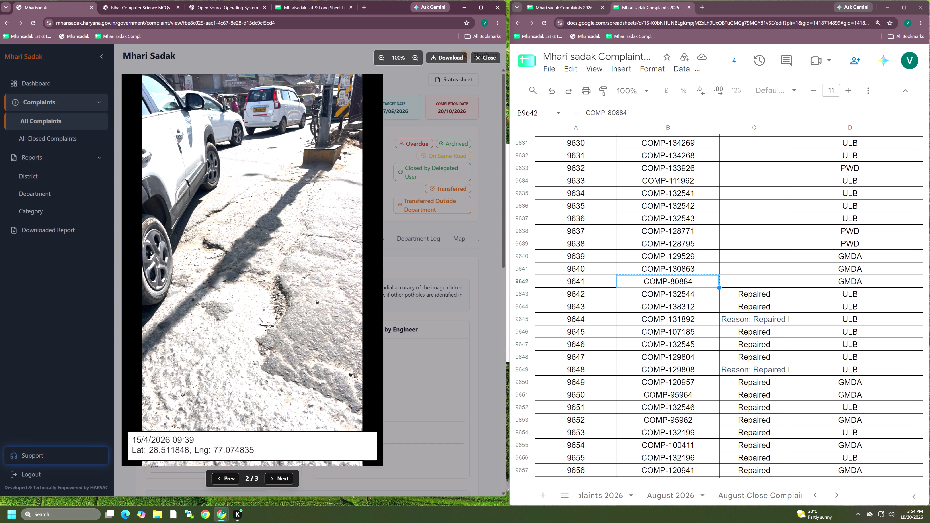
left_click(489, 55)
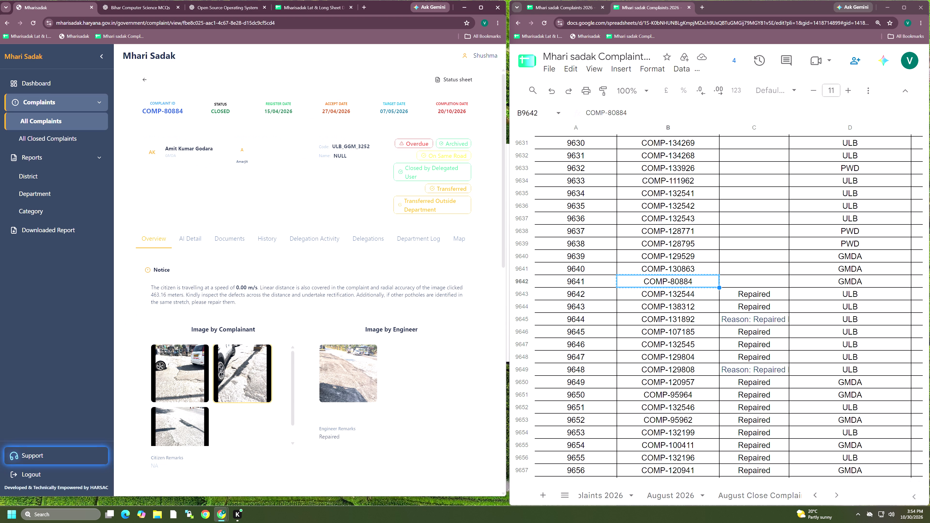
scroll(187, 418, "down", 5)
left_click(186, 409)
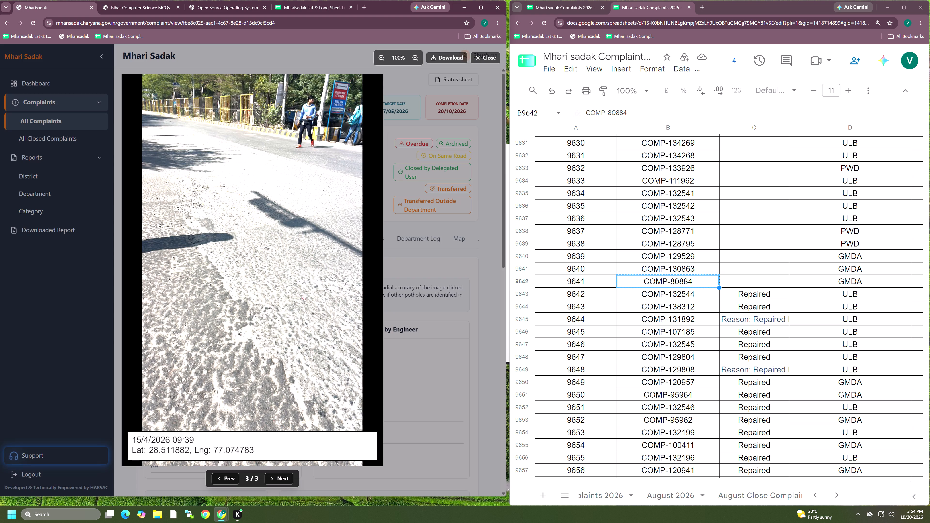
left_click(473, 59)
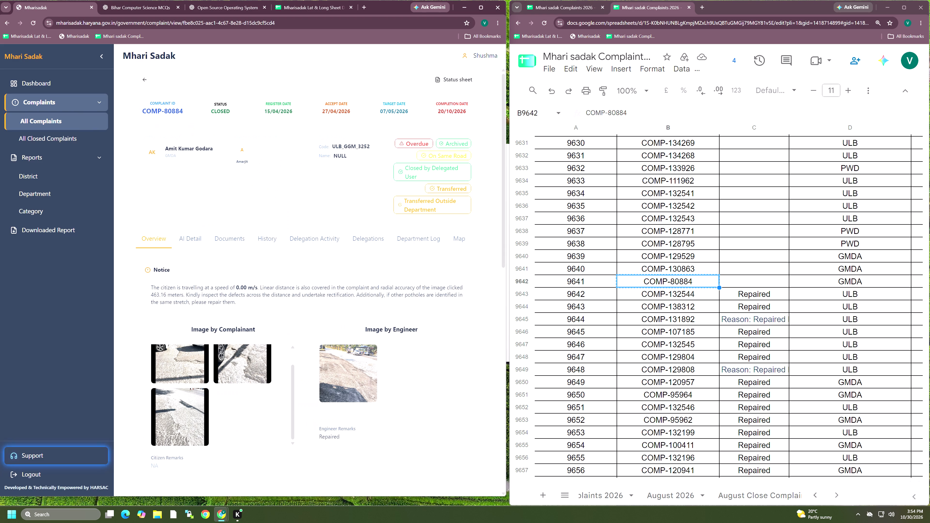
left_click(357, 372)
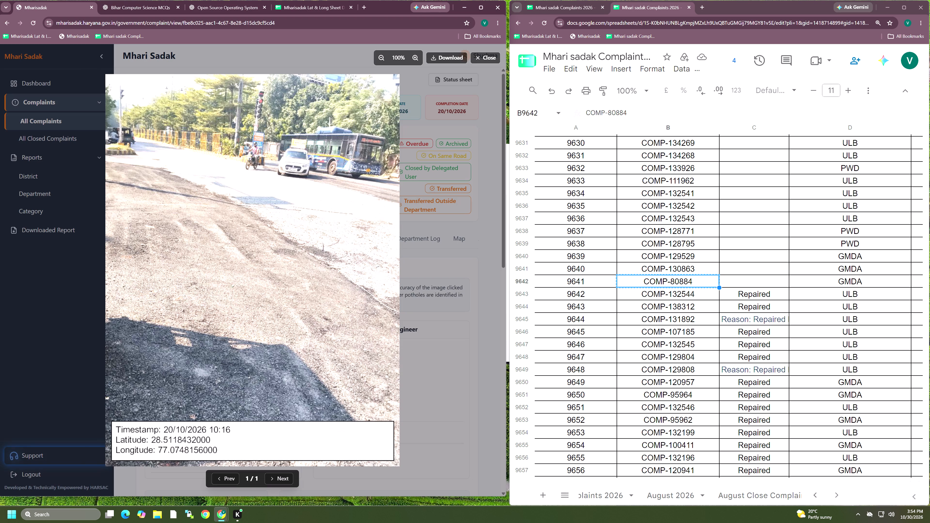
left_click(471, 57)
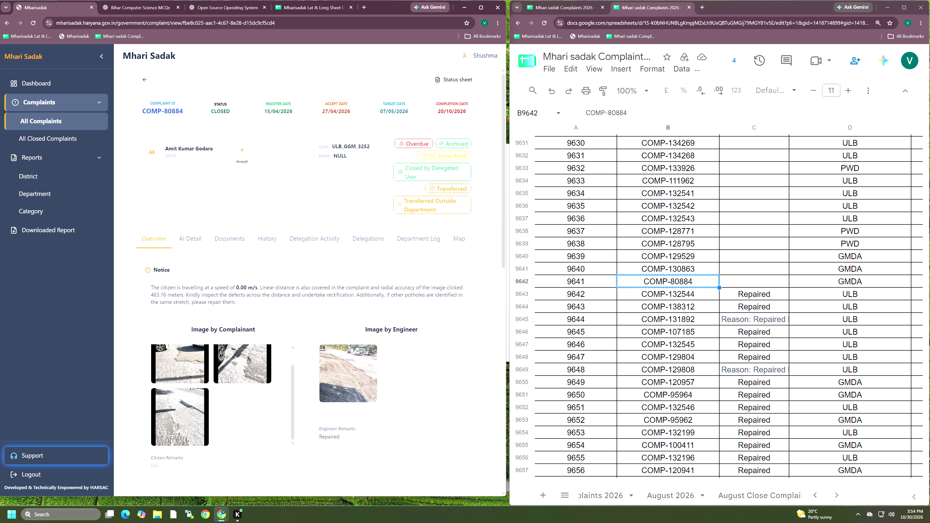
left_click(752, 293)
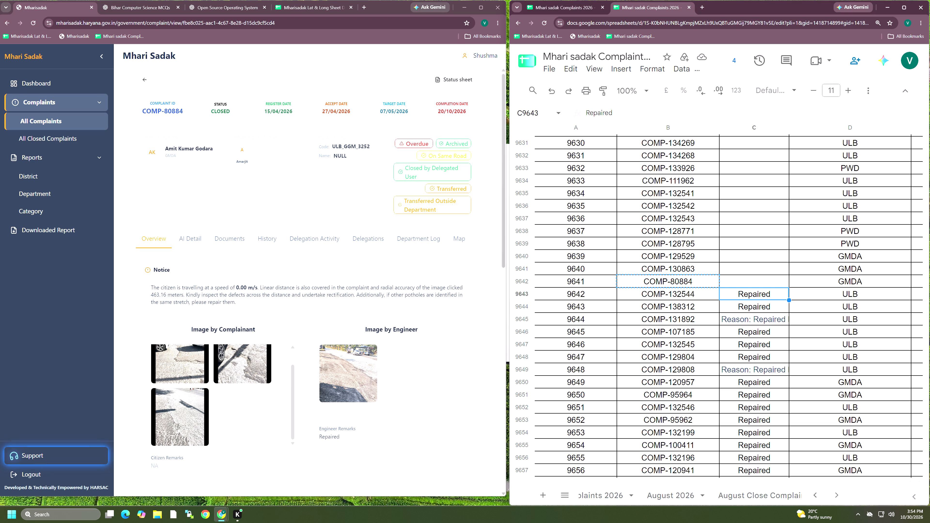
key("ctrl+c")
left_click(746, 283)
key("ctrl+v")
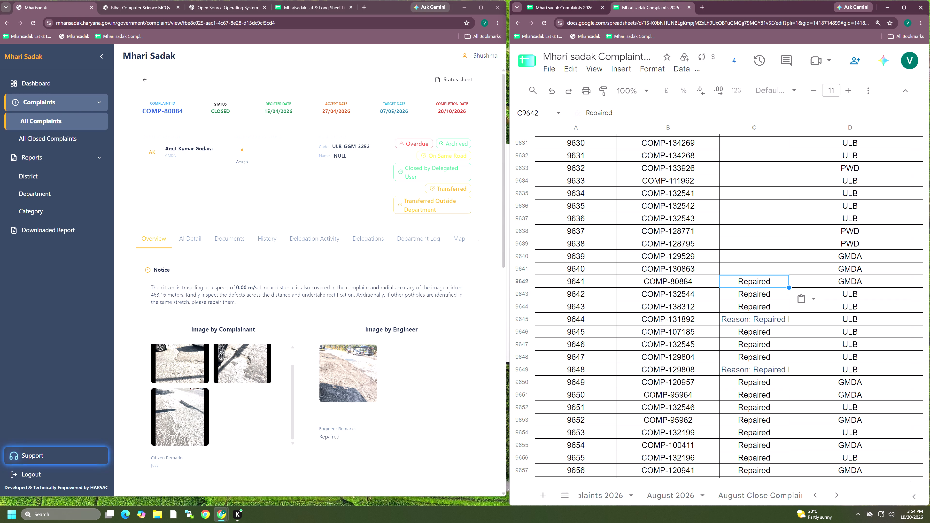
left_click(690, 265)
key("ctrl+c")
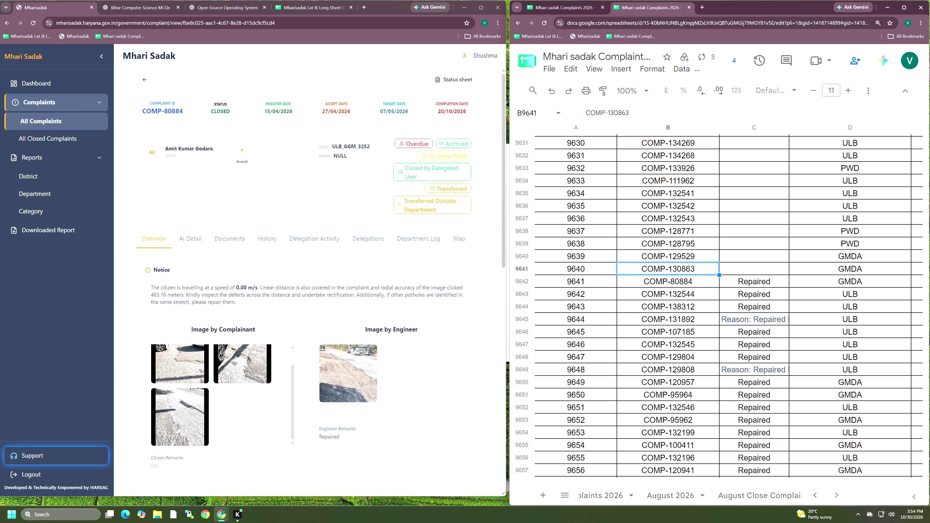
left_click(147, 80)
left_click_drag(195, 91, 143, 98)
key("ctrl+v")
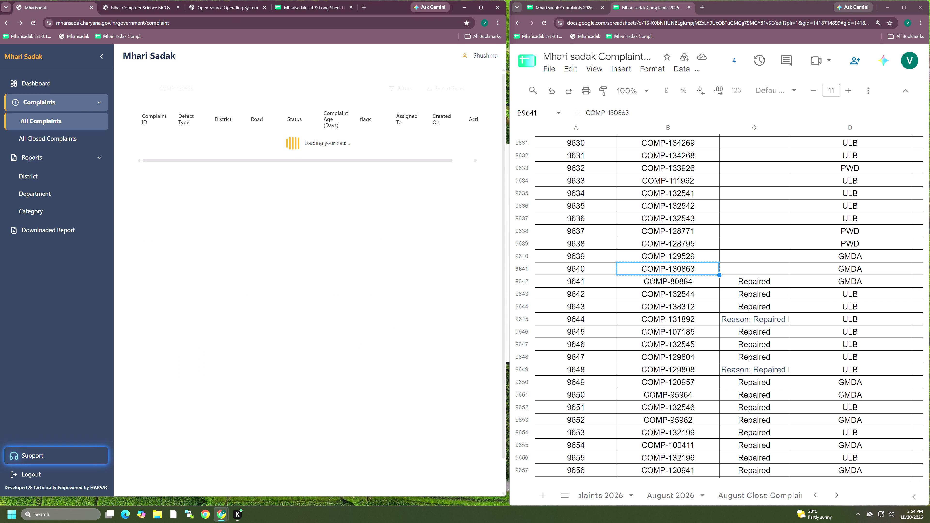
left_click(260, 152)
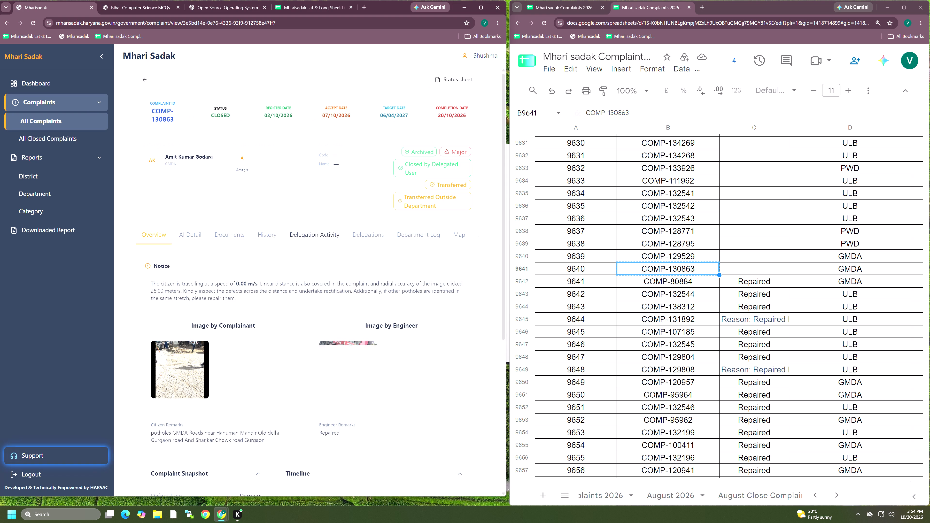
left_click(187, 359)
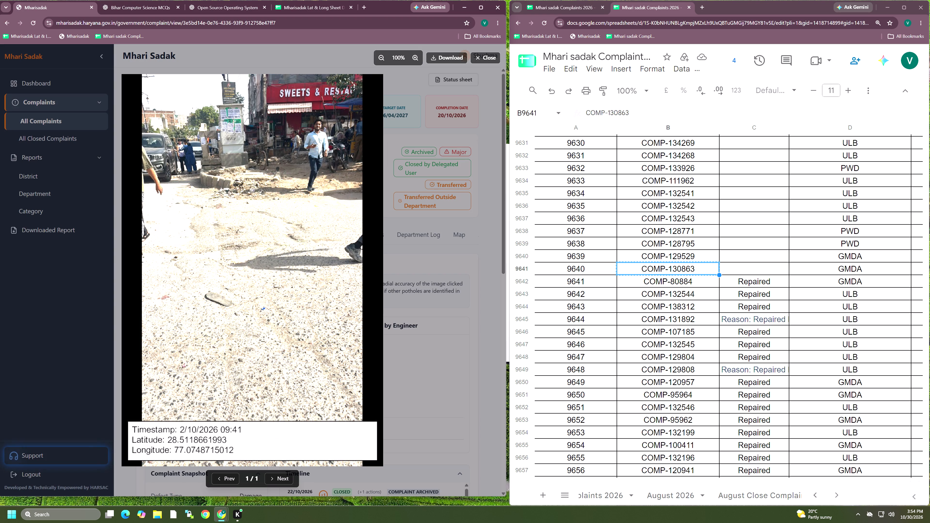
left_click(492, 57)
left_click(357, 367)
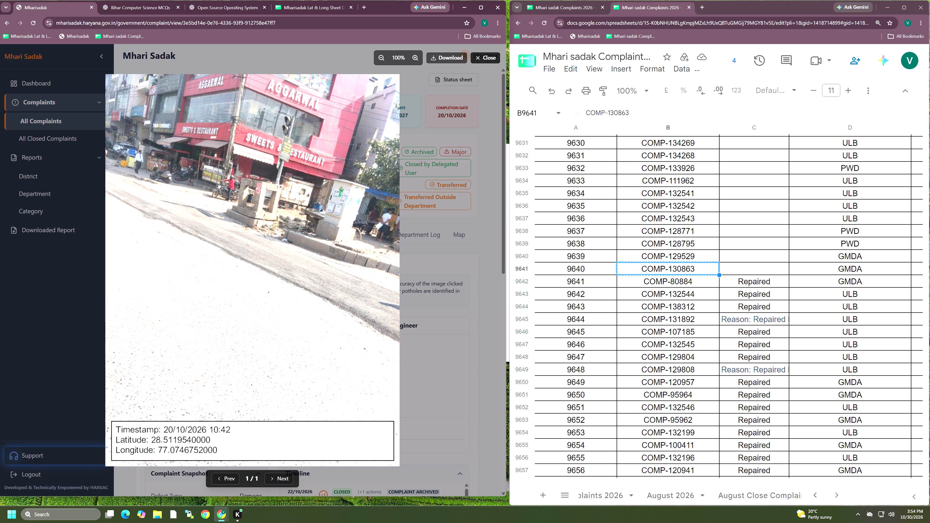
left_click(485, 56)
left_click(757, 282)
key("ctrl+c")
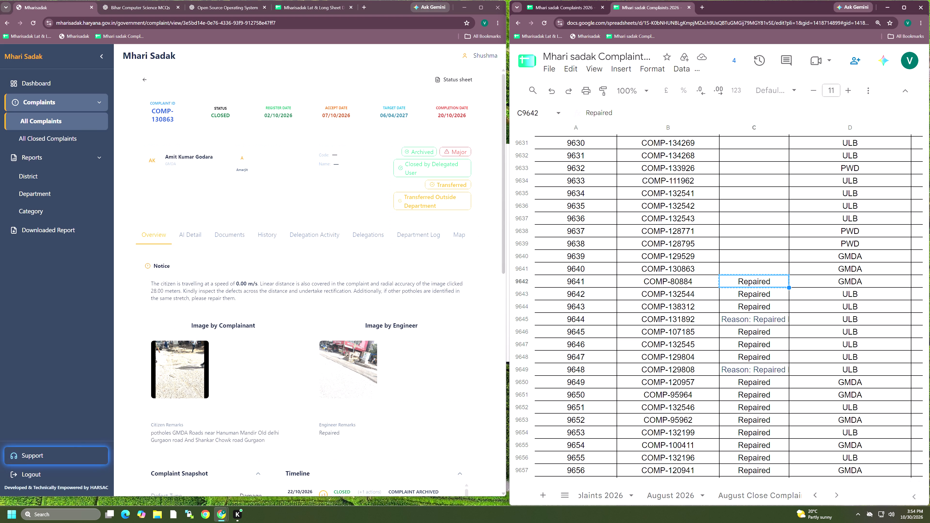
left_click(745, 267)
key("ctrl+v")
left_click(683, 255)
key("ctrl+c")
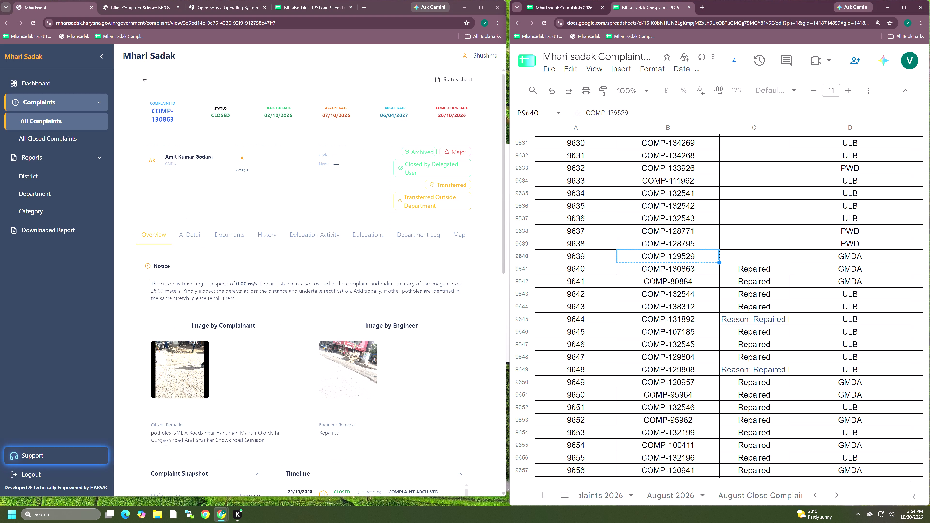
left_click(150, 78)
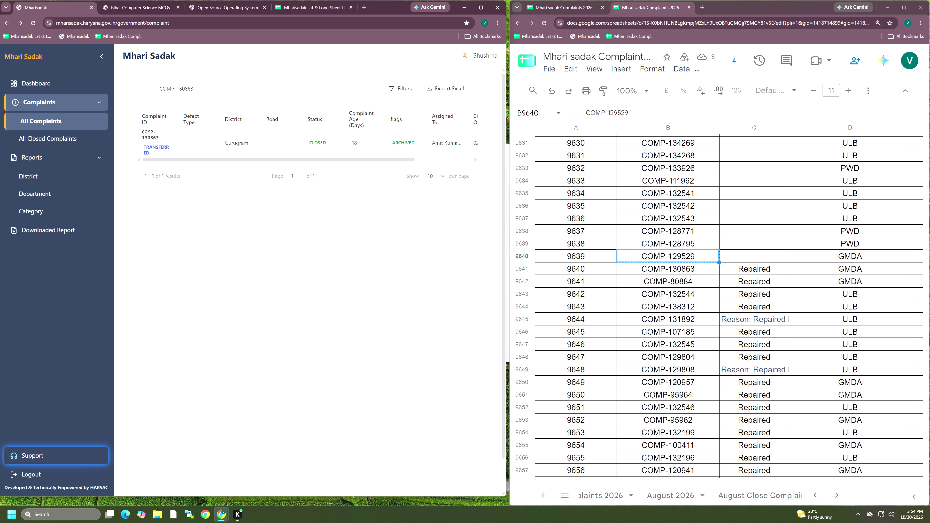
left_click_drag(198, 89, 147, 106)
key("ctrl+v")
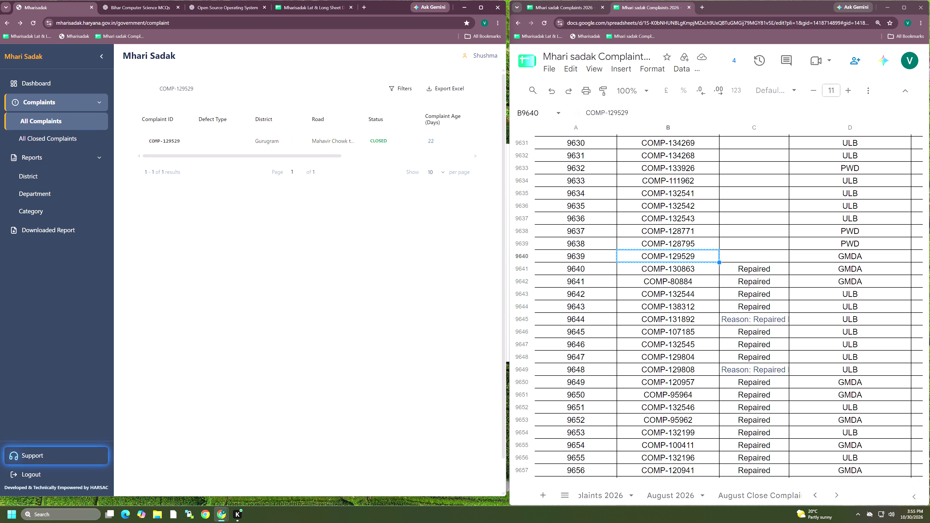
left_click(240, 140)
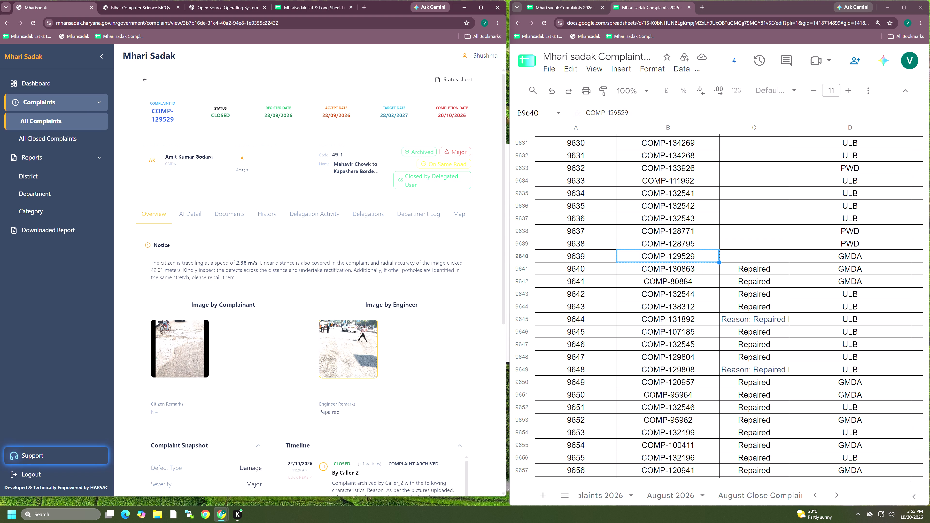
left_click(186, 341)
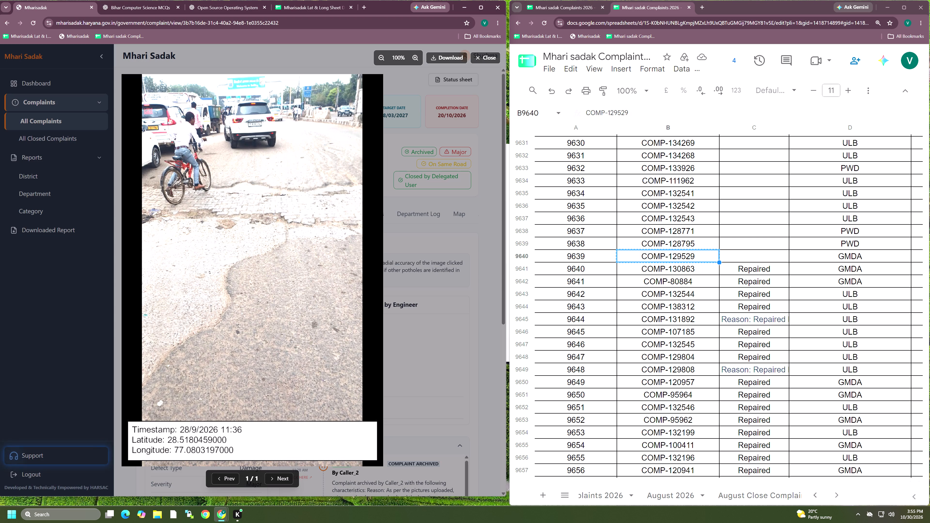
left_click(486, 57)
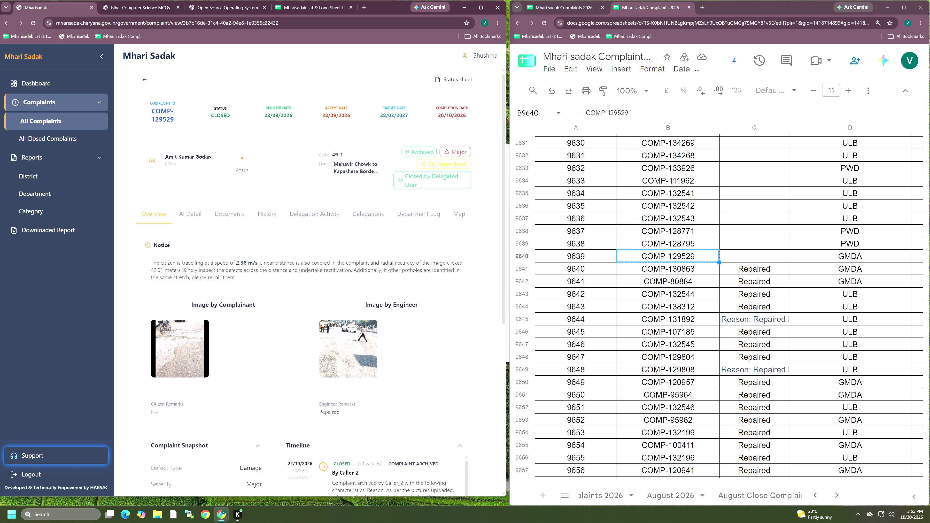
left_click(355, 354)
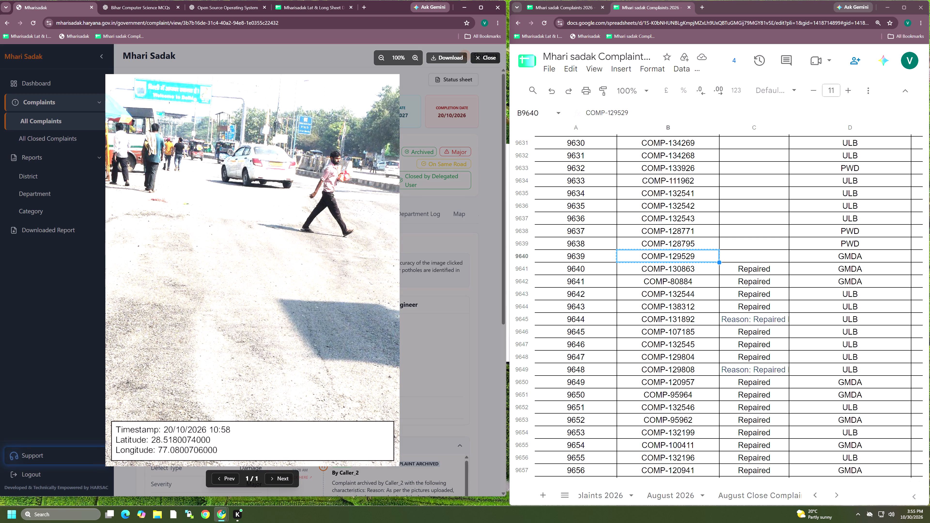
left_click(481, 55)
left_click(752, 272)
key("ctrl+c")
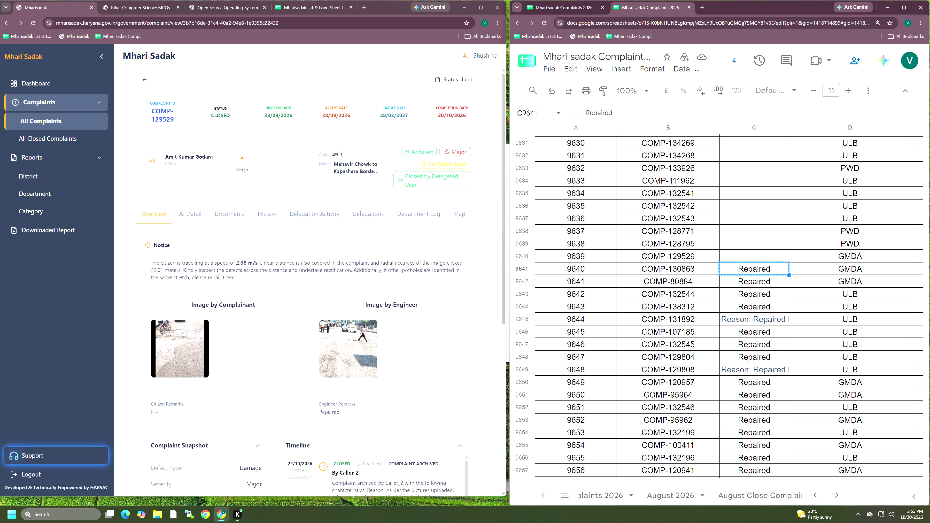
left_click(750, 256)
key("ctrl+v")
left_click(676, 240)
key("ctrl+c")
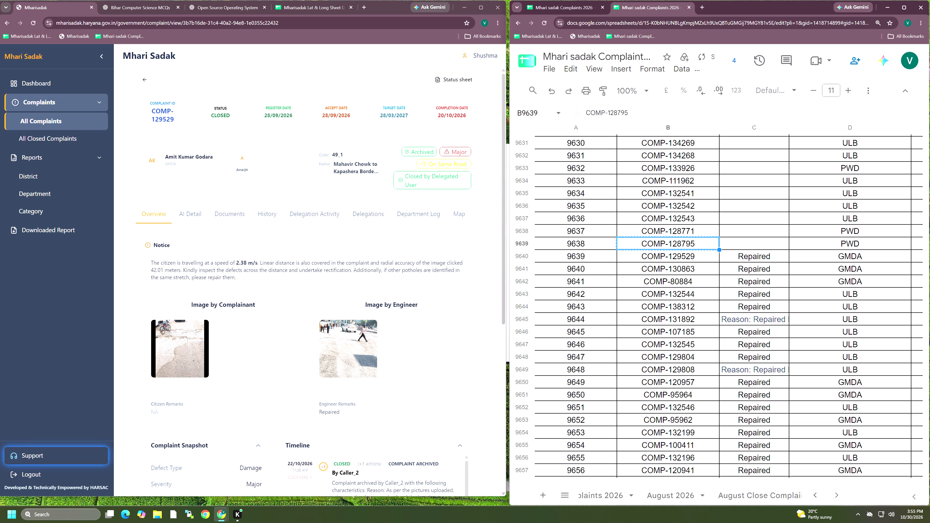
left_click(143, 85)
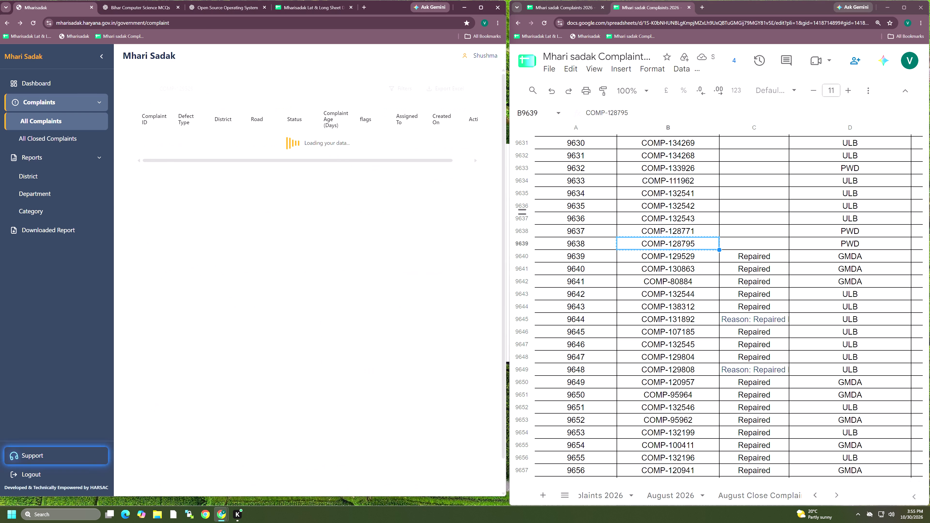
left_click_drag(201, 87, 130, 97)
key("ctrl+v")
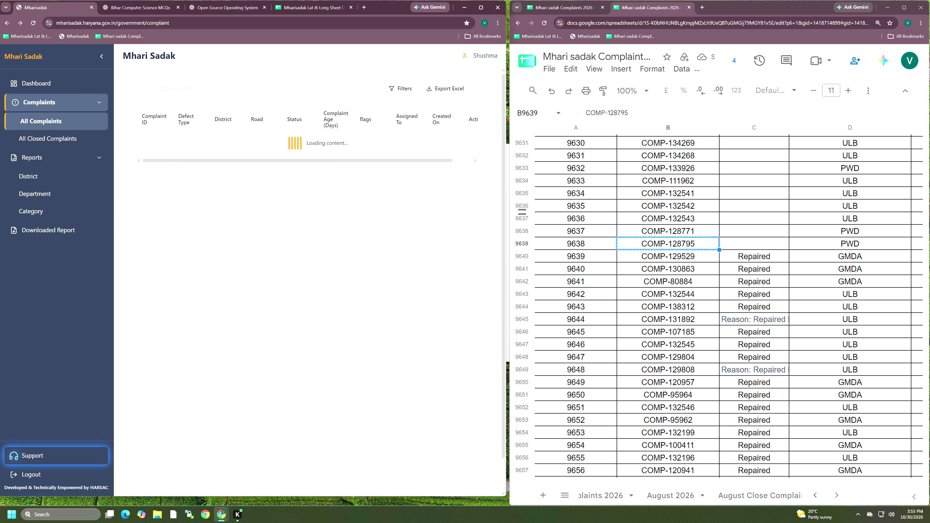
left_click(254, 145)
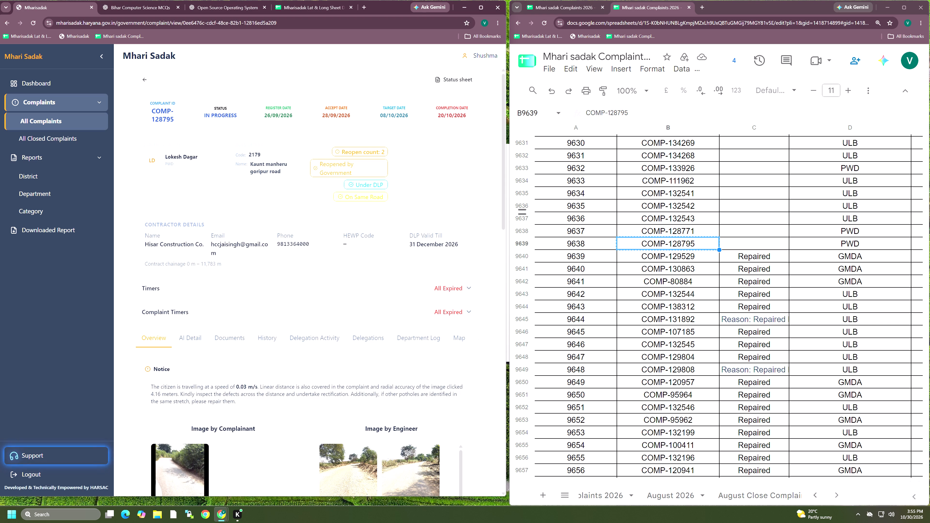
Inspect the complainant image and the first four engineer images of COMP-128795, and enter Repaired in its status cell.
scroll(456, 315, "down", 5)
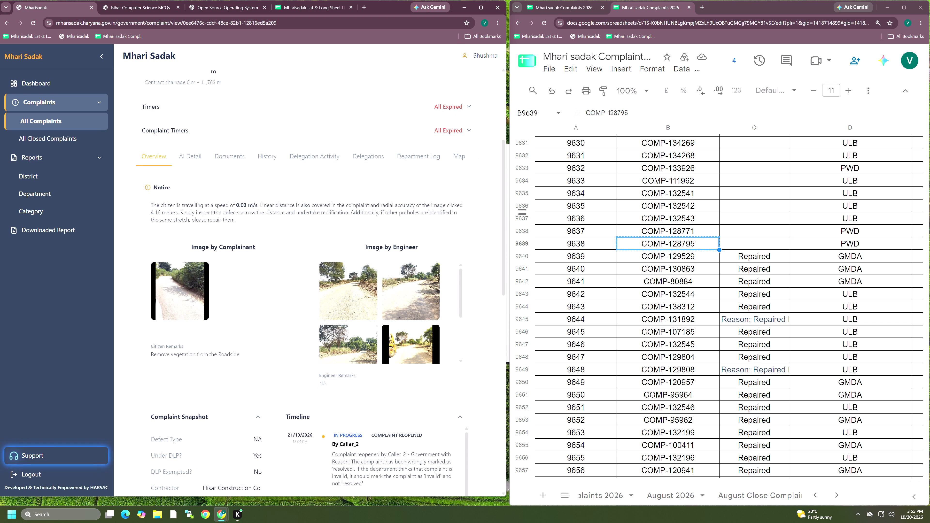
left_click(192, 292)
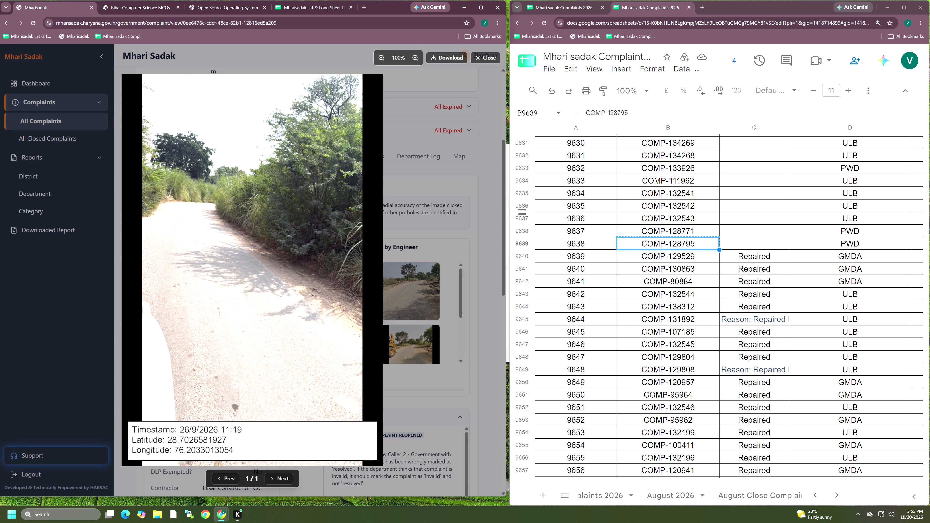
left_click(476, 59)
left_click(345, 300)
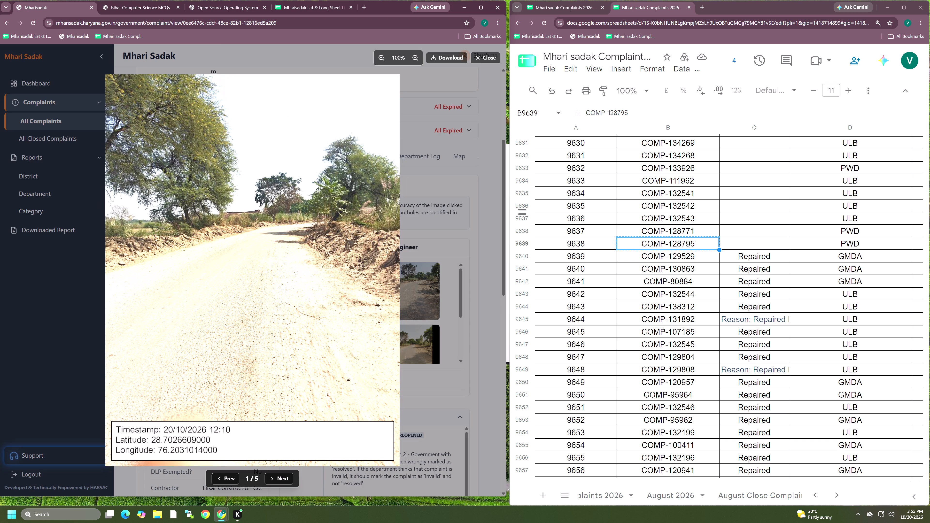
left_click(487, 56)
left_click(410, 283)
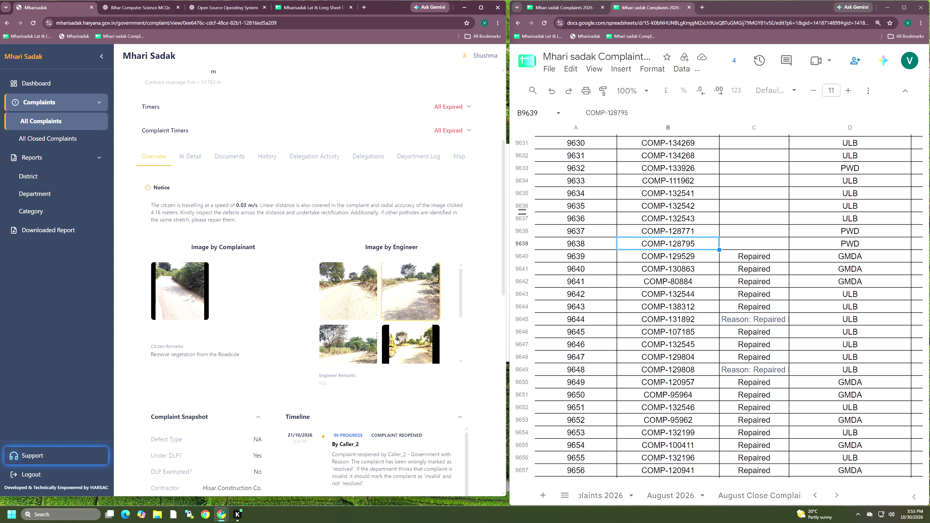
left_click(491, 55)
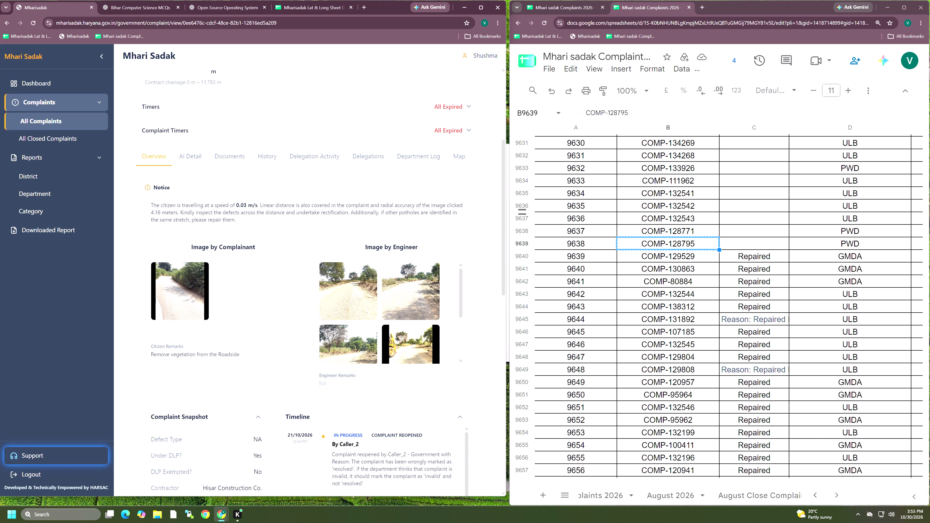
left_click(363, 342)
left_click(472, 58)
left_click(401, 353)
left_click(491, 56)
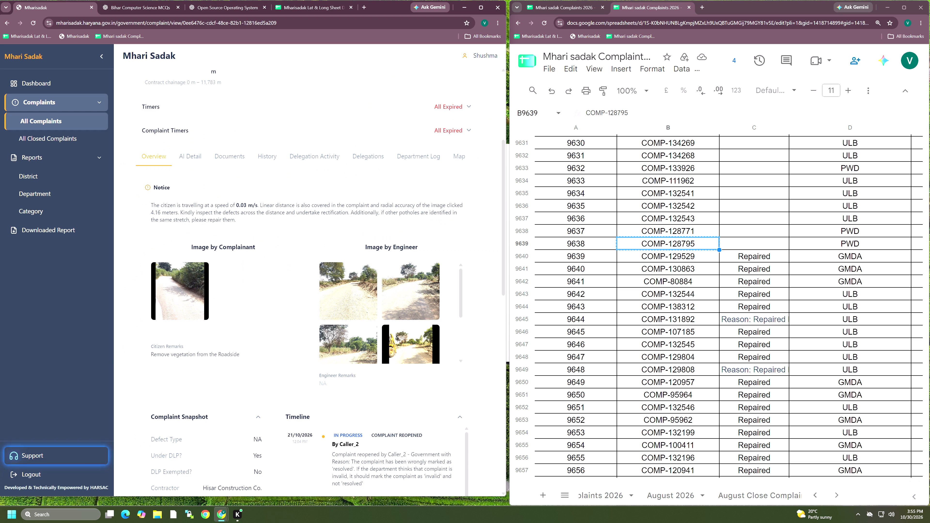
left_click(745, 244)
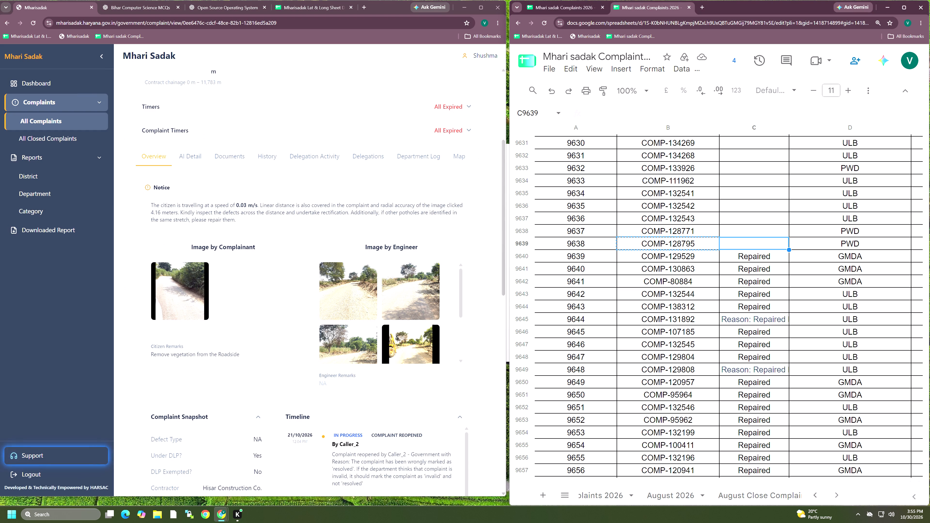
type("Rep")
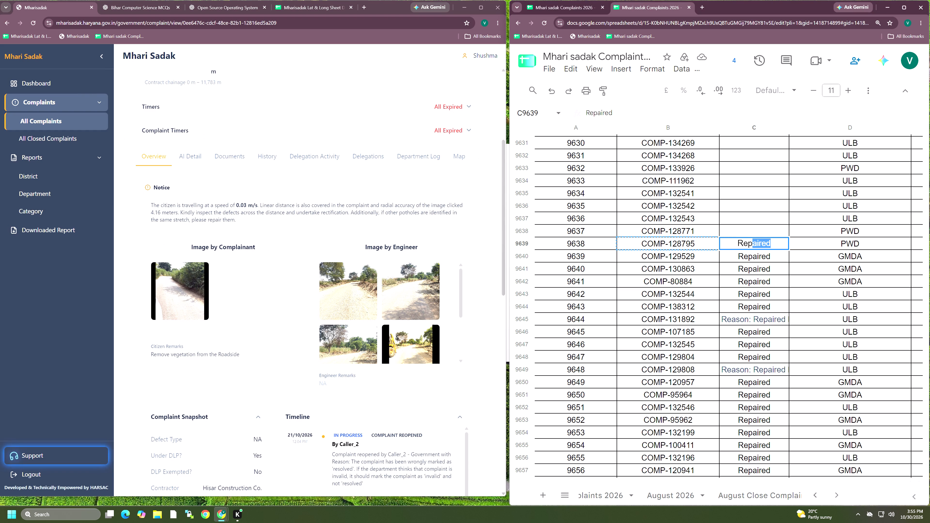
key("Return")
left_click(699, 234)
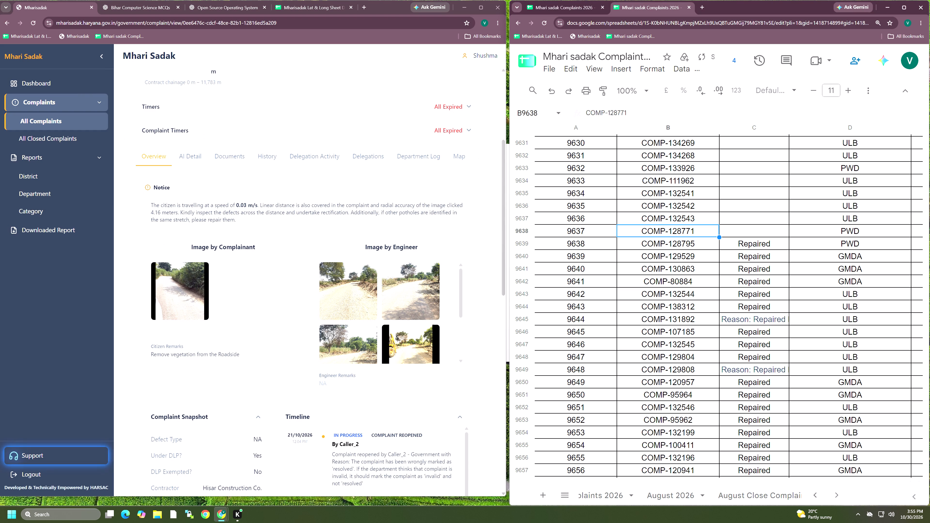
key("ctrl+c")
scroll(279, 181, "up", 2)
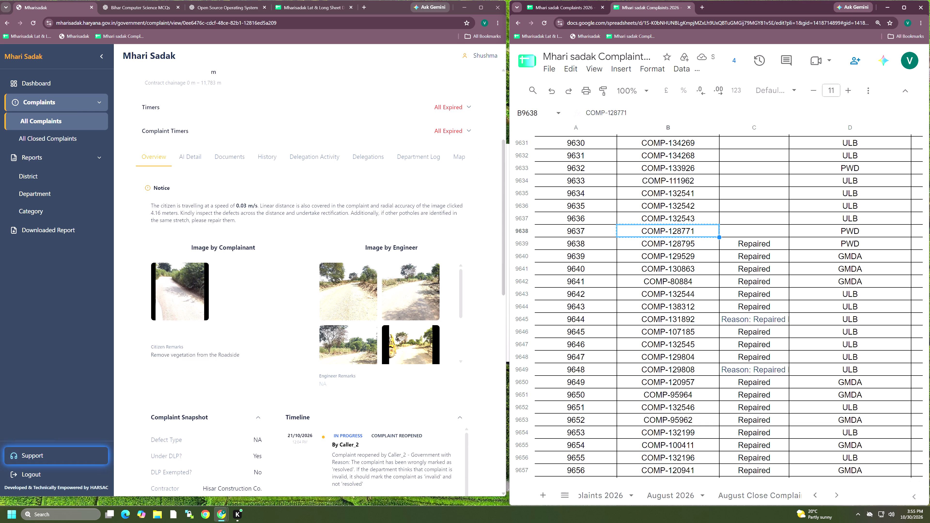
scroll(279, 180, "up", 7)
left_click(144, 83)
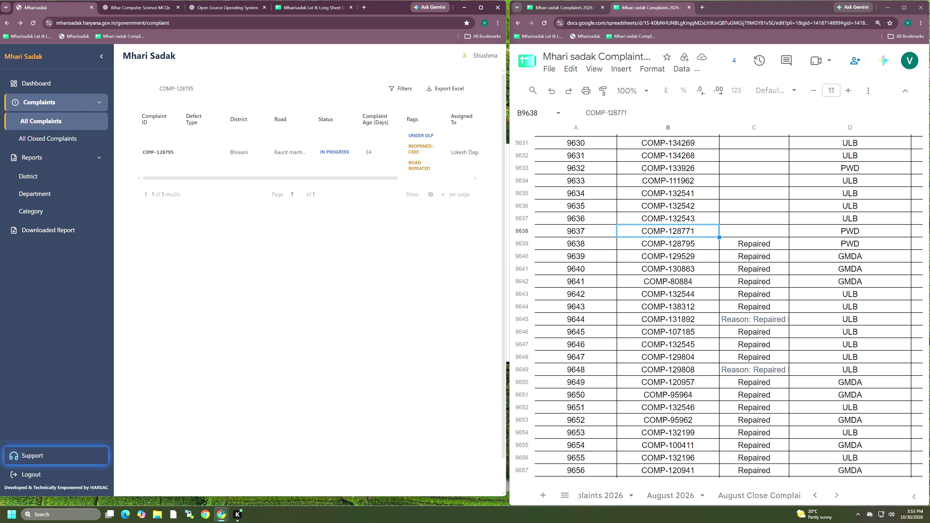
left_click_drag(200, 90, 136, 92)
key("ctrl+v")
left_click(280, 158)
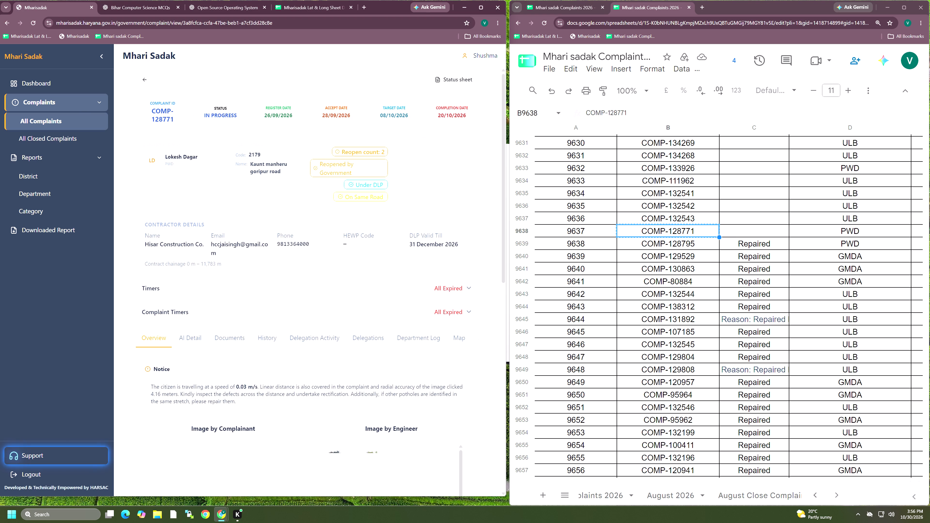
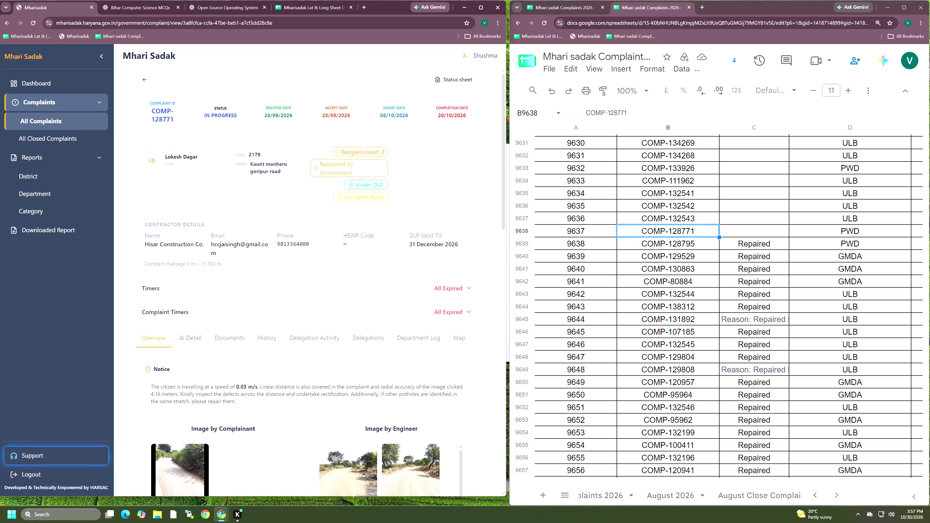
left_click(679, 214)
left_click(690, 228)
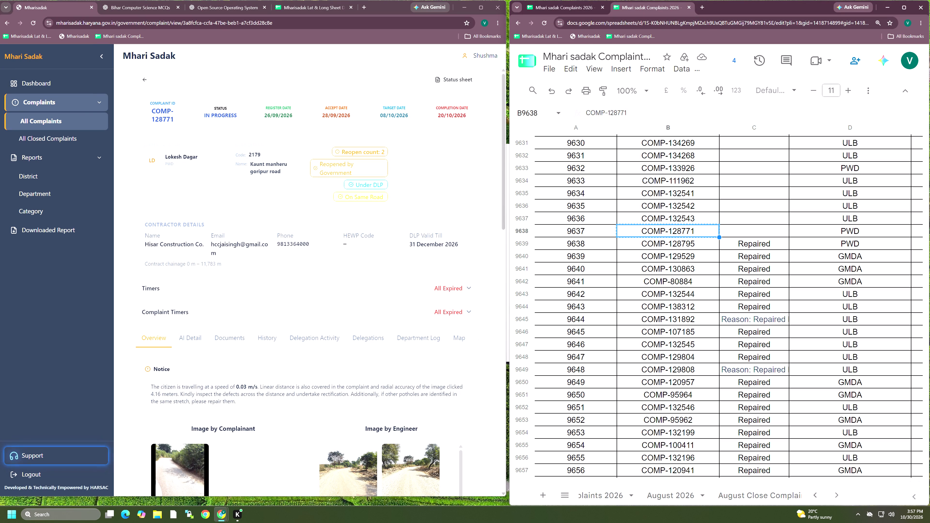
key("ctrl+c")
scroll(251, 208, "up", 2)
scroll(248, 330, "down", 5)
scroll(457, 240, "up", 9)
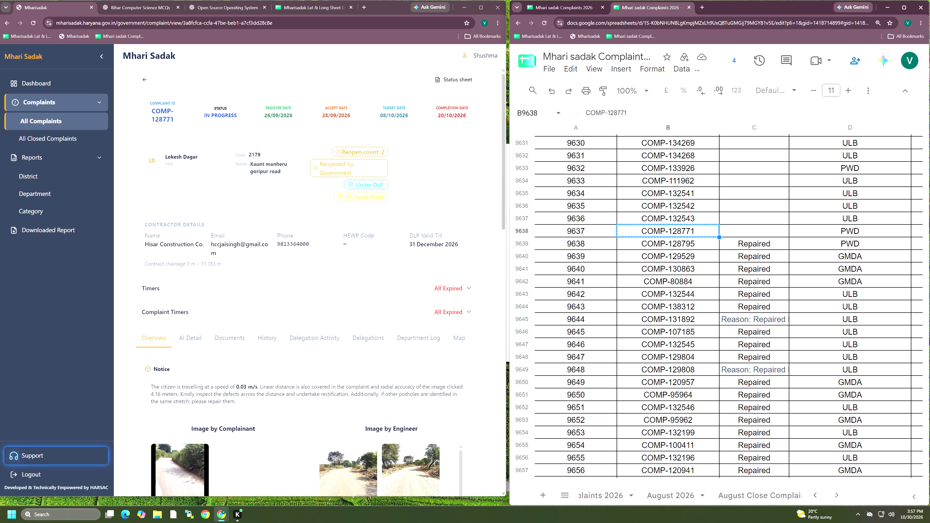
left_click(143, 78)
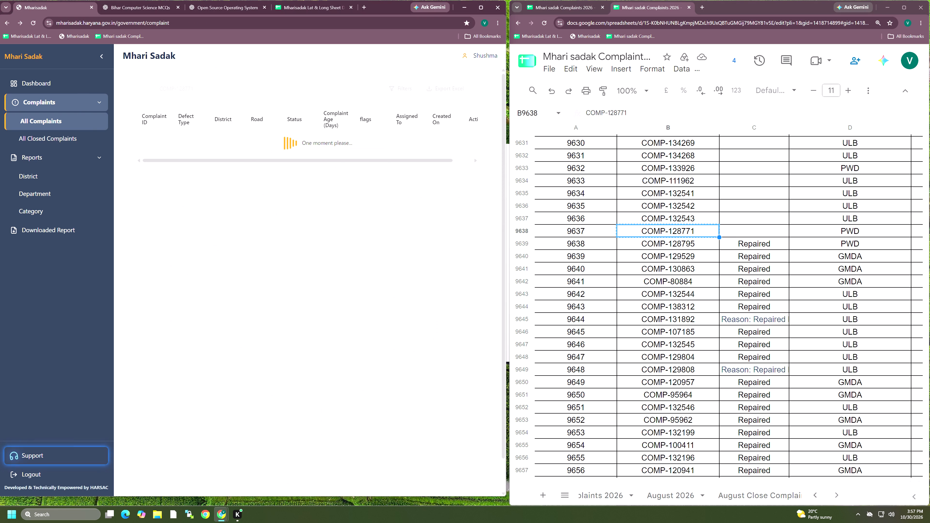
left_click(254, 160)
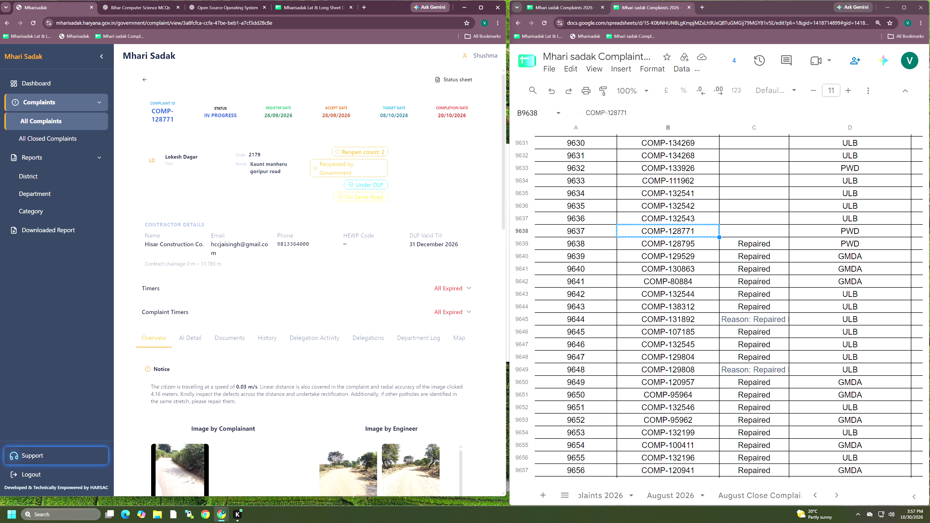
scroll(444, 115, "down", 8)
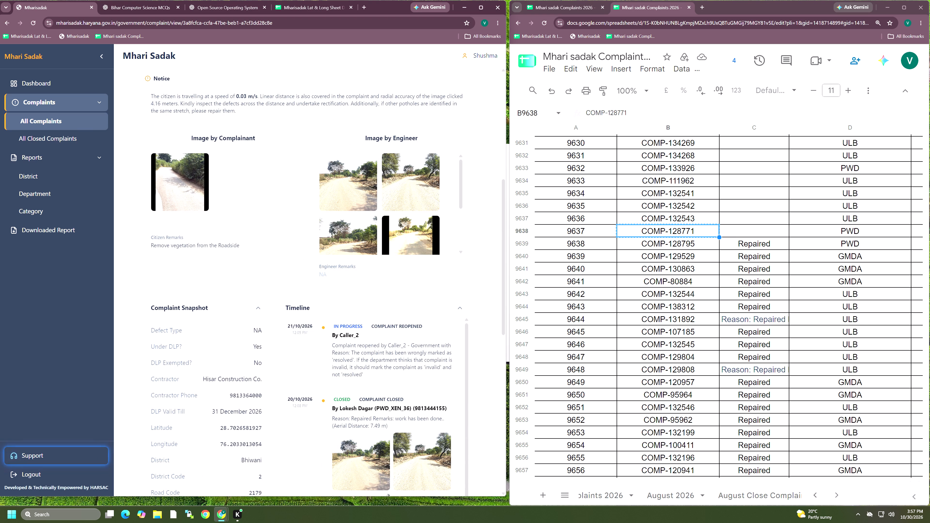
left_click(177, 166)
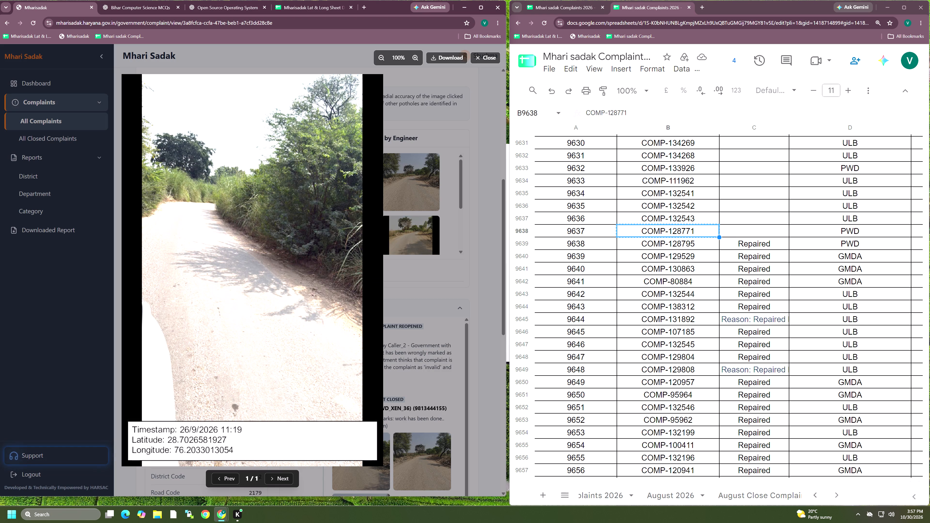
left_click(492, 58)
left_click(360, 192)
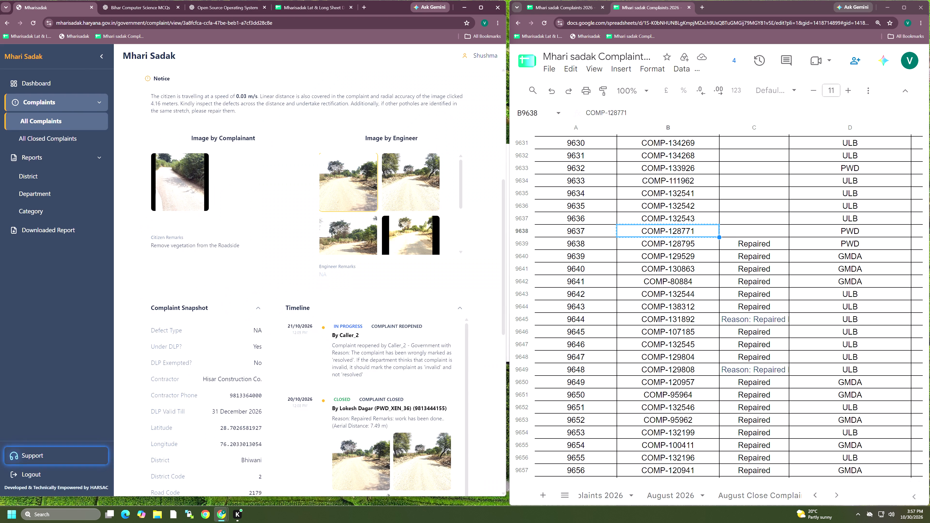
left_click(487, 58)
left_click(402, 187)
left_click(490, 55)
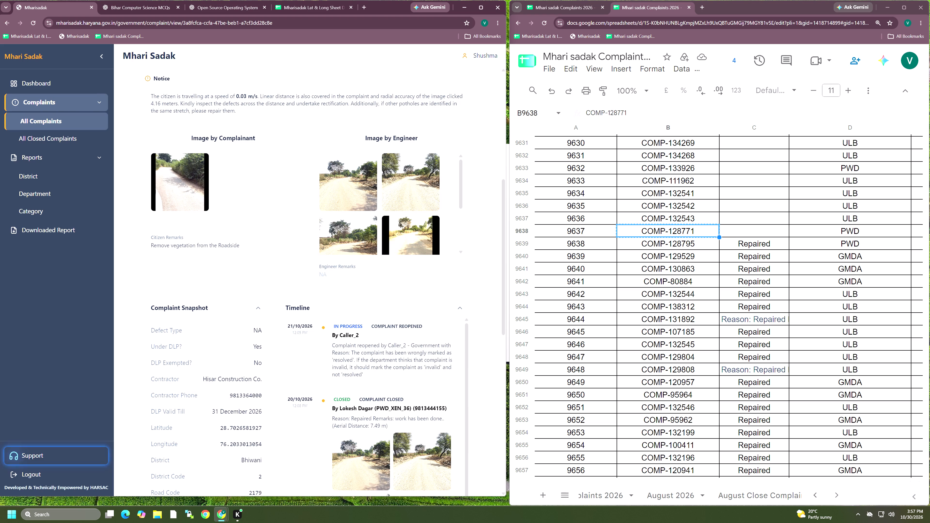
left_click(335, 237)
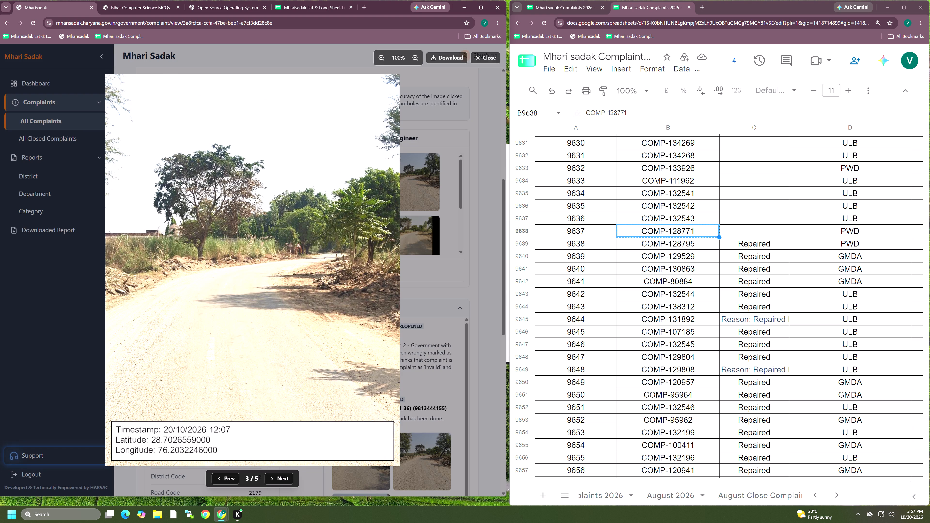
left_click(492, 54)
left_click(400, 249)
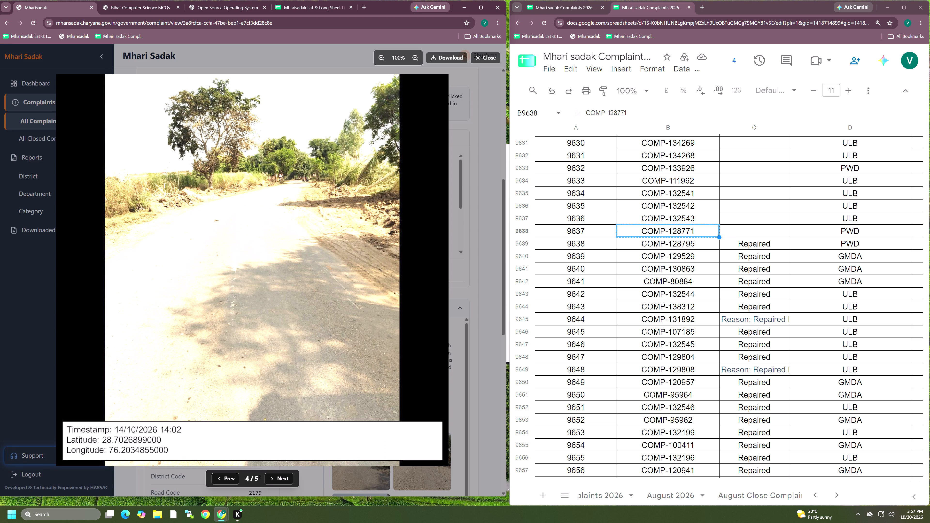
left_click(488, 59)
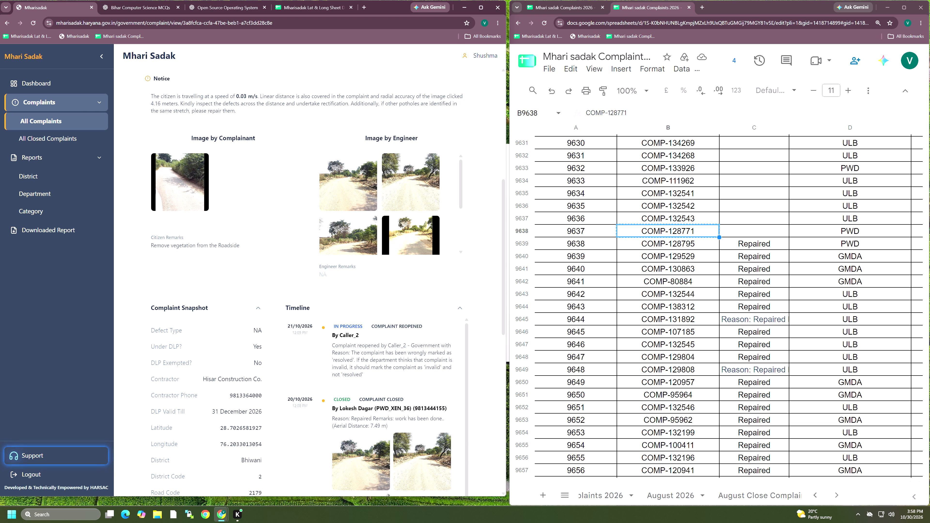
left_click(746, 245)
key("ctrl+c")
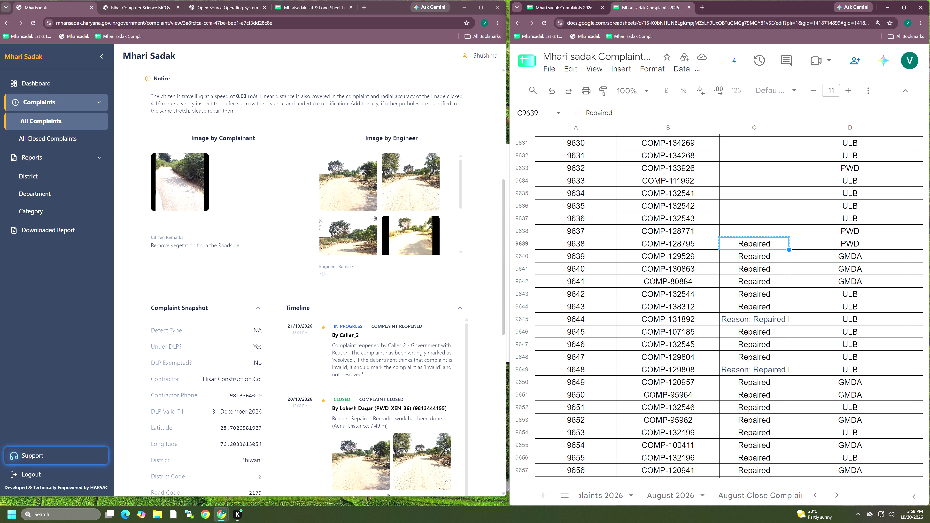
left_click(739, 233)
key("ctrl+v")
left_click(667, 214)
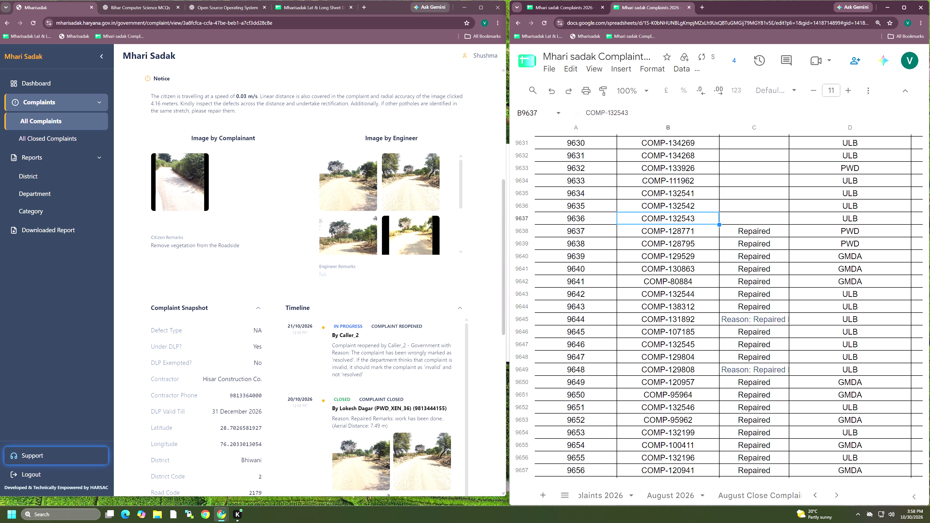
key("ctrl+c")
scroll(248, 210, "up", 11)
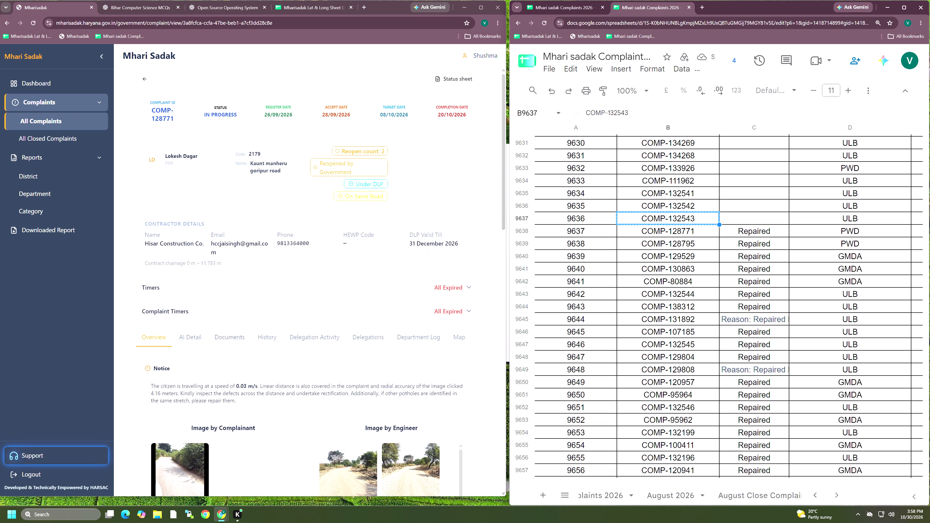
scroll(244, 209, "up", 3)
left_click(147, 77)
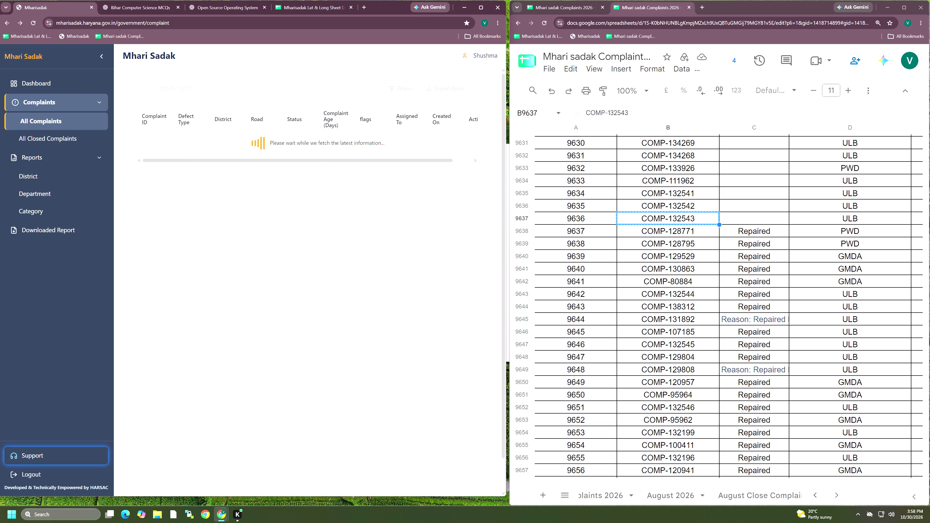
left_click_drag(198, 88, 147, 100)
key("ctrl+v")
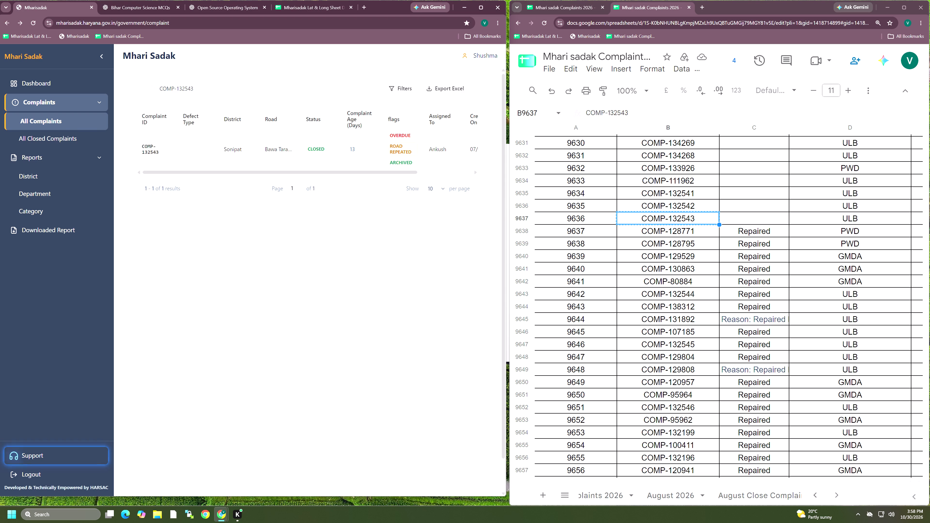
left_click(275, 158)
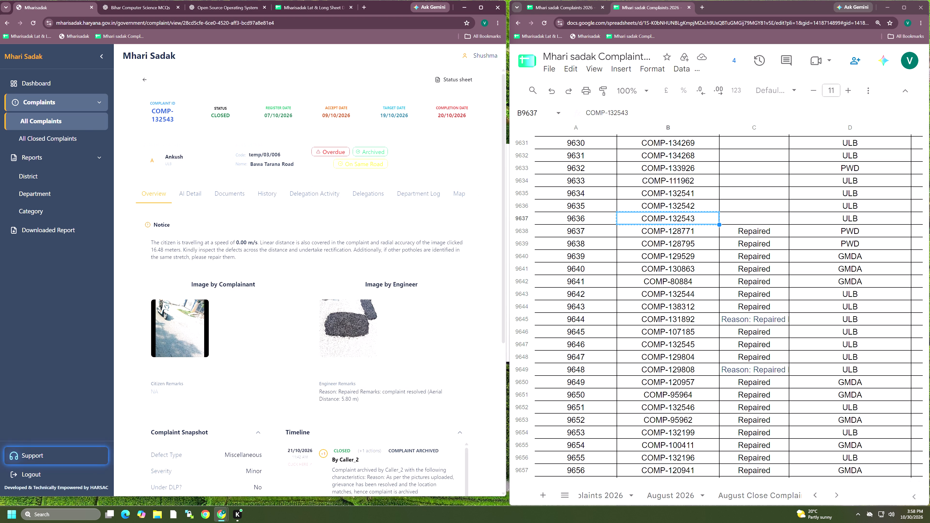
Inspect the complainant and engineer images of COMP-132543 at full size and copy Repaired from the row below into its status cell.
left_click(175, 322)
left_click(455, 154)
left_click(348, 325)
left_click(492, 60)
left_click(751, 231)
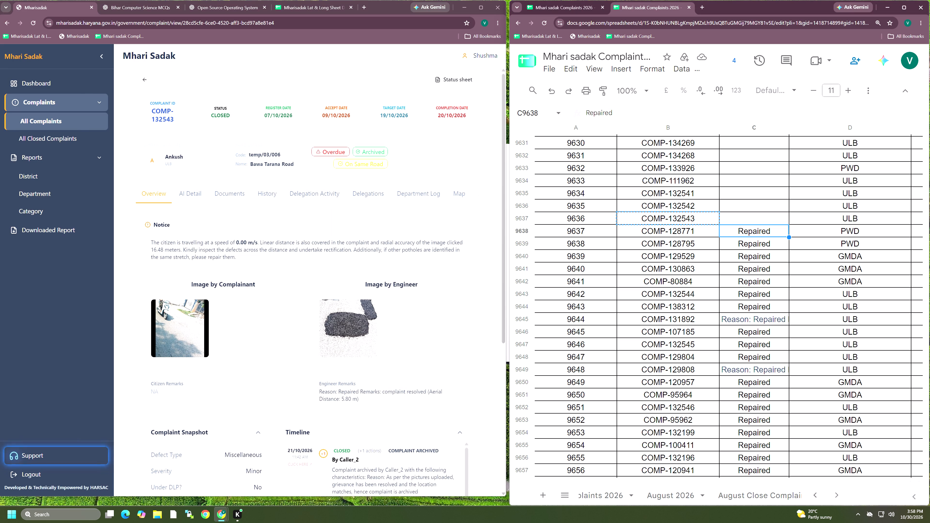
key("ctrl+c")
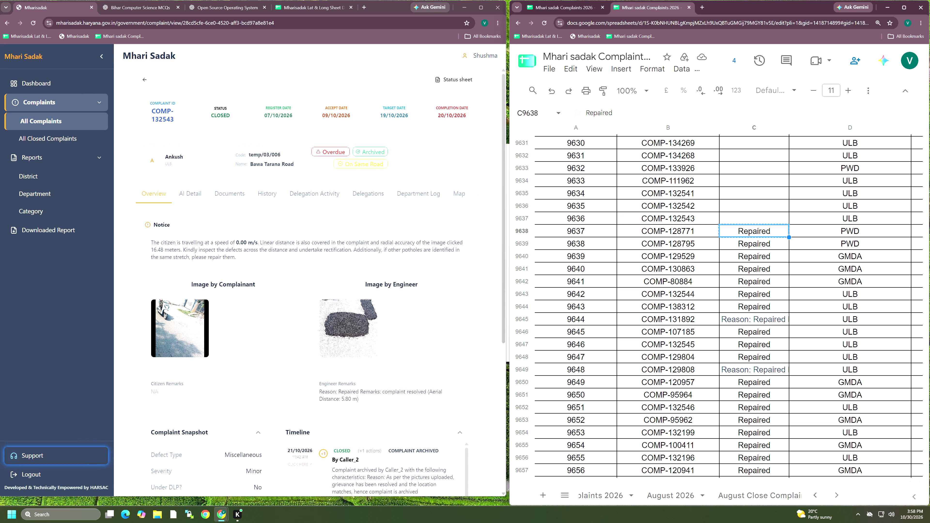
left_click(732, 216)
key("ctrl+v")
left_click(687, 209)
key("ctrl+c")
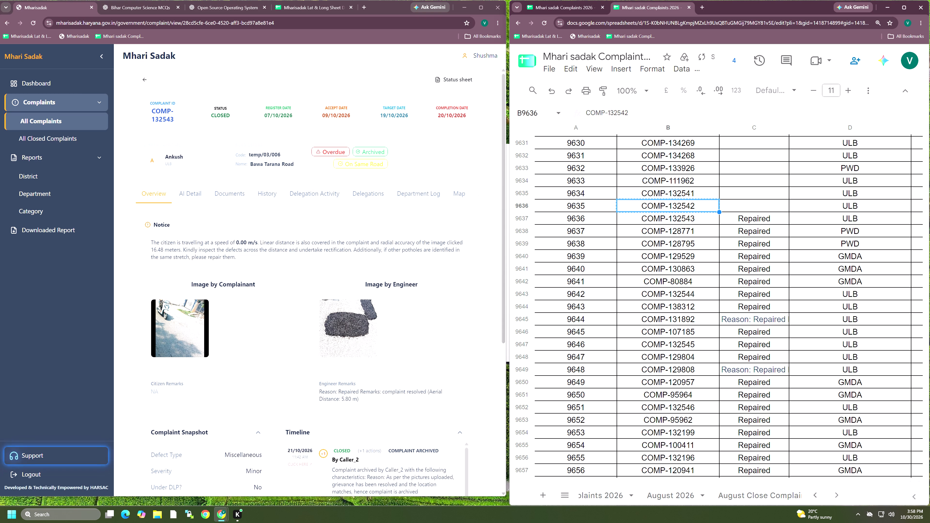
left_click(142, 74)
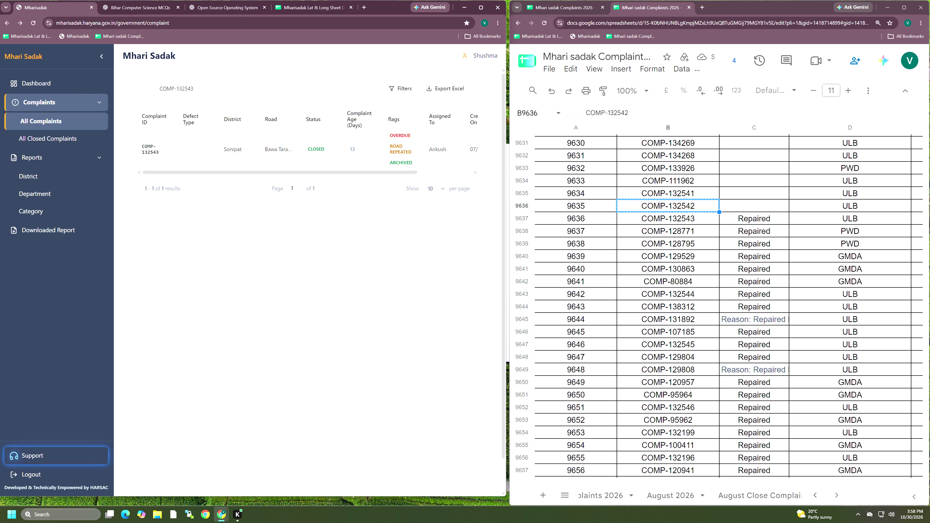
left_click_drag(196, 90, 144, 97)
key("ctrl+v")
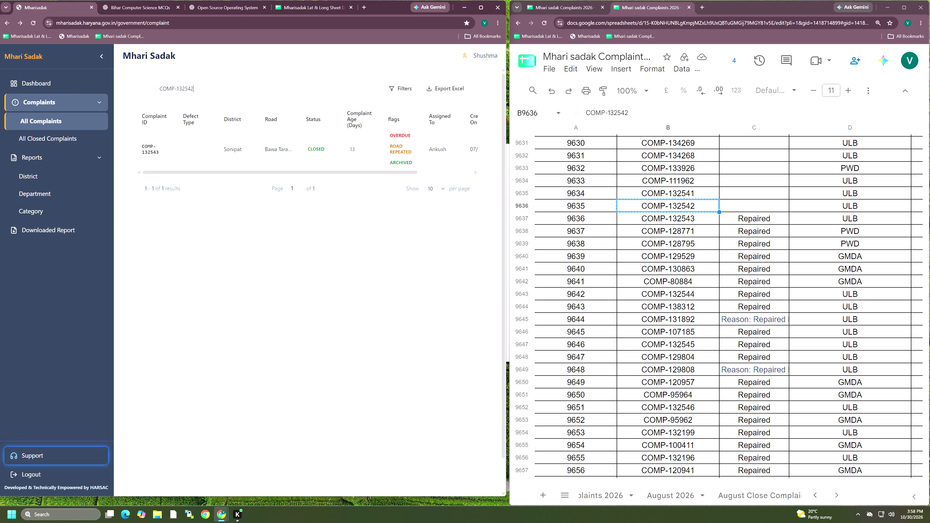
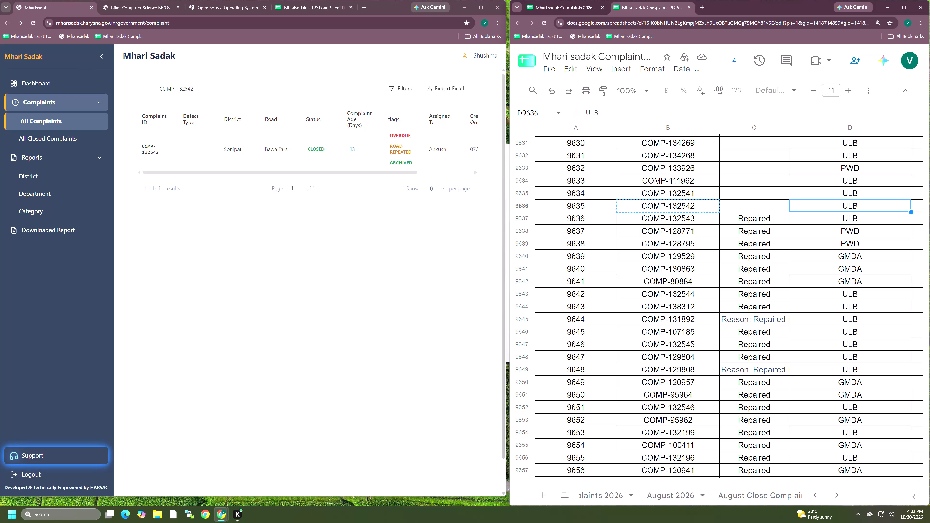
left_click(688, 212)
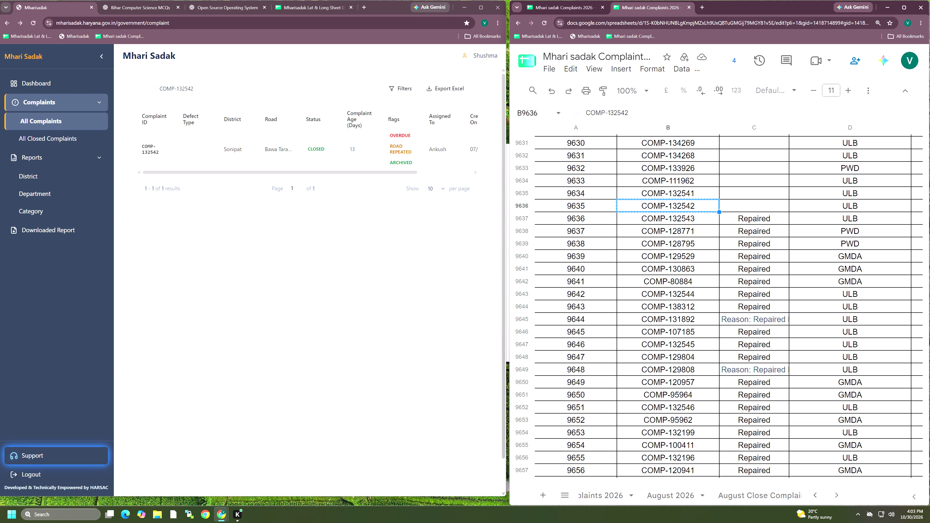
left_click_drag(375, 497, 373, 505)
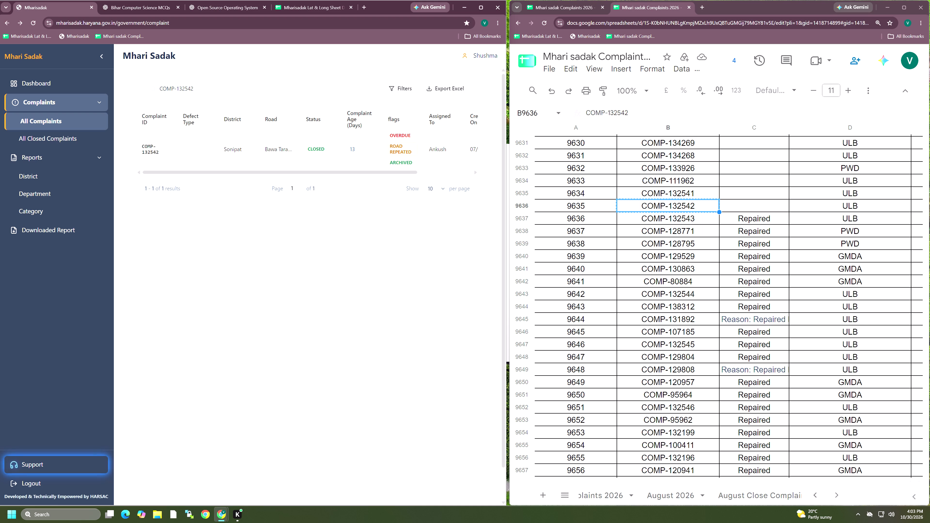
left_click(251, 144)
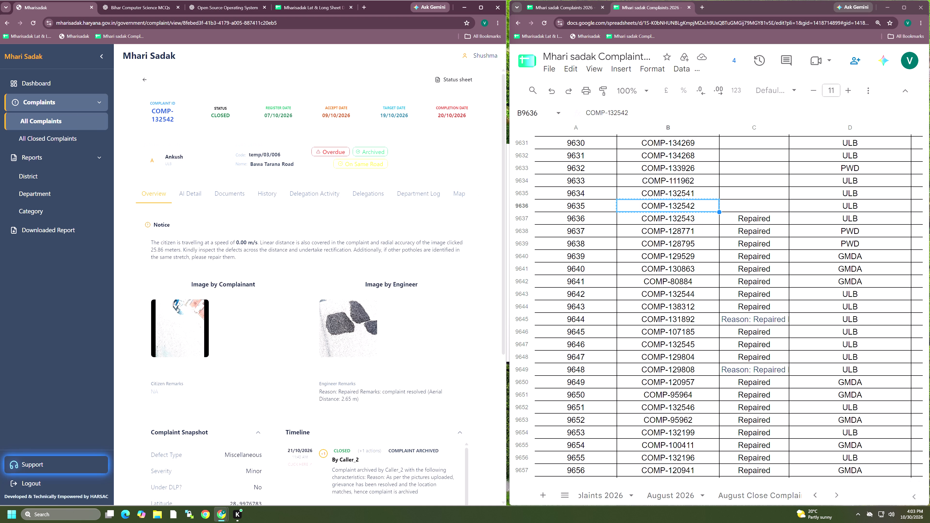
left_click(192, 305)
left_click(487, 55)
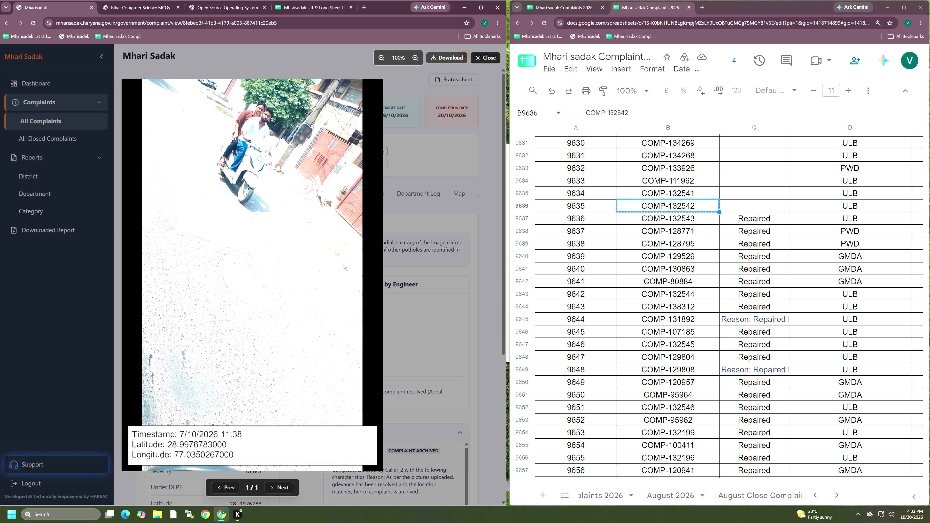
left_click(355, 349)
left_click(481, 63)
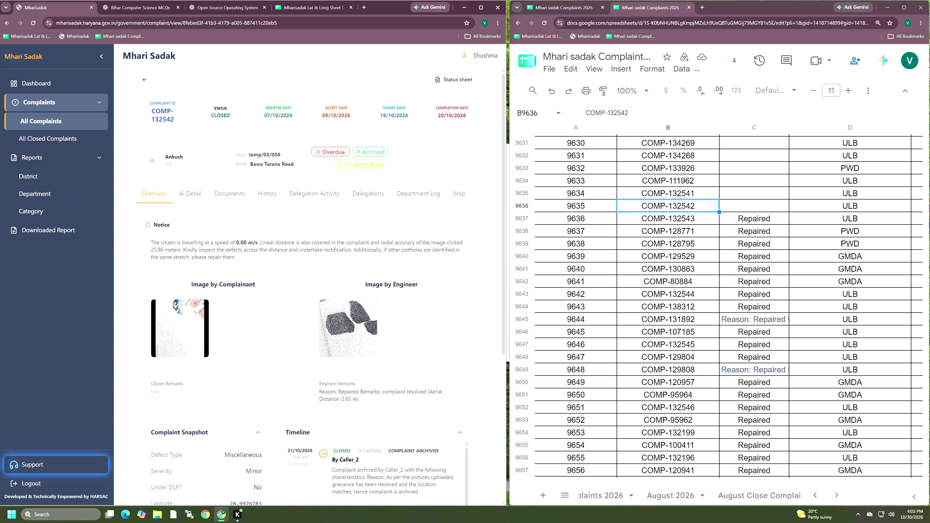
left_click(745, 208)
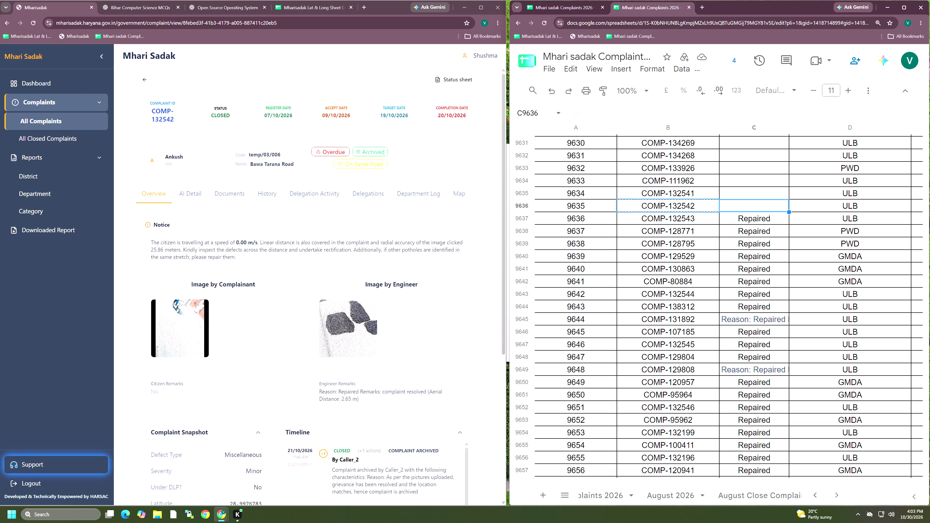
key("shift+r")
key("e")
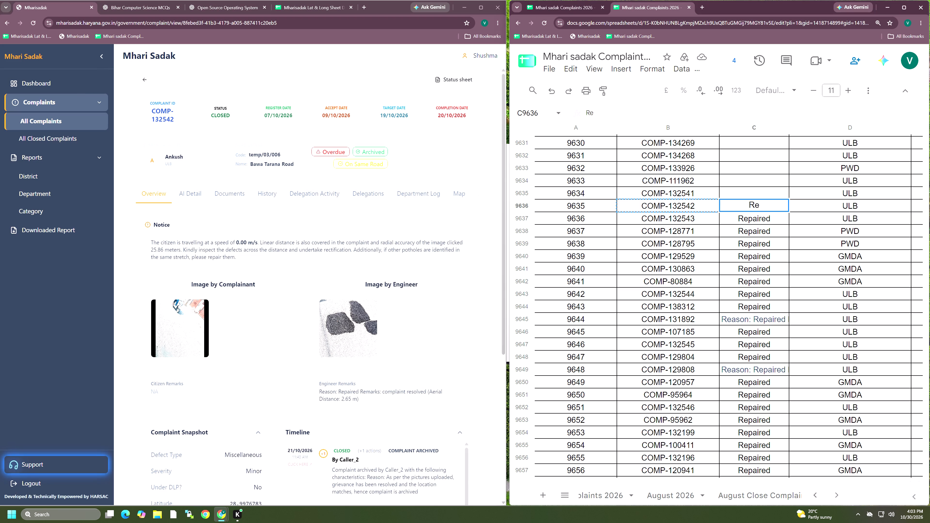
key("p")
key("Return")
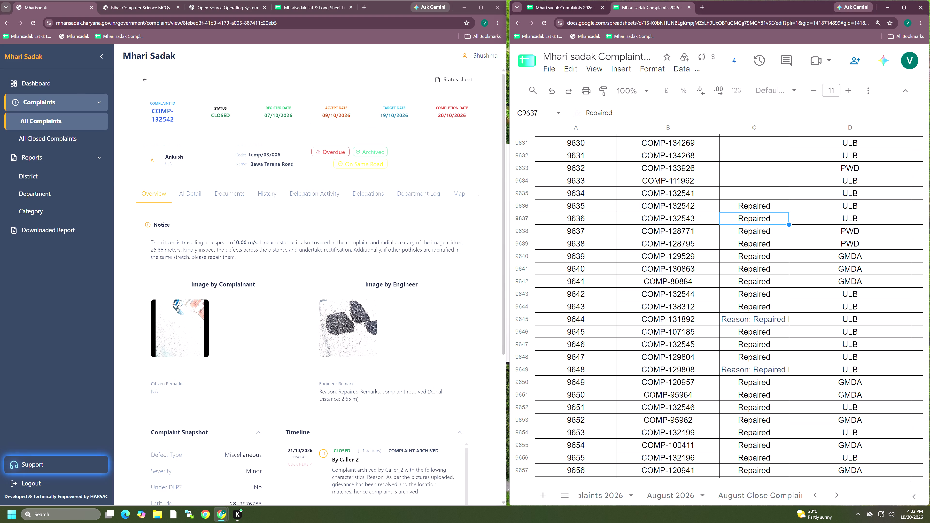
scroll(789, 321, "up", 6)
scroll(784, 327, "down", 1)
left_click(687, 377)
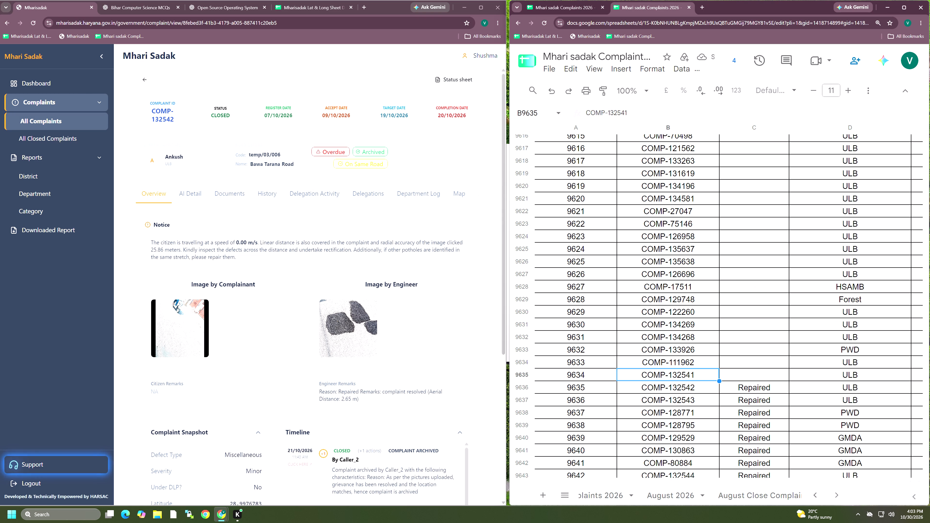
key("ctrl+c")
left_click(145, 79)
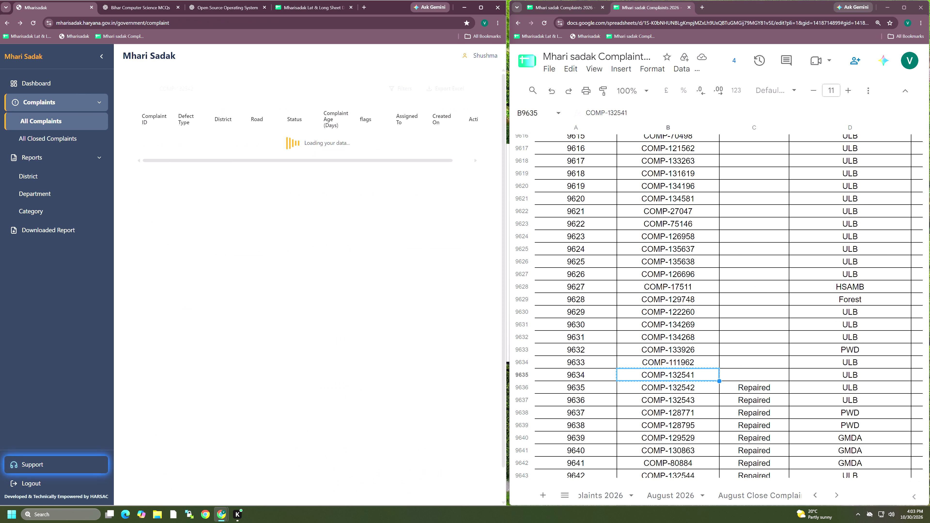
left_click_drag(200, 87, 130, 105)
key("ctrl+v")
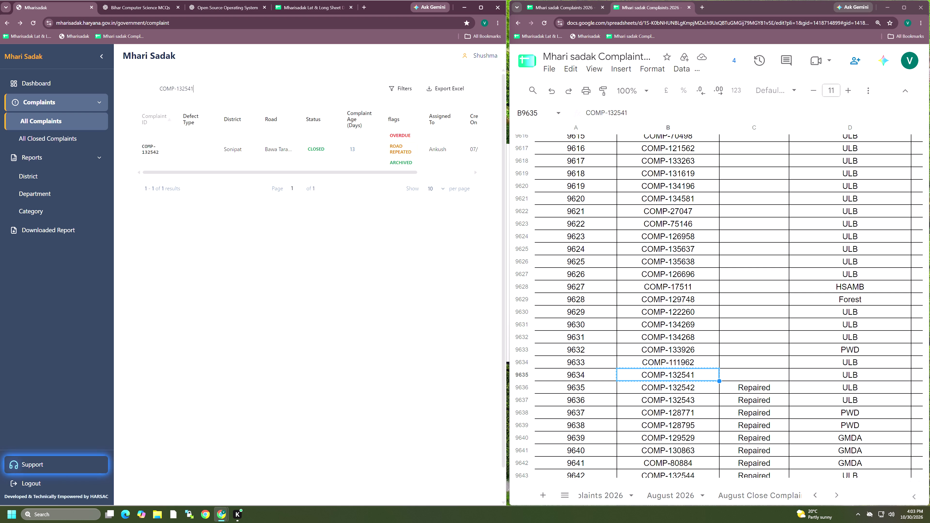
left_click(240, 151)
scroll(809, 297, "up", 2)
scroll(809, 297, "down", 5)
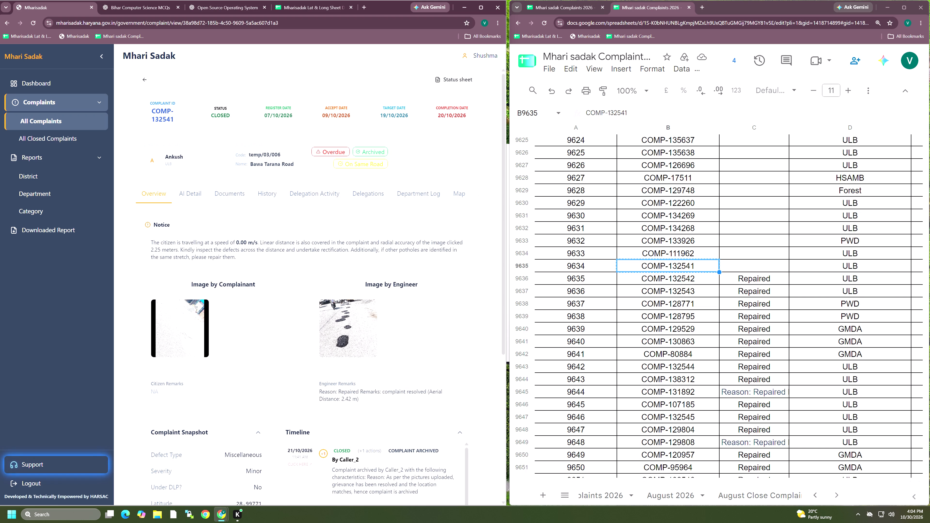
scroll(809, 297, "up", 1)
left_click(181, 324)
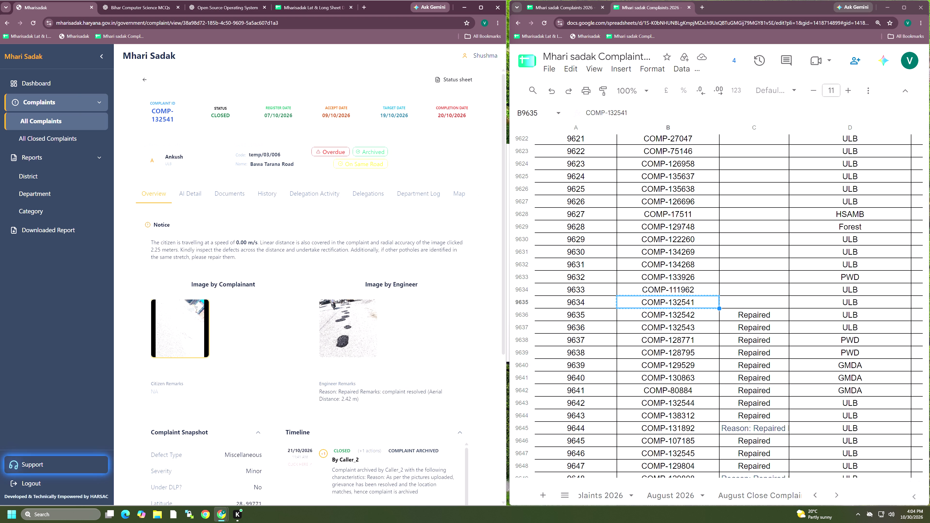
left_click(175, 313)
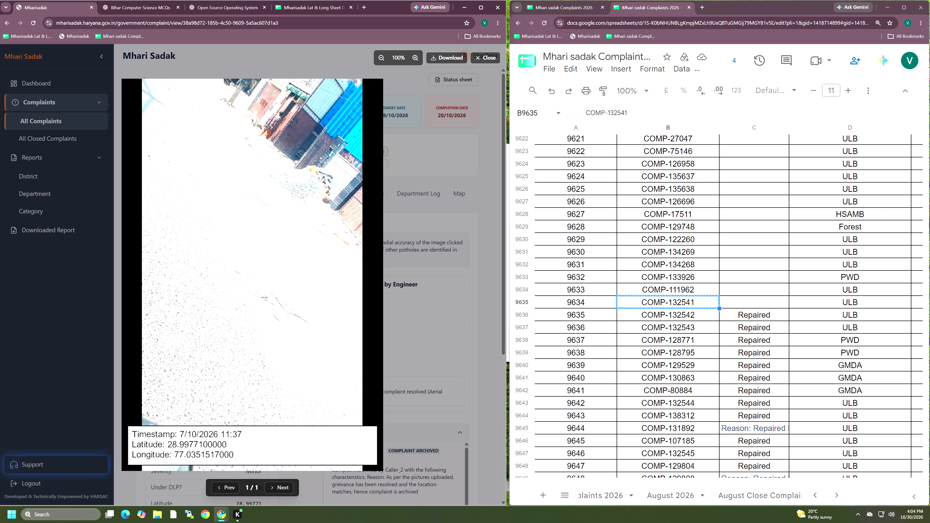
left_click_drag(490, 57, 489, 60)
left_click(347, 325)
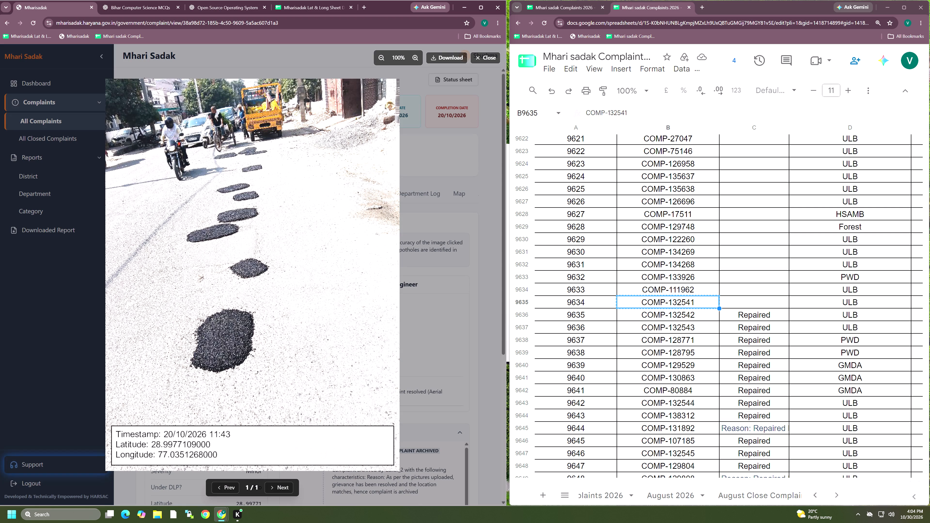
left_click(476, 56)
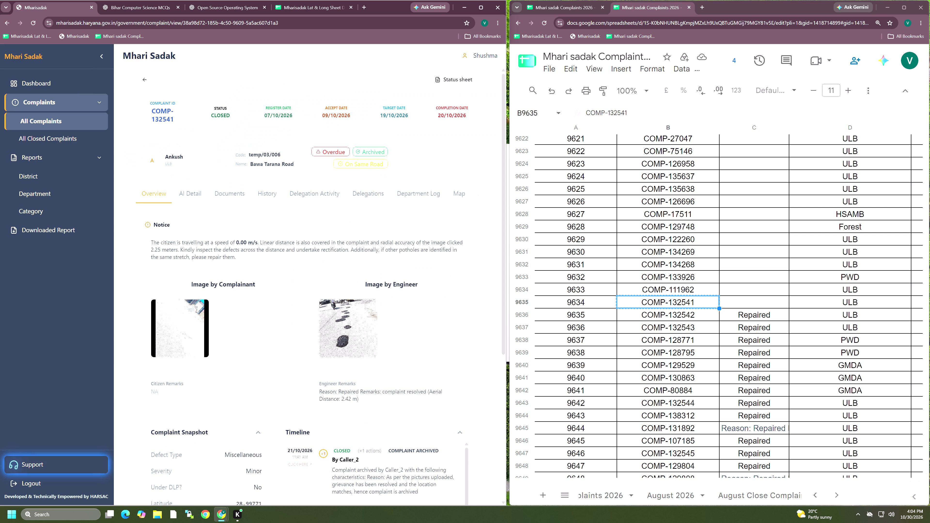
left_click(747, 306)
key("shift+r")
key("e")
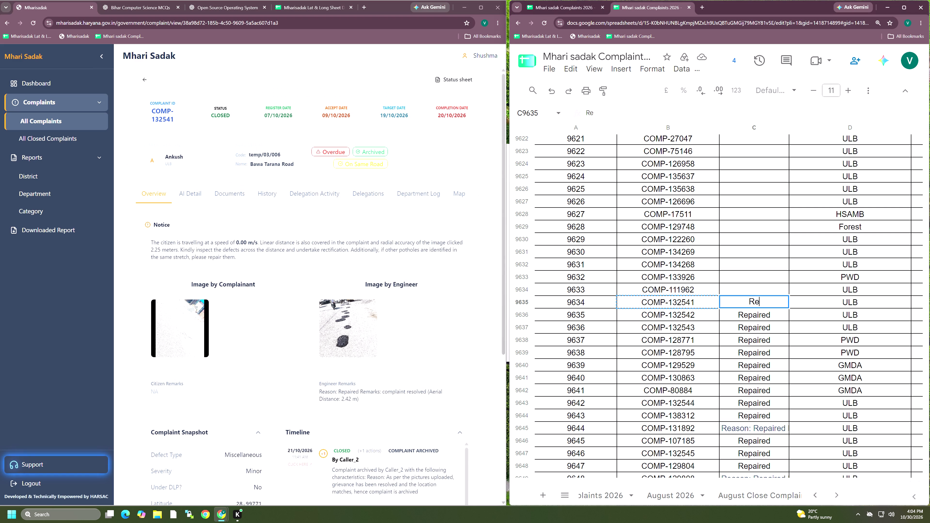
key("p")
key("Return")
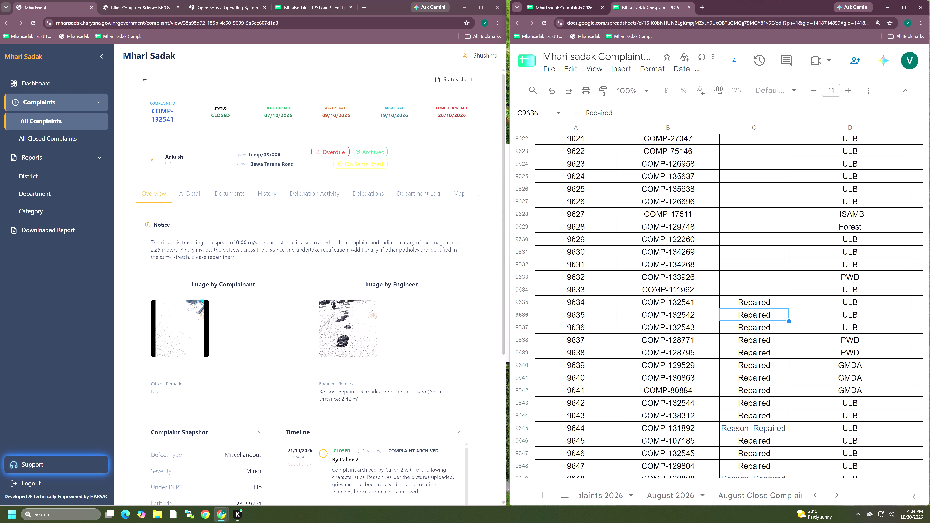
left_click(677, 286)
key("ctrl+c")
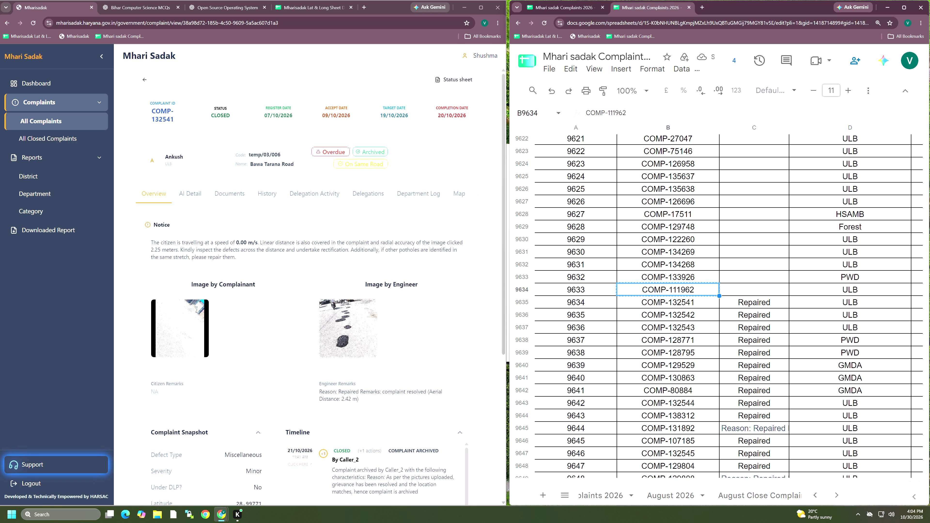
left_click(145, 82)
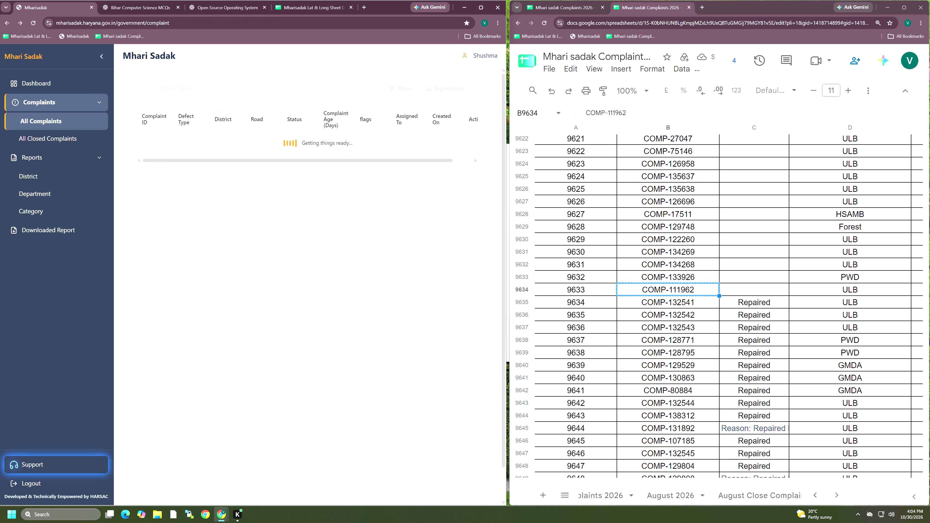
left_click_drag(195, 88, 156, 98)
key("ctrl+v")
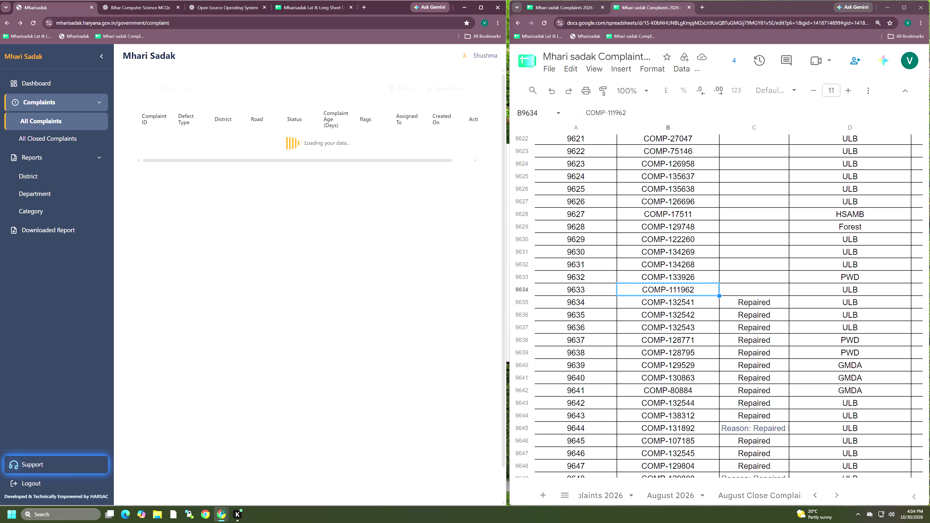
left_click_drag(244, 137, 245, 139)
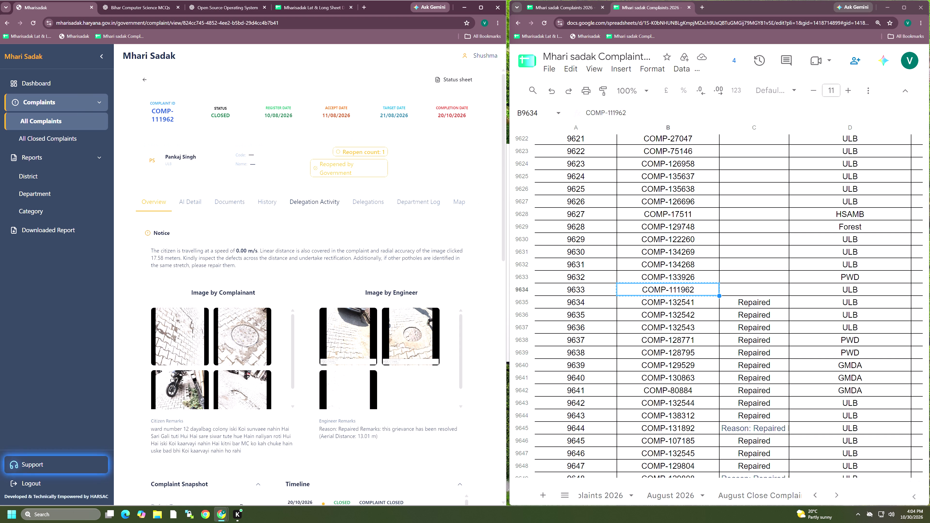
left_click(182, 329)
left_click(454, 191)
left_click(233, 335)
left_click(463, 170)
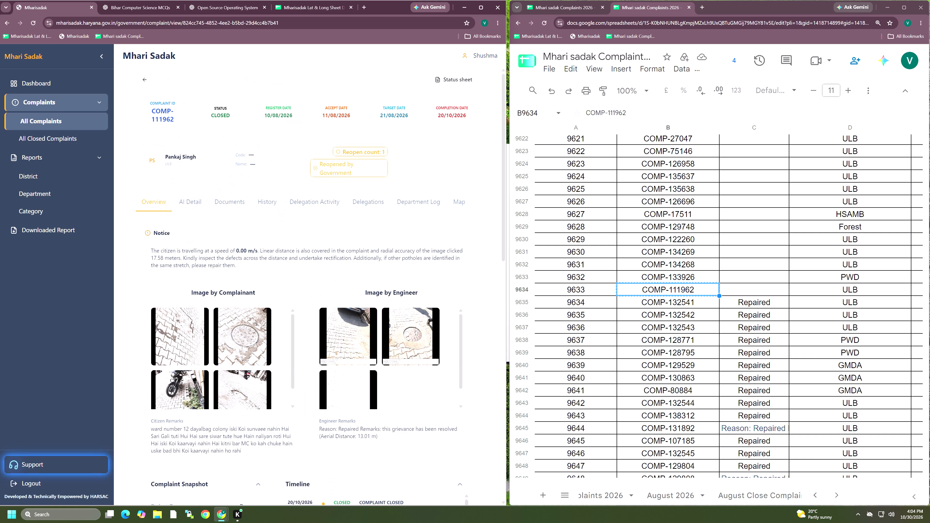
left_click(168, 385)
left_click(442, 232)
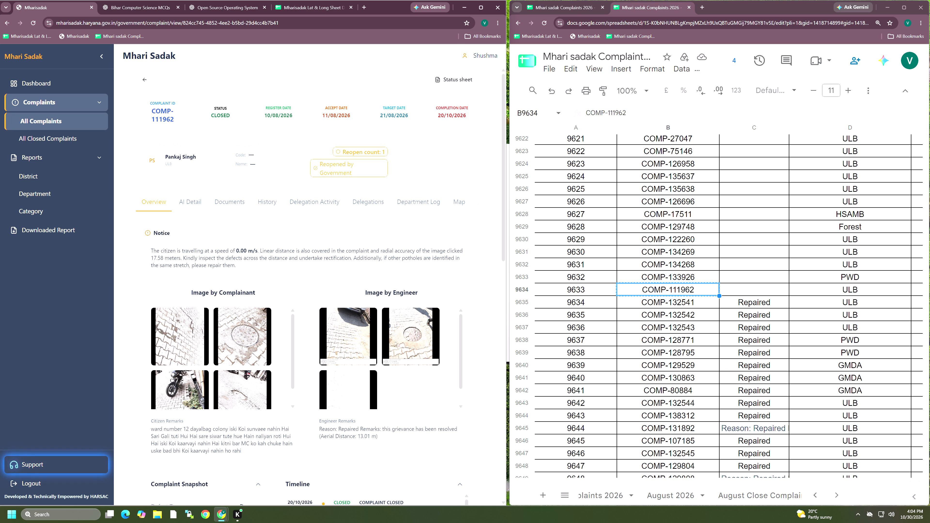
left_click(234, 387)
left_click(486, 61)
Inspect the three engineer images of COMP-111962 at full size and enter Repaired in its status cell.
left_click(344, 327)
left_click(486, 59)
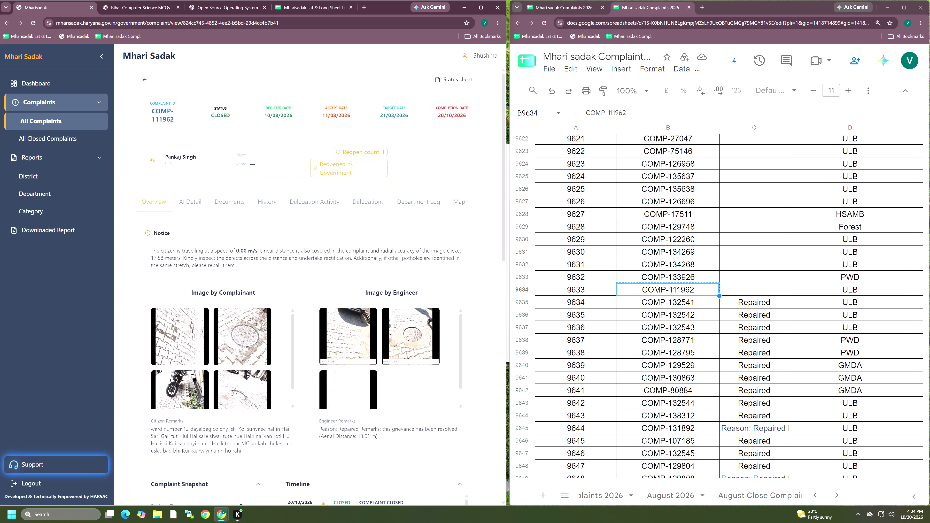
left_click(421, 345)
left_click(482, 61)
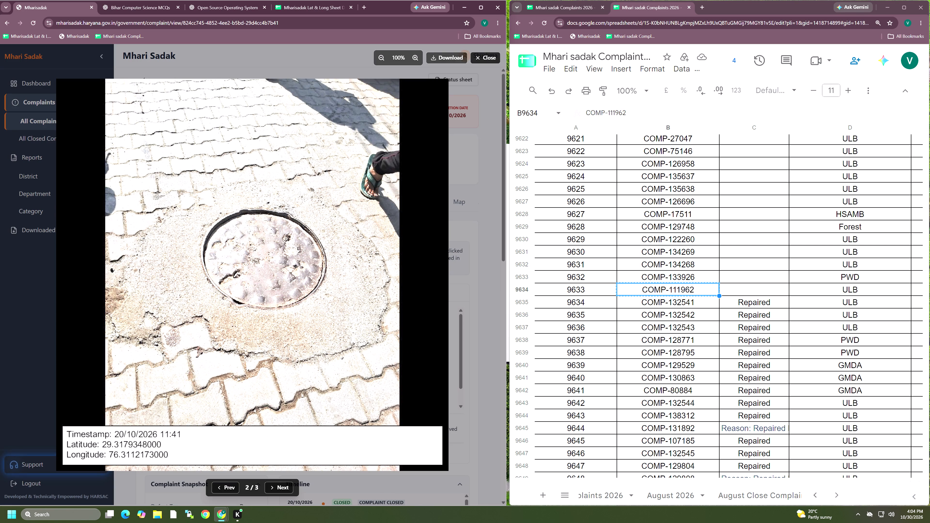
left_click(354, 387)
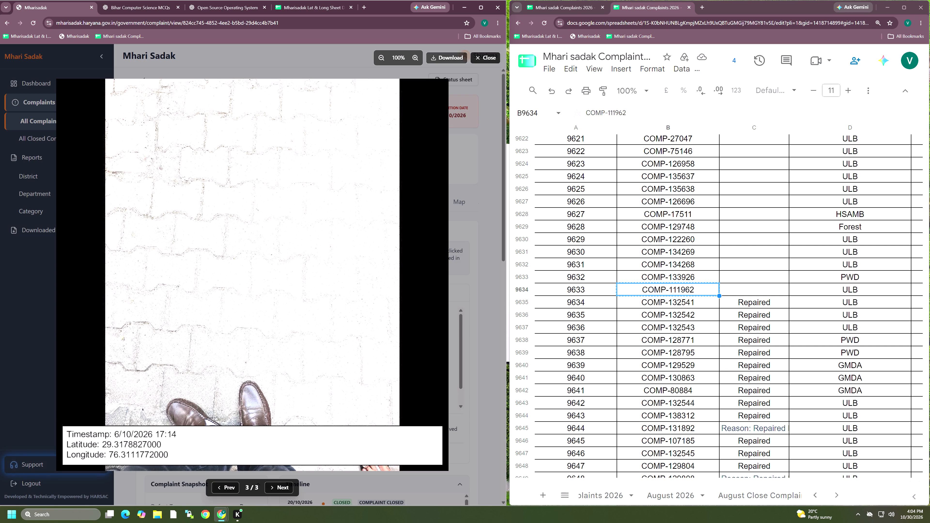
left_click(479, 59)
left_click(759, 289)
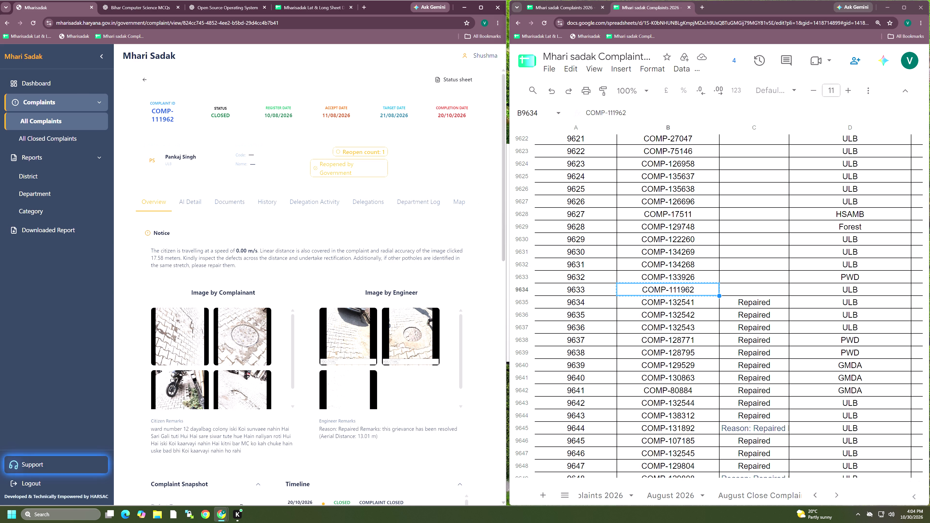
type("Re")
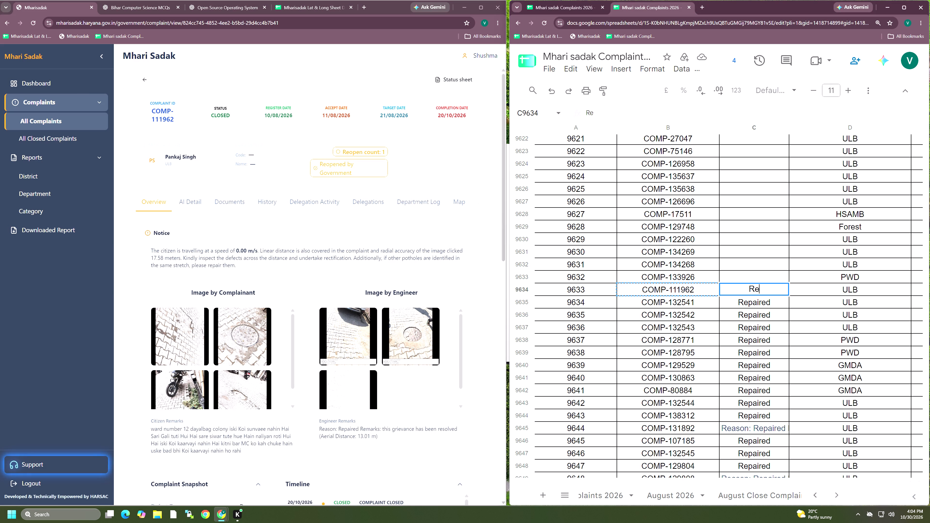
key("p")
key("Return")
left_click(699, 280)
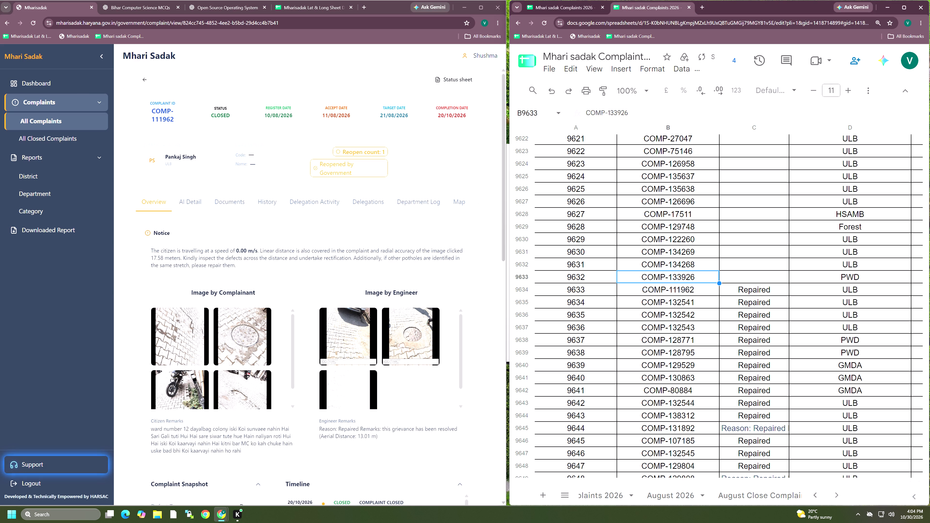
key("ctrl+c")
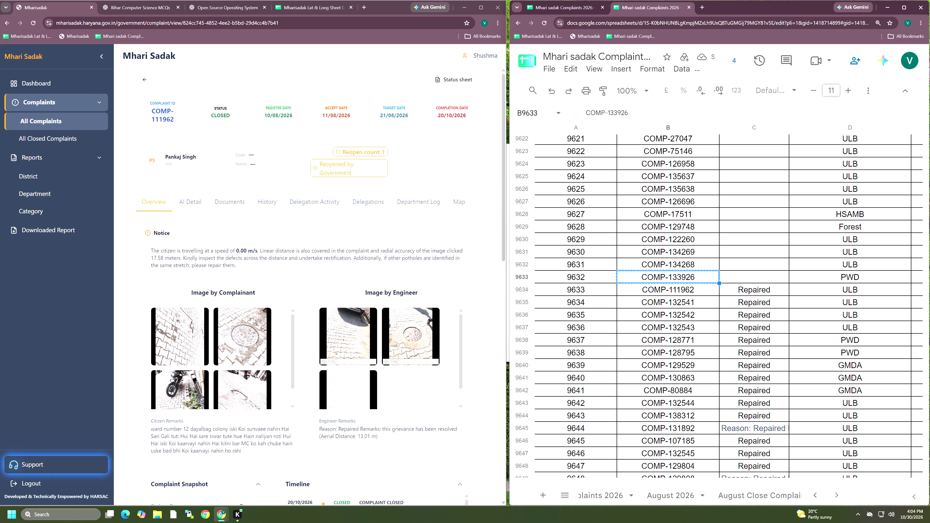
left_click(145, 80)
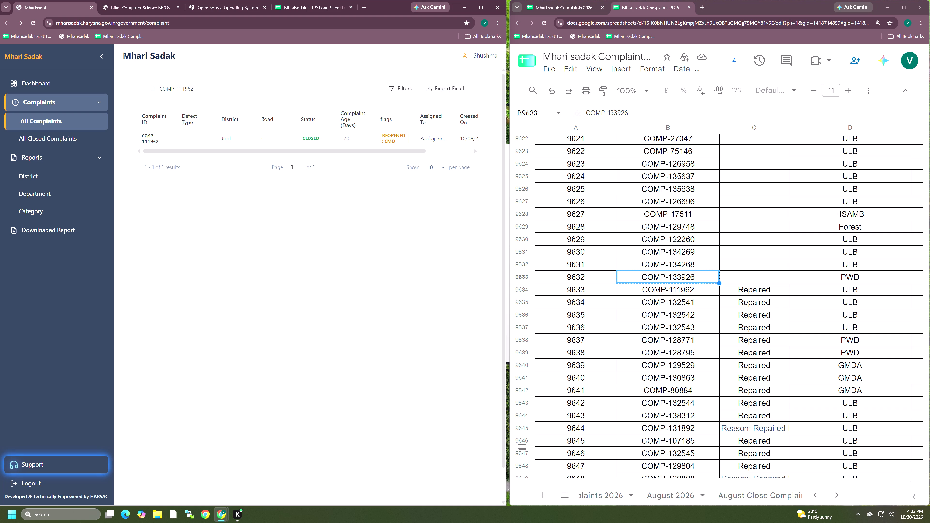
left_click_drag(198, 89, 147, 104)
key("ctrl+v")
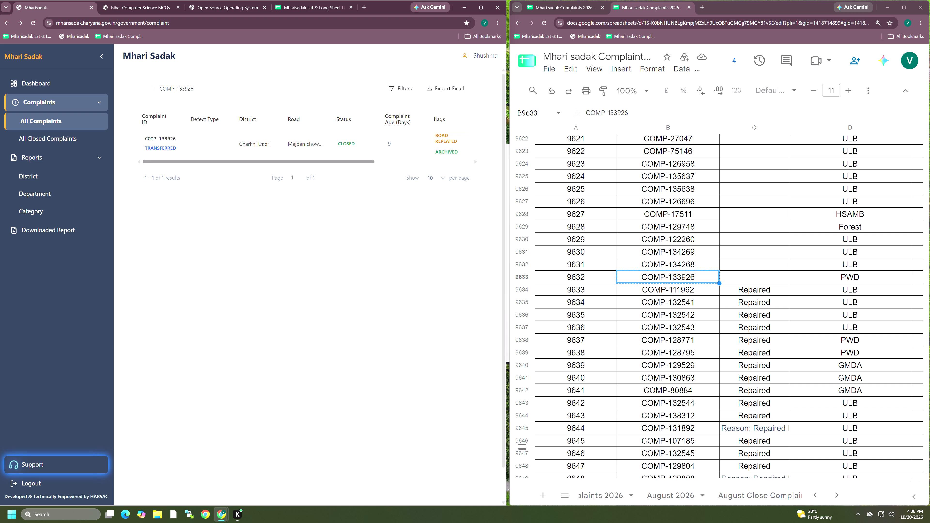
left_click(231, 141)
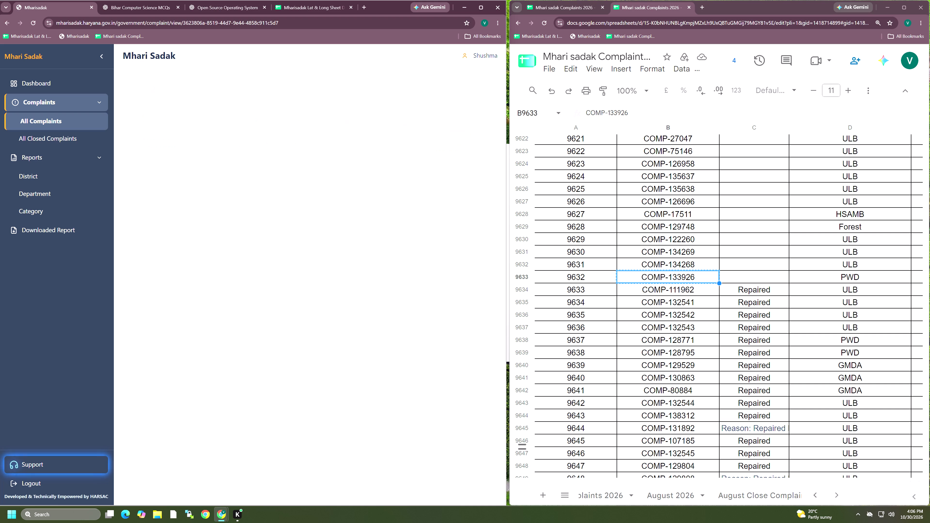
left_click(183, 349)
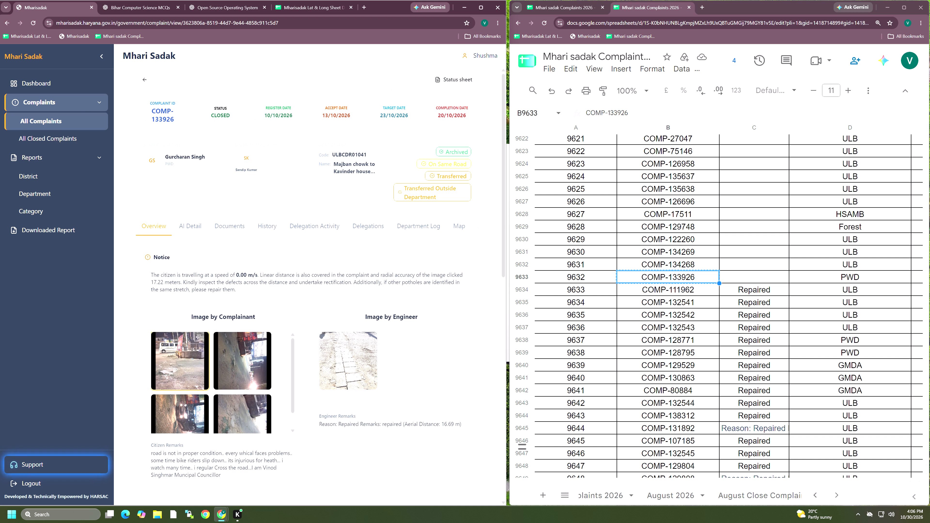
left_click(481, 58)
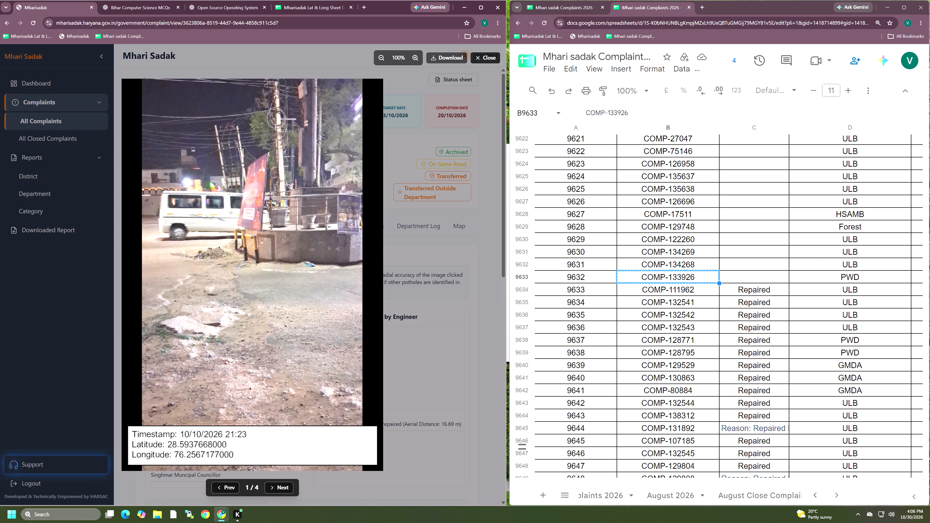
left_click(242, 349)
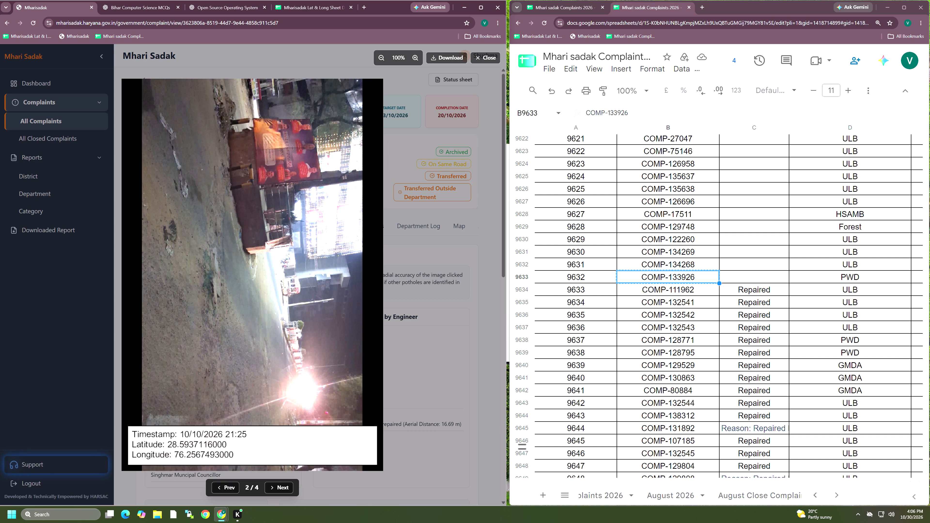
left_click(495, 56)
left_click(178, 399)
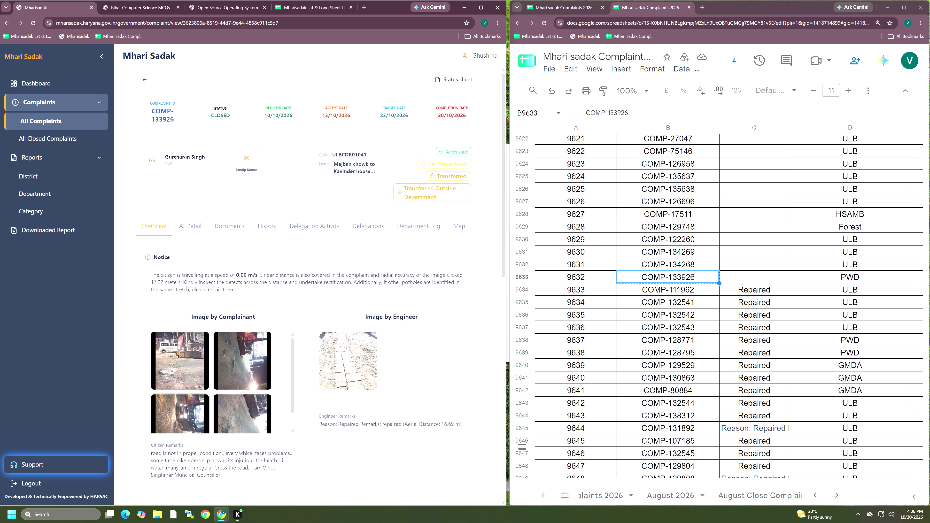
left_click(197, 412)
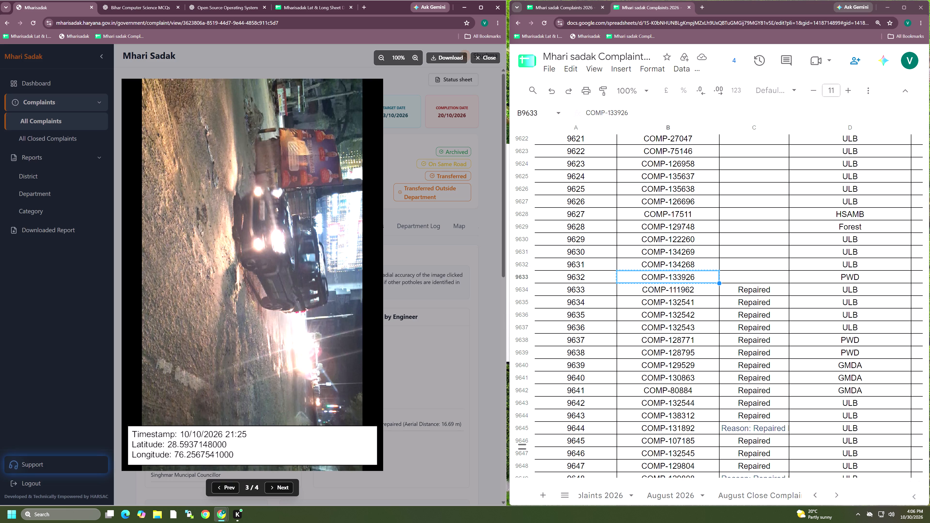
left_click(491, 54)
left_click(239, 427)
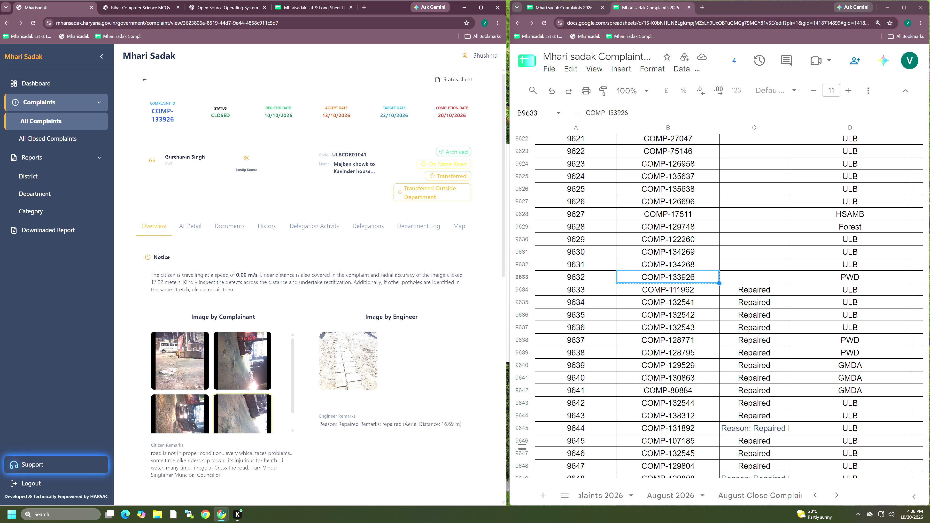
left_click(232, 420)
left_click(226, 405)
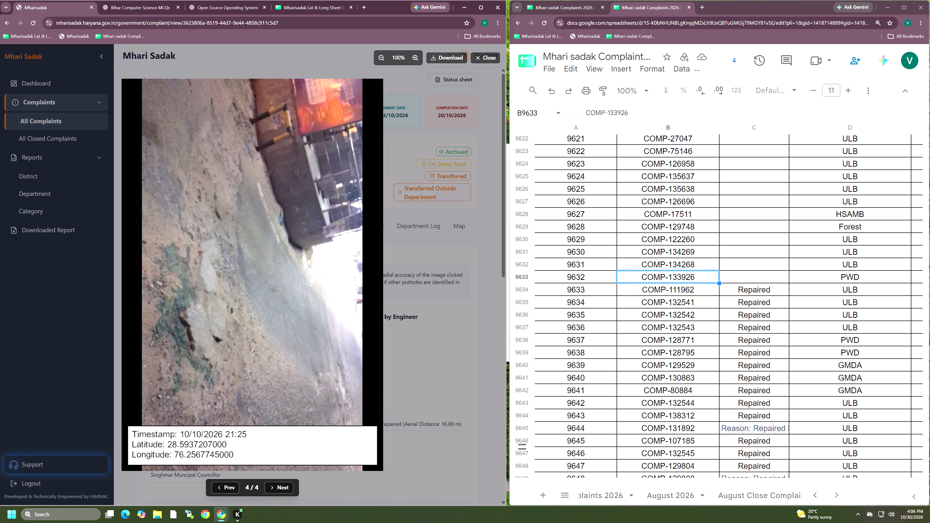
left_click(492, 59)
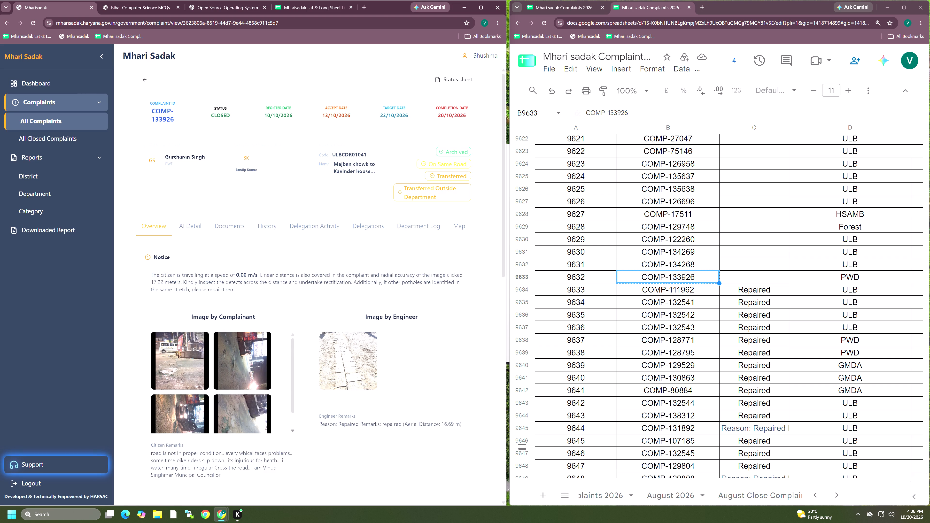
left_click(293, 430)
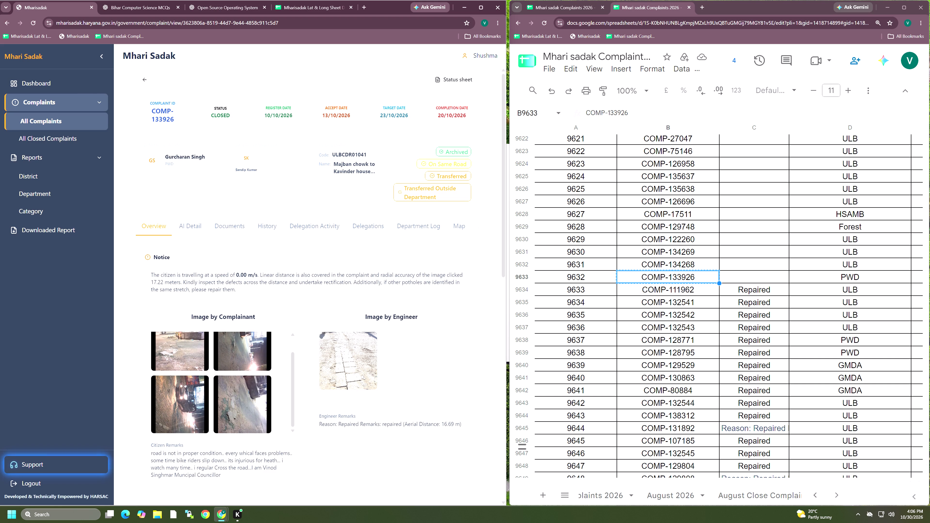
left_click(293, 341)
left_click(293, 341)
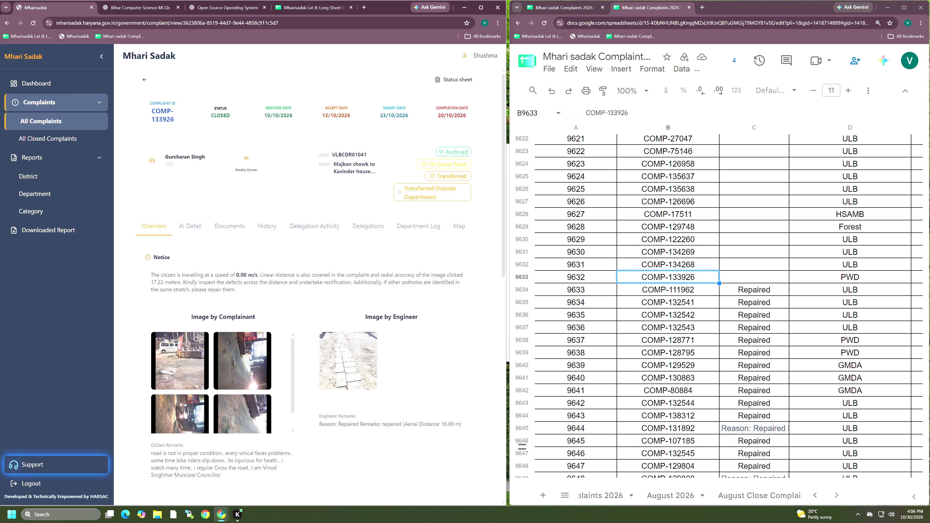
double_click(292, 335)
Inspect the engineer image of COMP-133926 at full size and enter Repaired in its status cell.
left_click(351, 357)
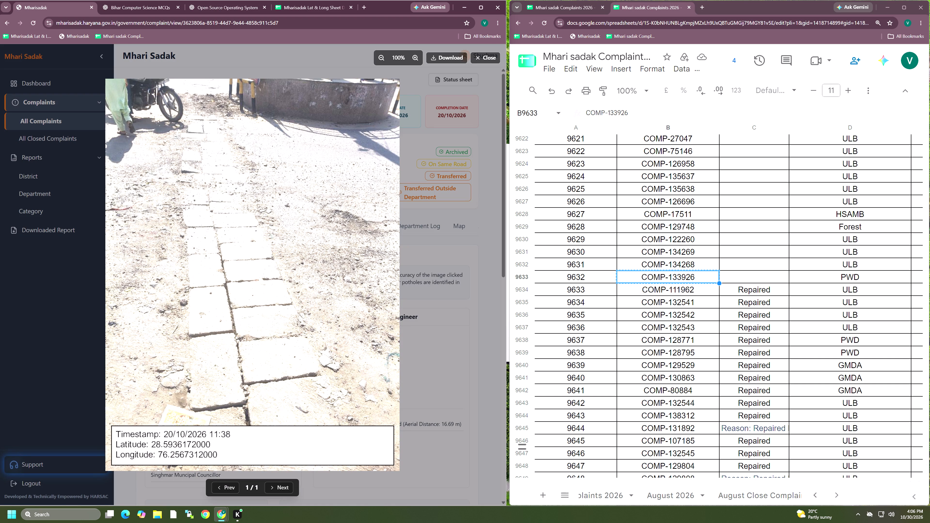
left_click(488, 59)
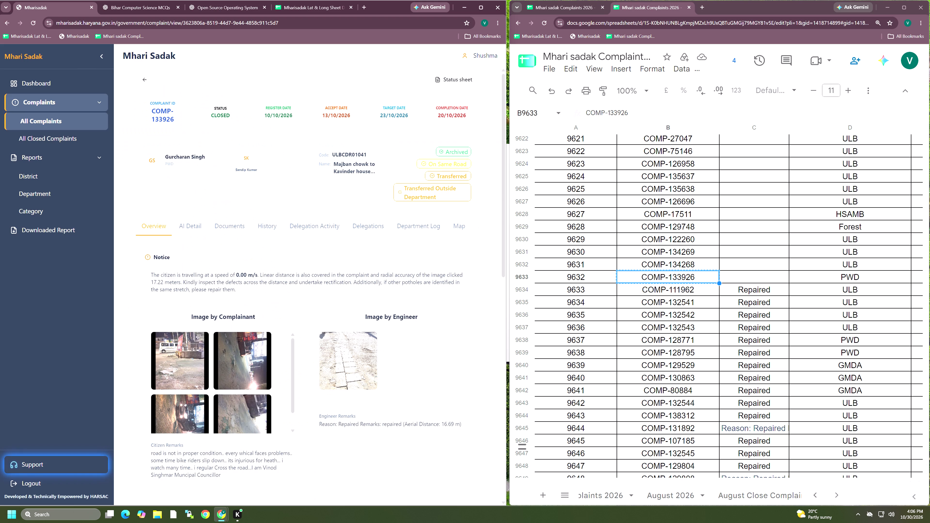
left_click(750, 280)
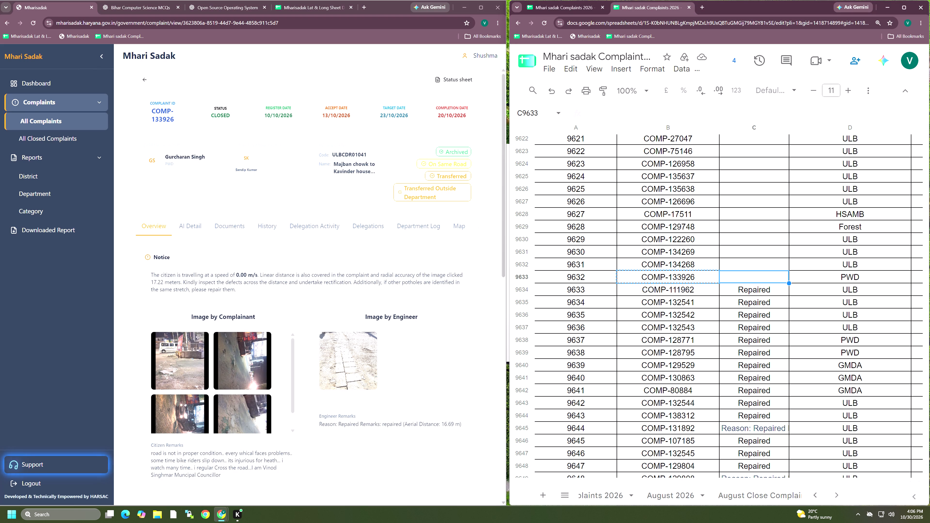
type("Re")
key("p")
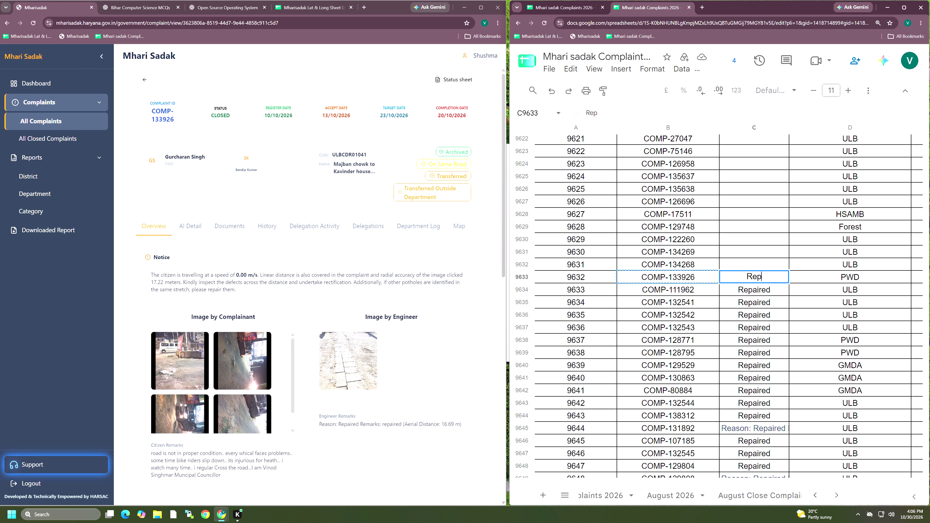
key("Return")
left_click(687, 259)
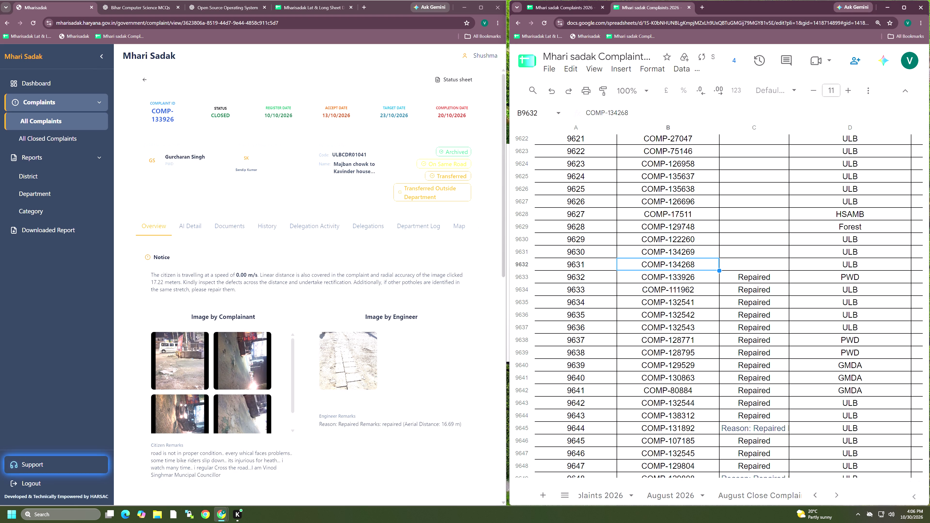
key("ctrl+c")
left_click(145, 81)
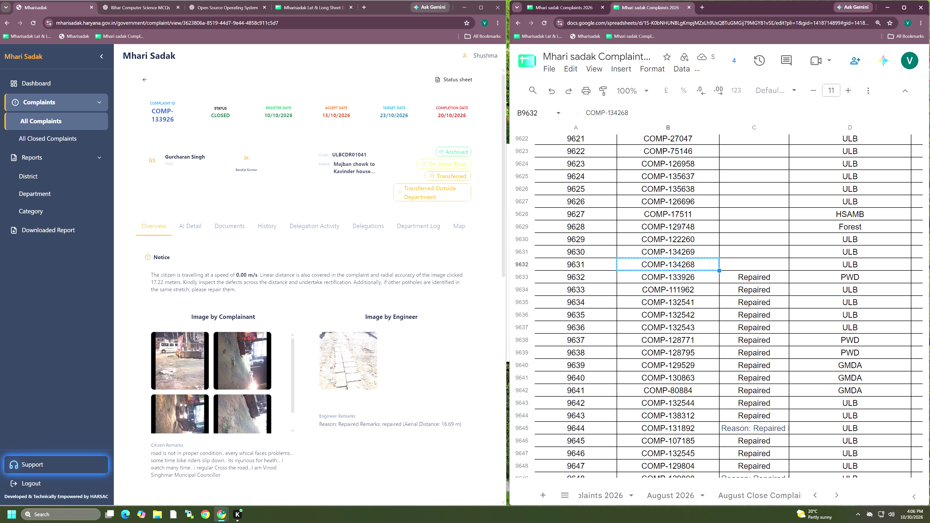
left_click_drag(199, 90, 135, 110)
key("ctrl+v")
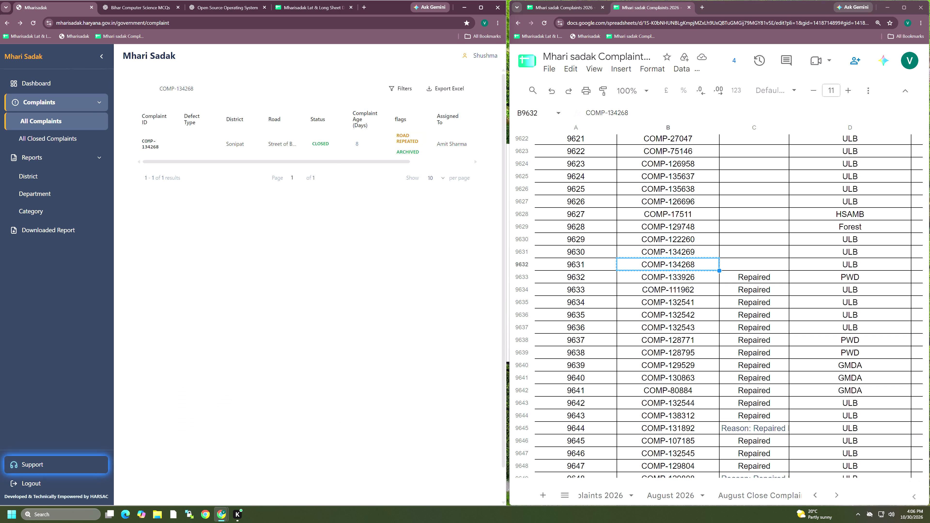
left_click(257, 145)
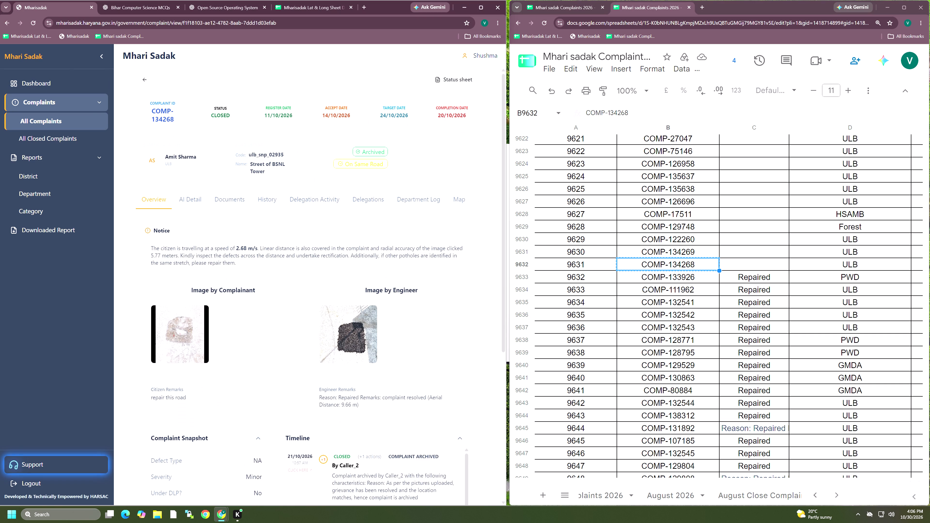
left_click(173, 325)
left_click(461, 200)
left_click(338, 331)
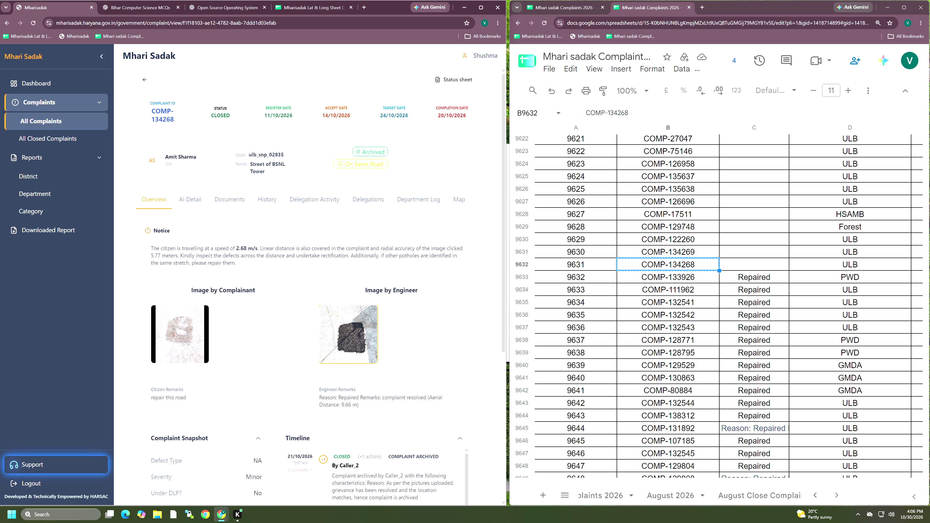
left_click(486, 54)
left_click(753, 265)
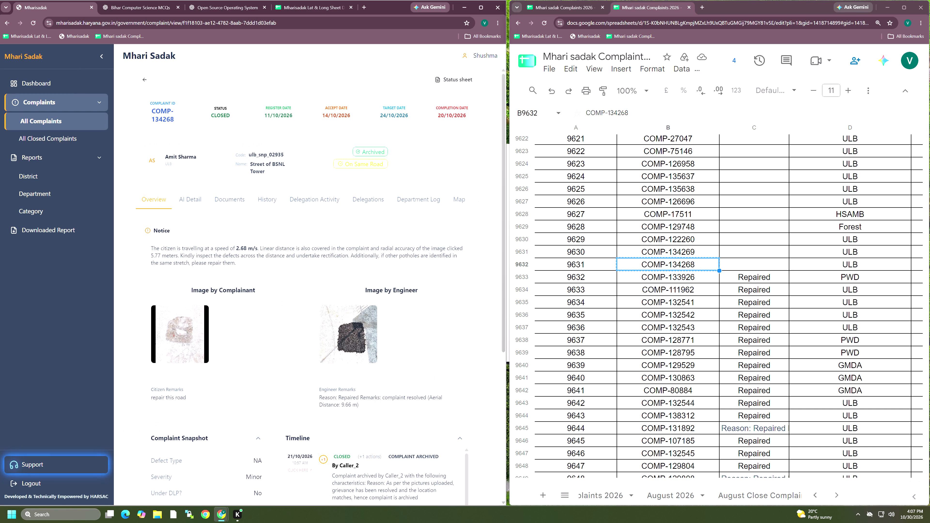
key("shift+r")
key("e")
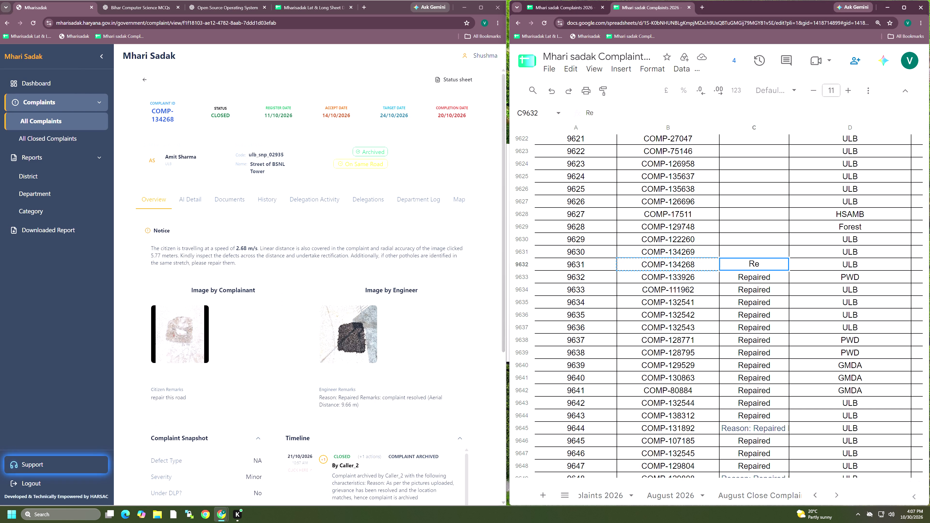
key("p")
key("Return")
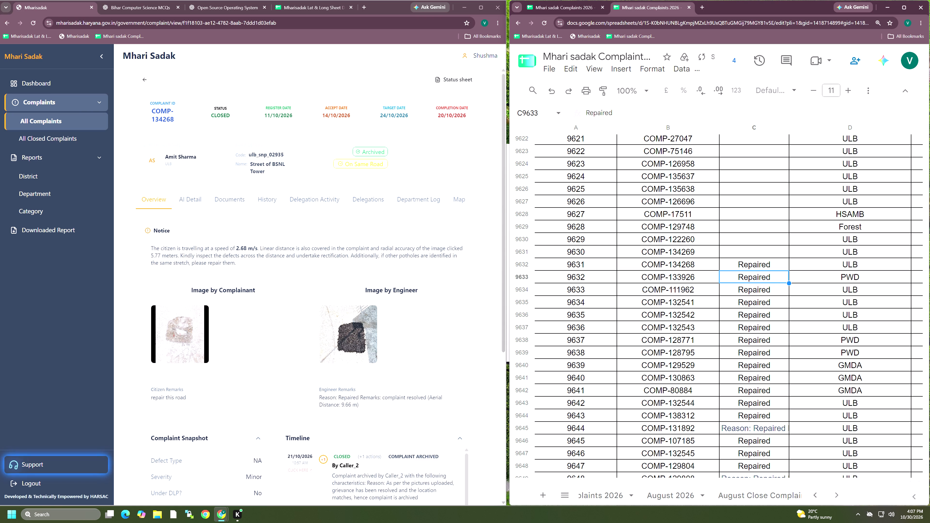
left_click(685, 253)
key("ctrl+c")
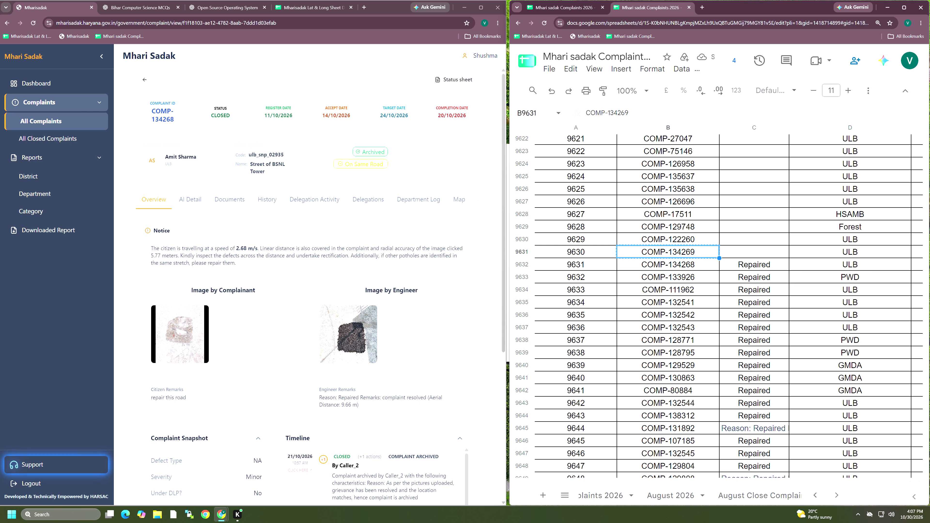
left_click(143, 78)
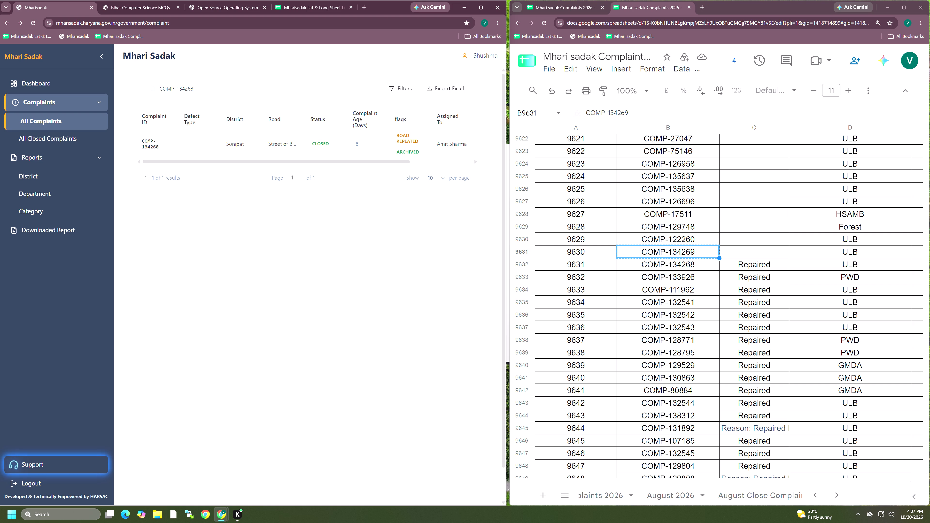
left_click_drag(196, 88, 130, 86)
key("ctrl+v")
left_click(243, 147)
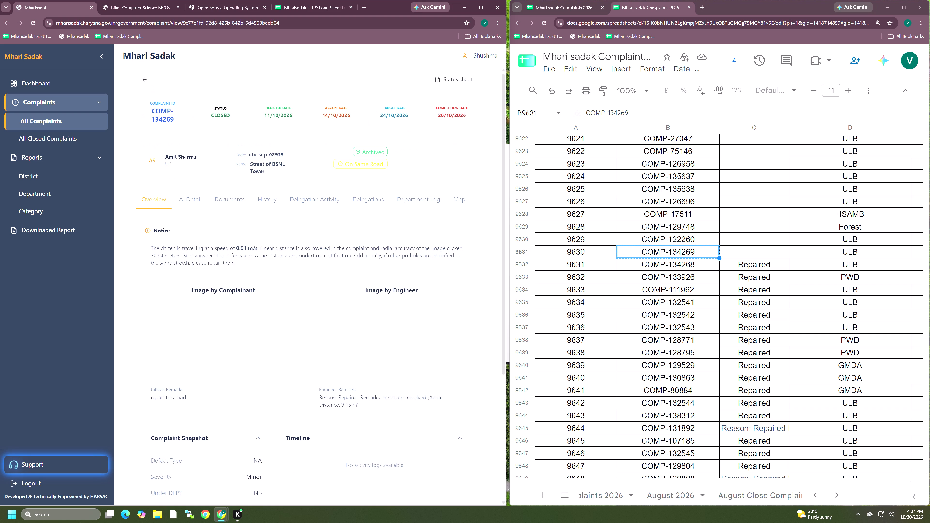
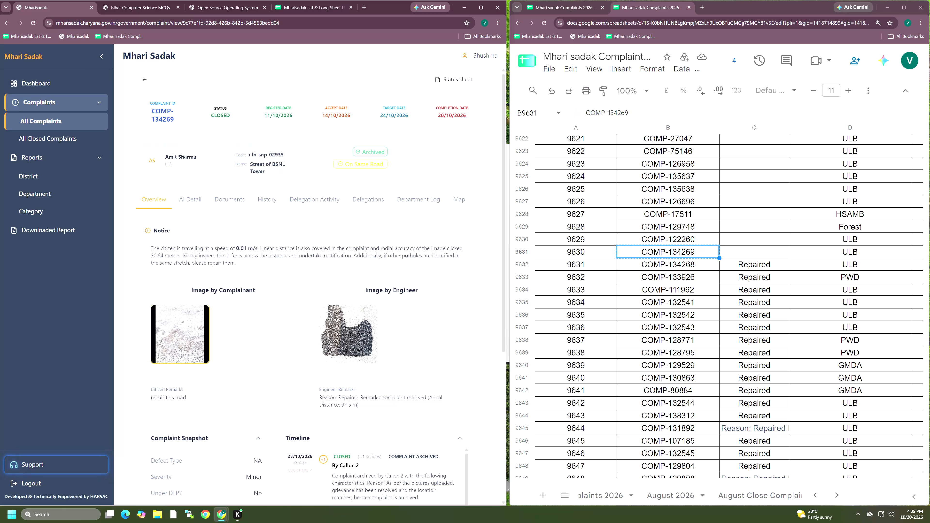
left_click(194, 332)
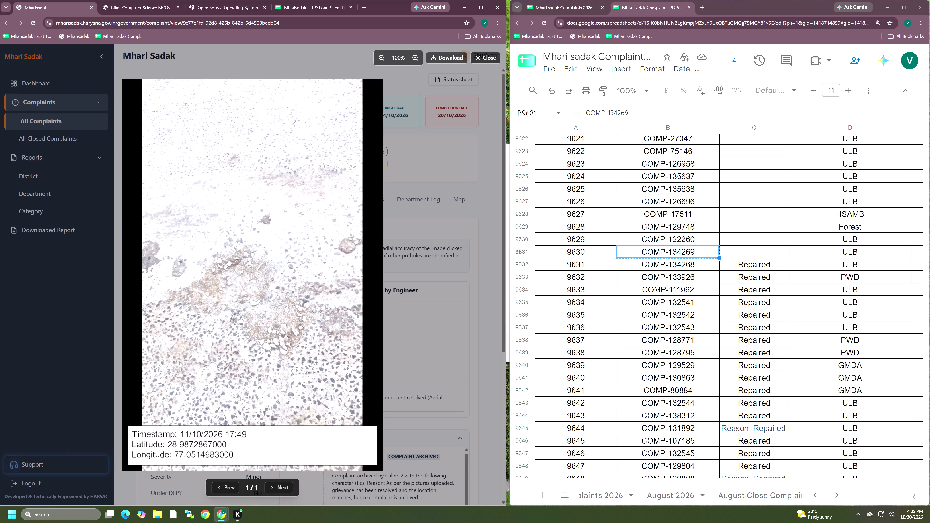
left_click(483, 59)
left_click(349, 325)
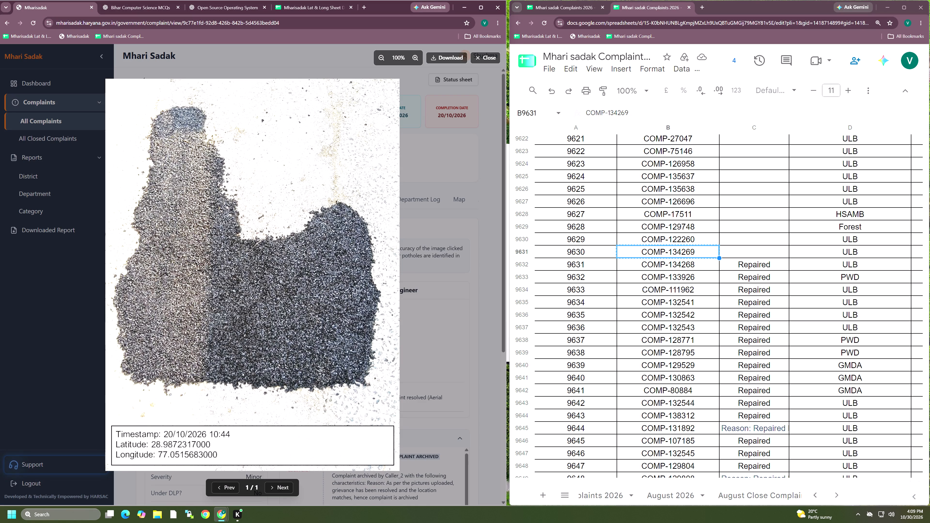
left_click(480, 58)
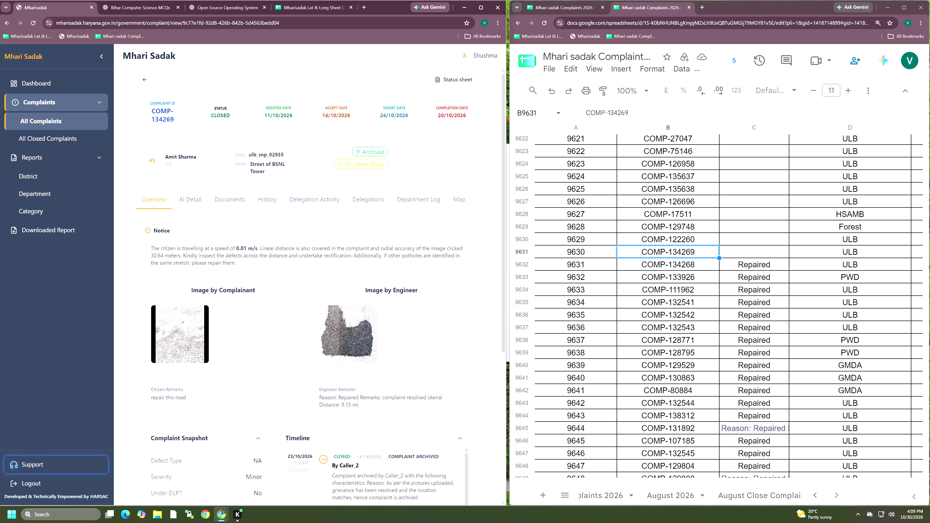
left_click(750, 256)
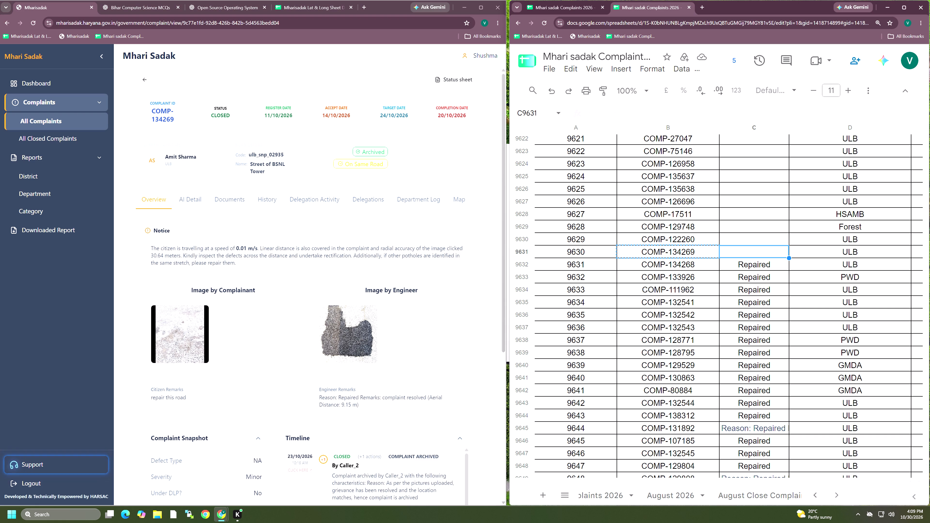
type("Re")
key("p")
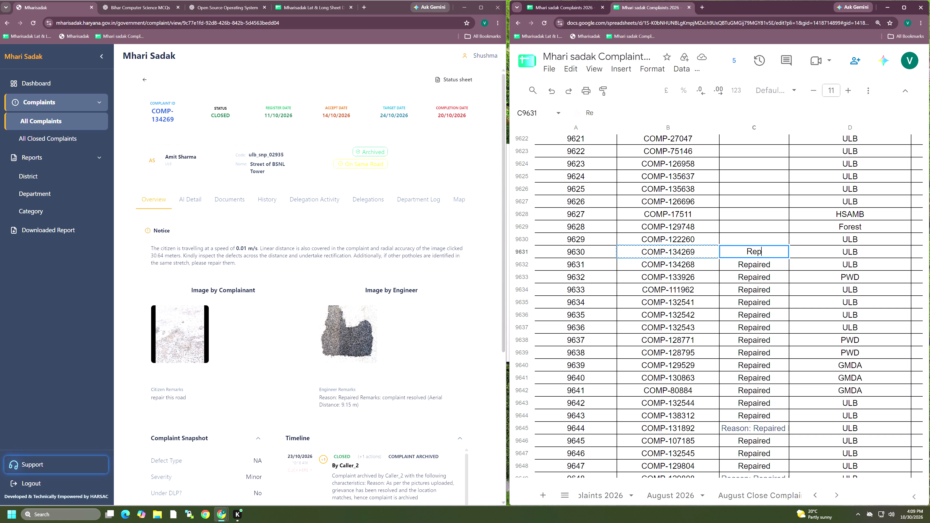
key("Return")
left_click(703, 244)
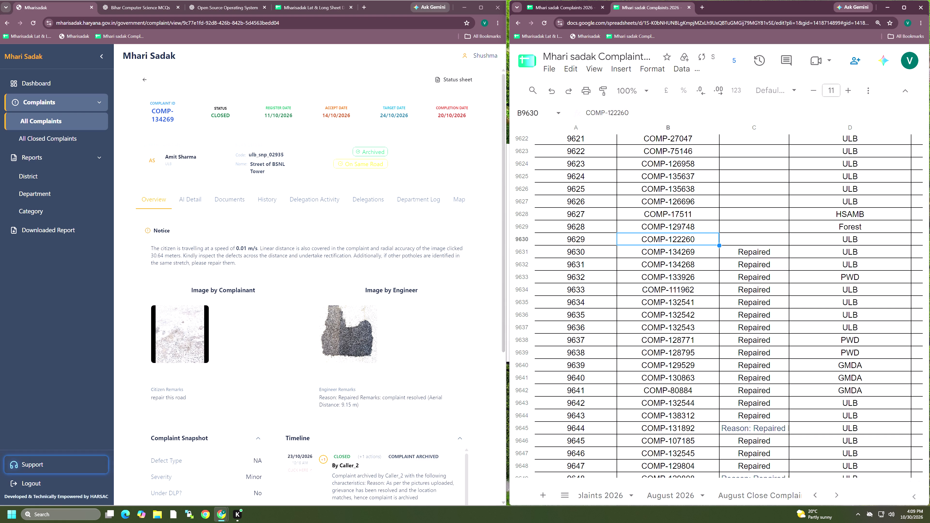
right_click(704, 241)
left_click(766, 124)
left_click(145, 80)
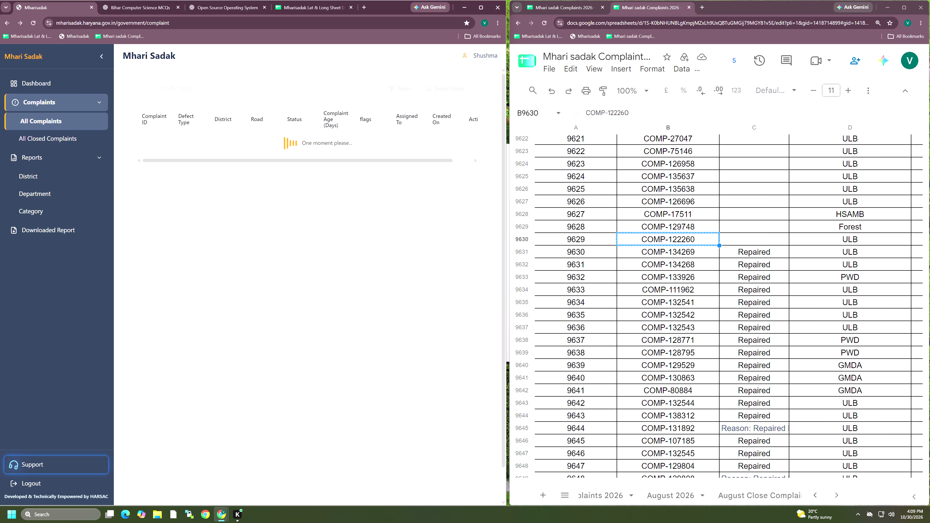
left_click_drag(198, 89, 157, 91)
right_click(202, 90)
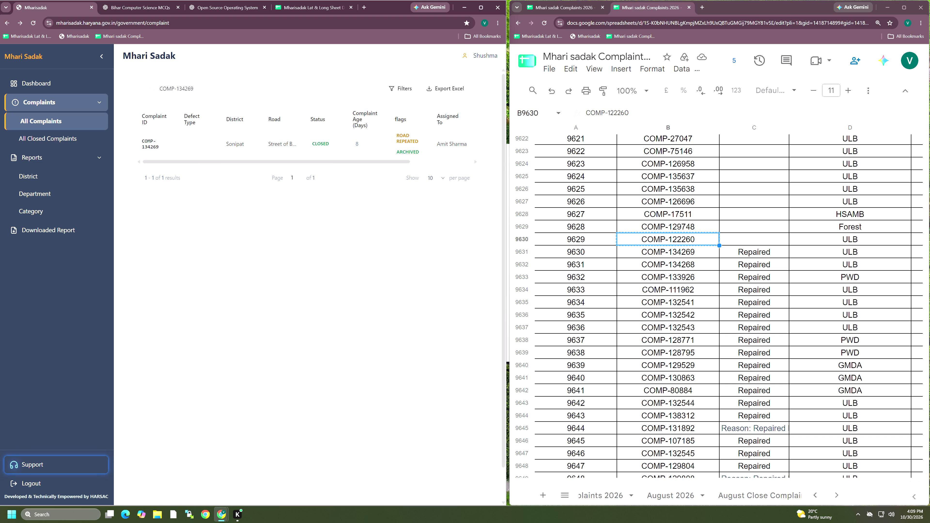
left_click(257, 152)
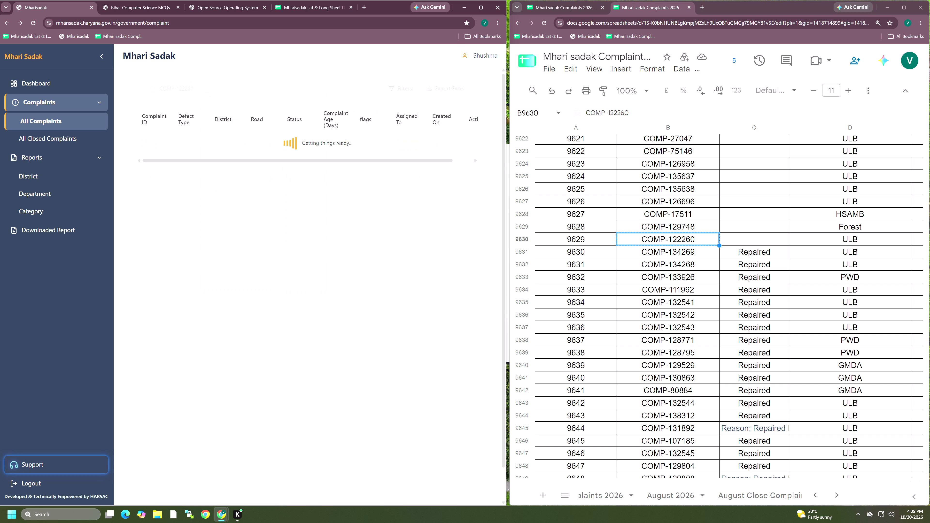
left_click(281, 139)
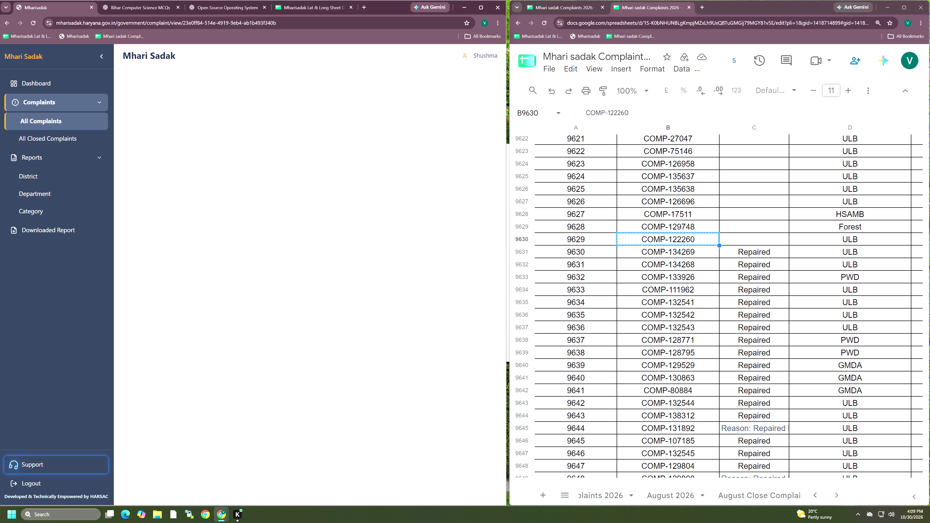
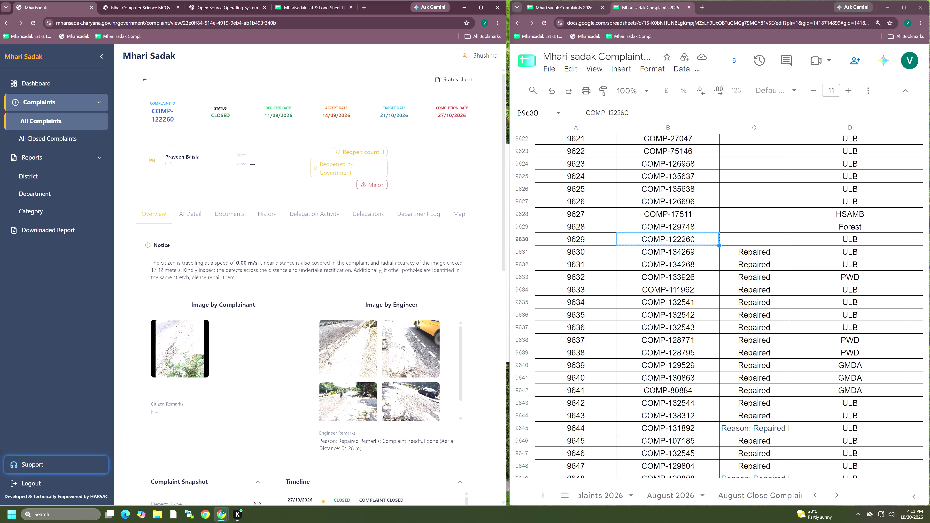
Inspect the complainant and engineer images of COMP-122260 at full size and enter Repaired in its status cell.
scroll(339, 276, "up", 3)
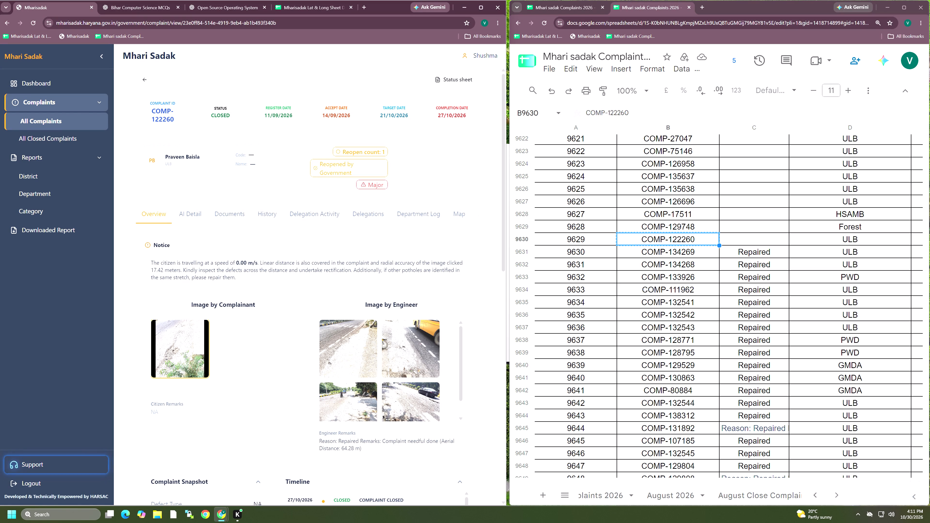
left_click(183, 332)
left_click(429, 131)
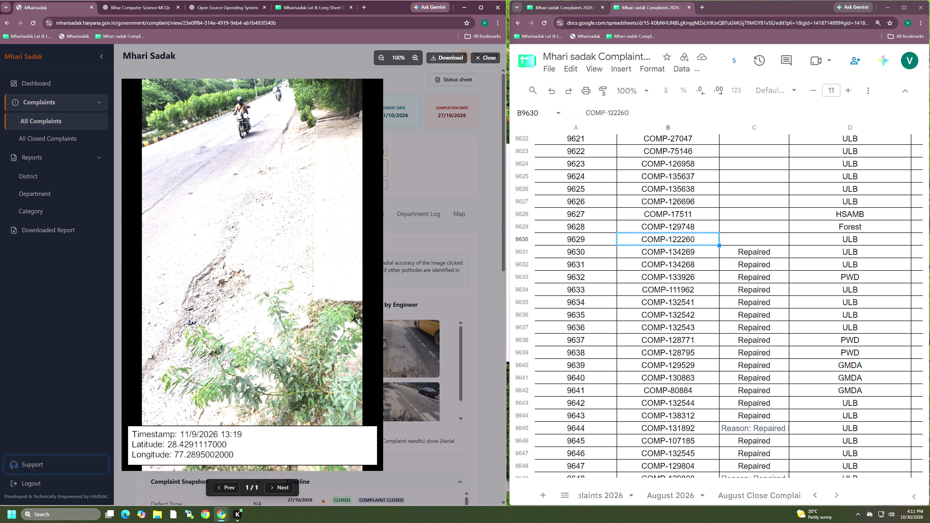
left_click(349, 330)
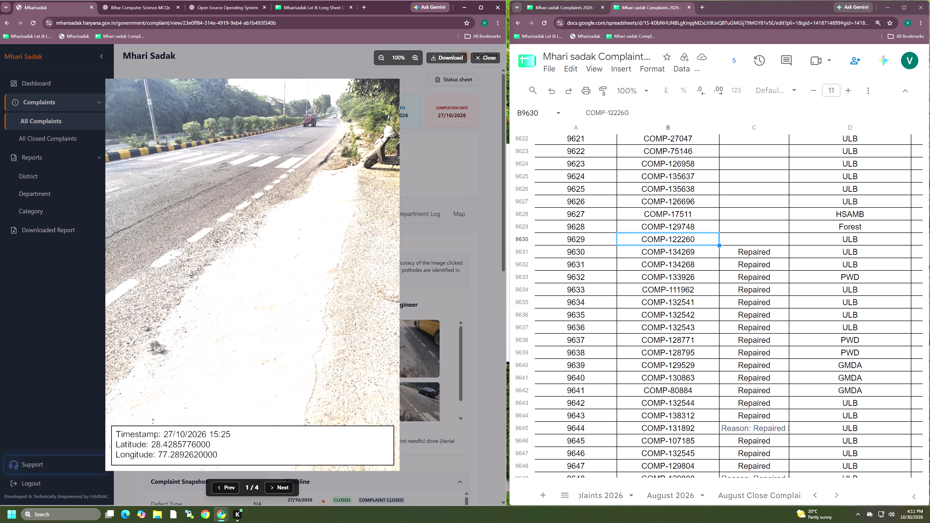
left_click(480, 57)
left_click(399, 340)
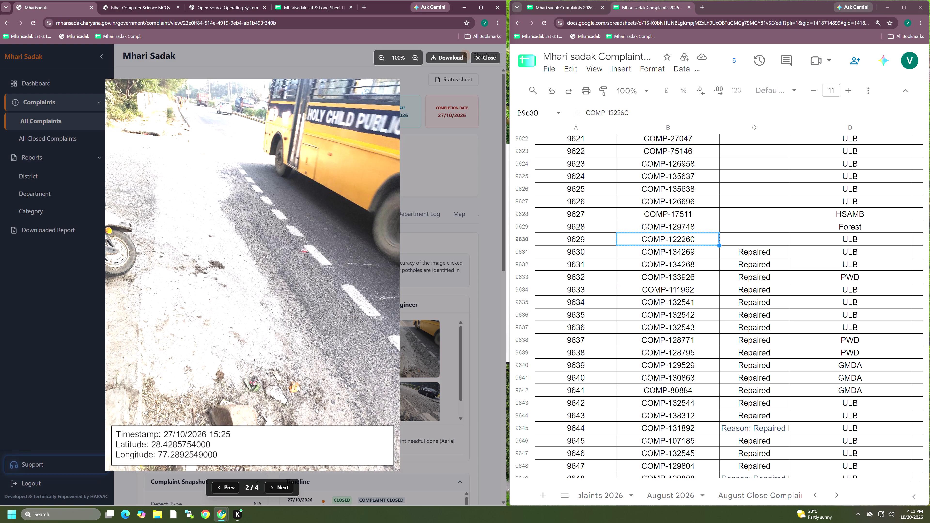
left_click(490, 62)
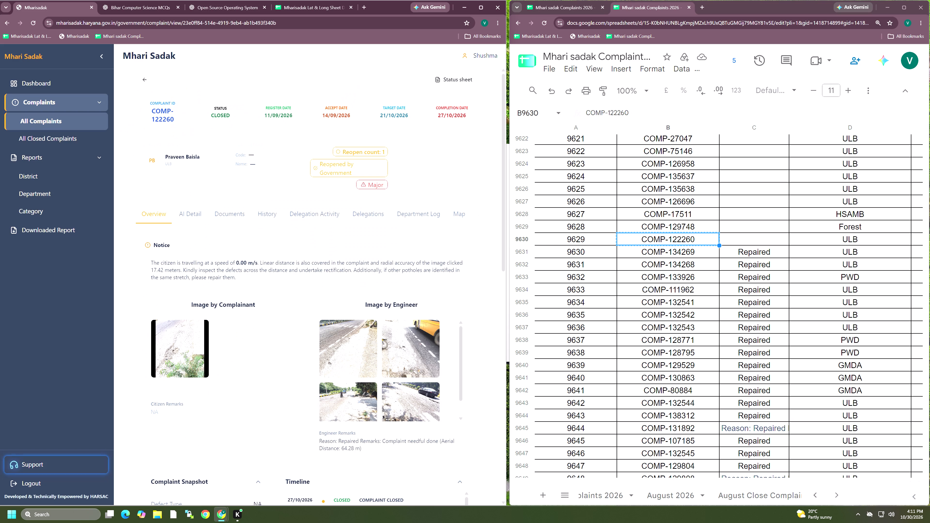
left_click(350, 403)
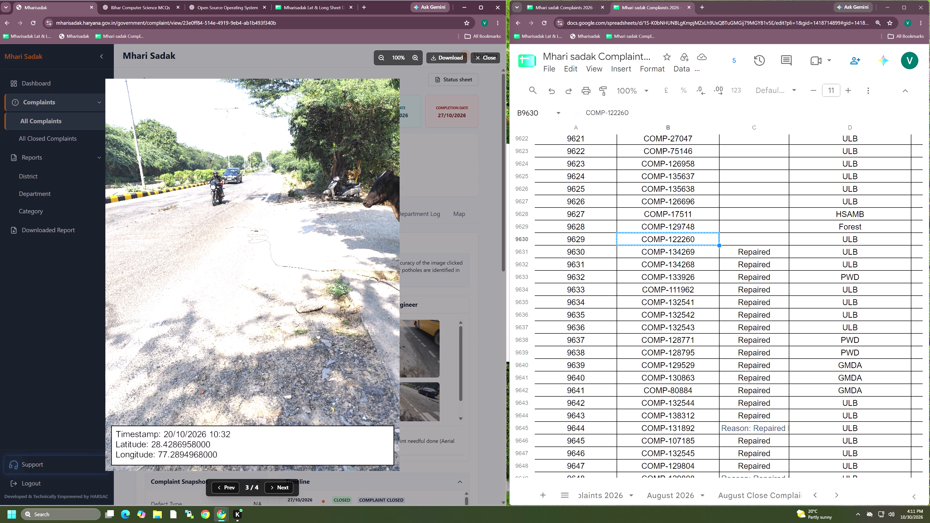
left_click(481, 56)
left_click(405, 411)
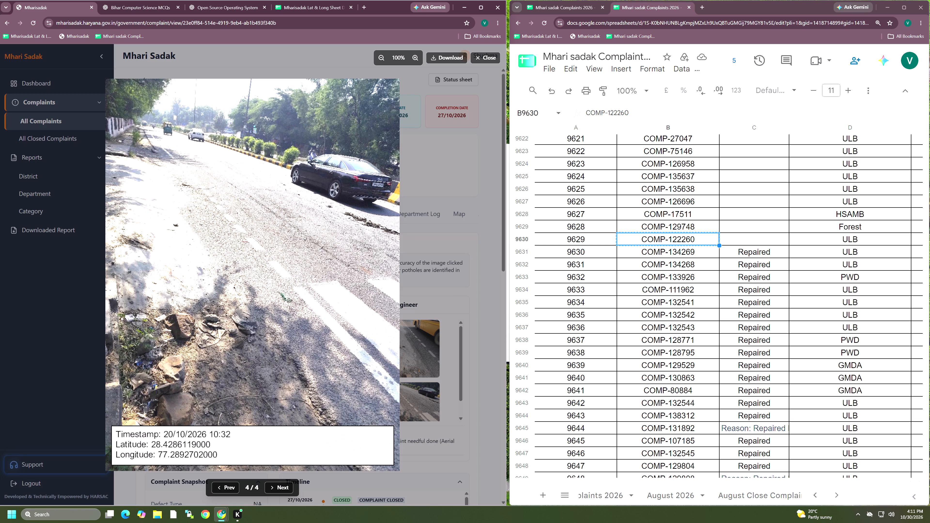
left_click(488, 60)
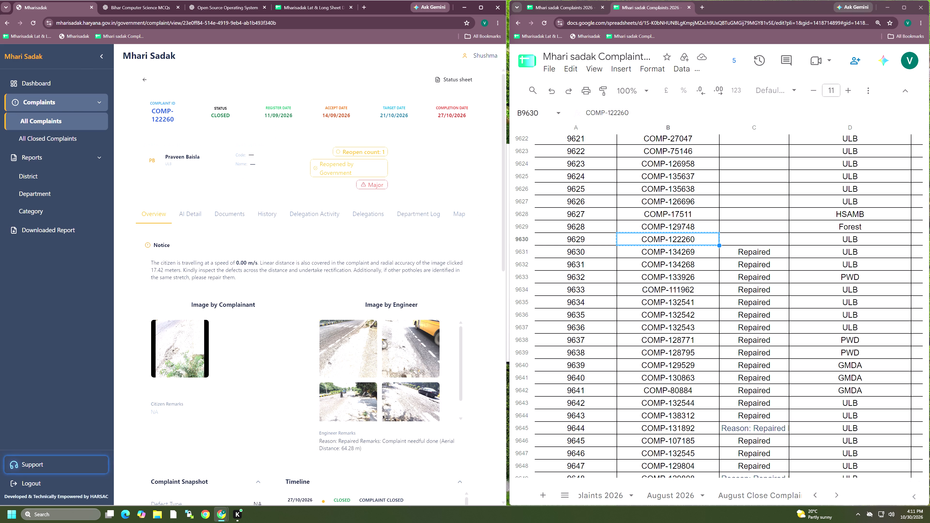
scroll(427, 369, "down", 8)
scroll(427, 369, "up", 4)
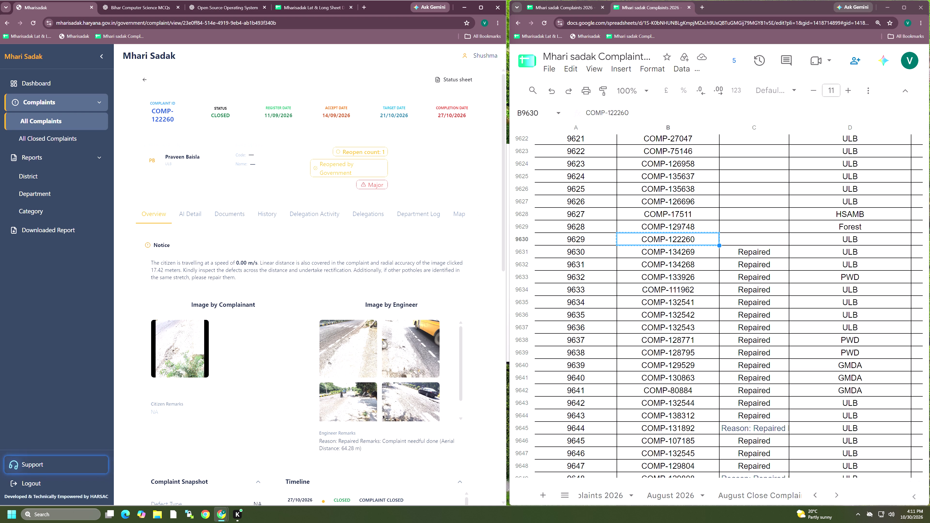
left_click(759, 239)
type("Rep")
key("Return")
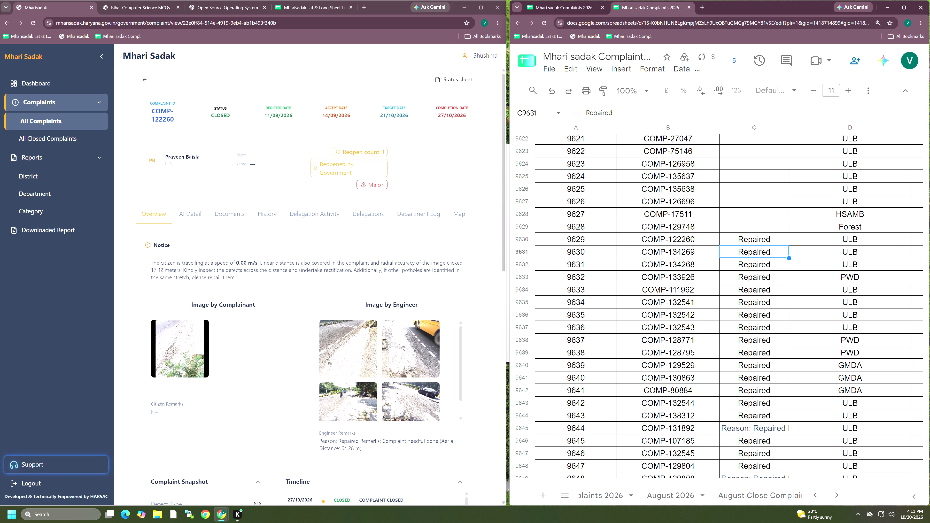
left_click(705, 229)
key("ctrl+c")
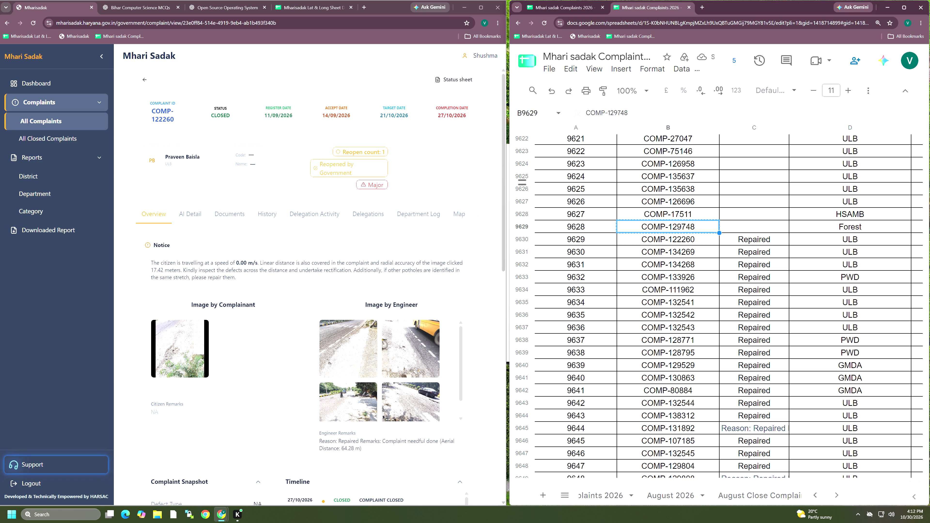
left_click(146, 80)
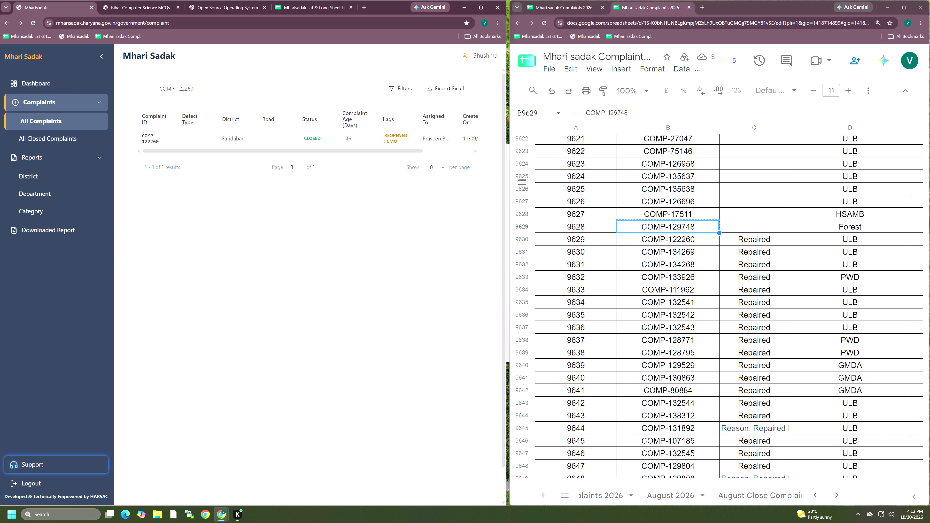
left_click_drag(198, 89, 149, 91)
key("ctrl+v")
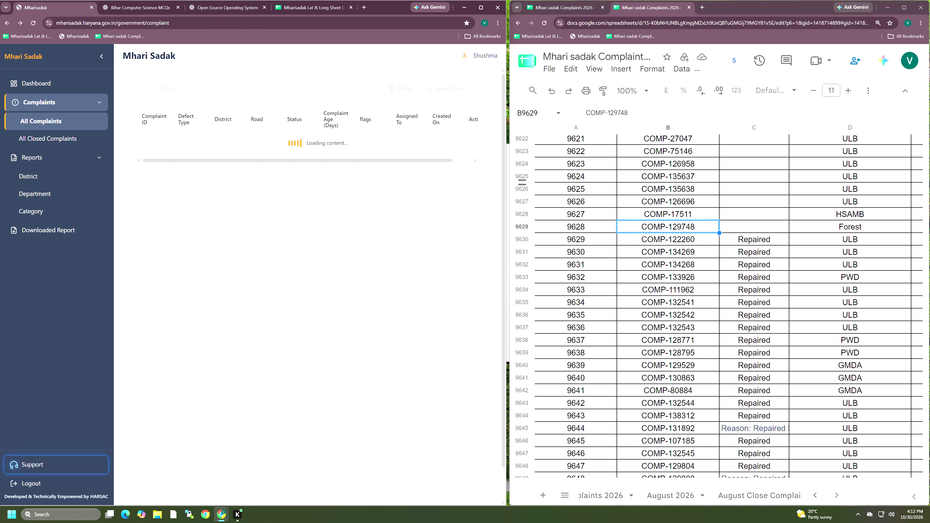
left_click(264, 147)
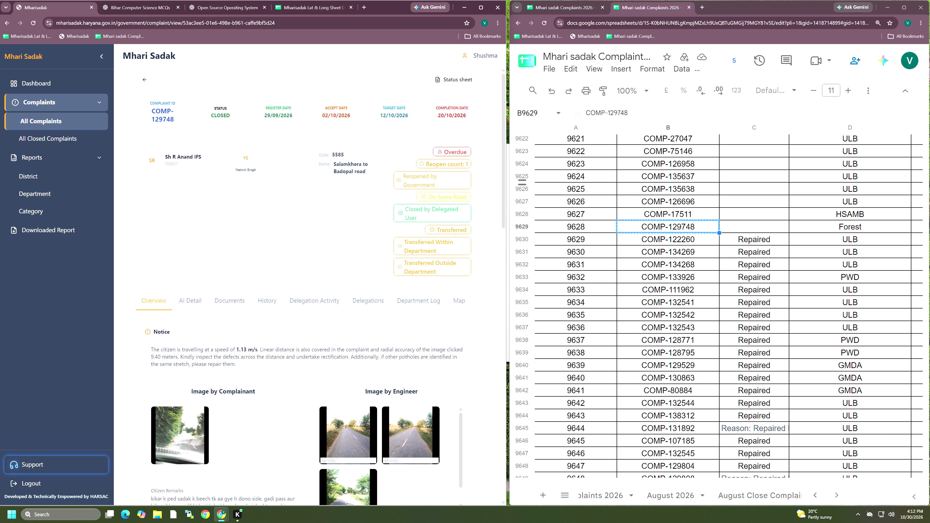
Review the images, engineer remarks and timeline of COMP-129748 and enter Other in its status cell.
scroll(480, 143, "down", 14)
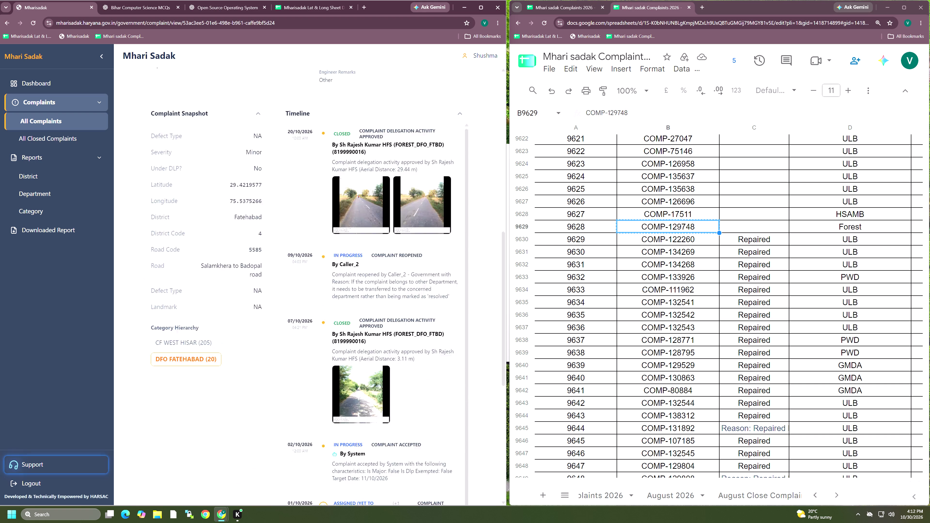
scroll(467, 137, "down", 18)
scroll(478, 163, "up", 15)
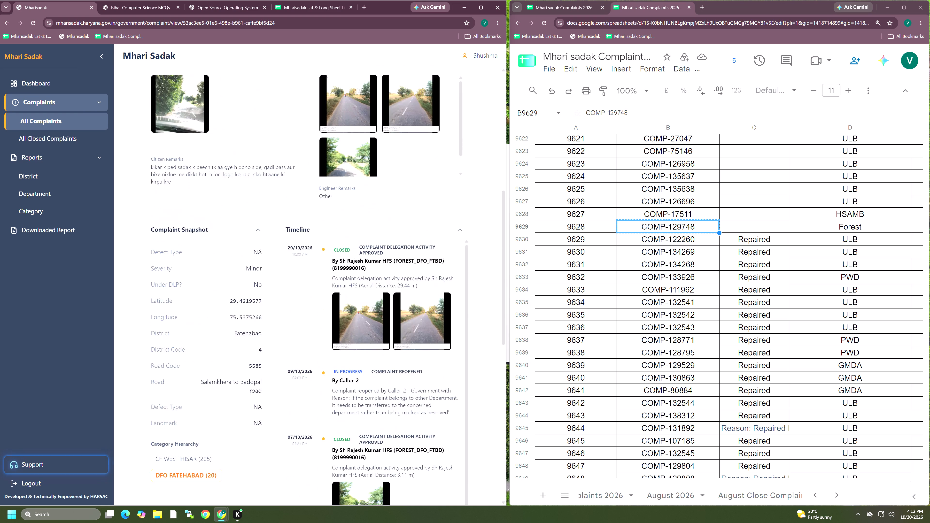
scroll(477, 160, "up", 10)
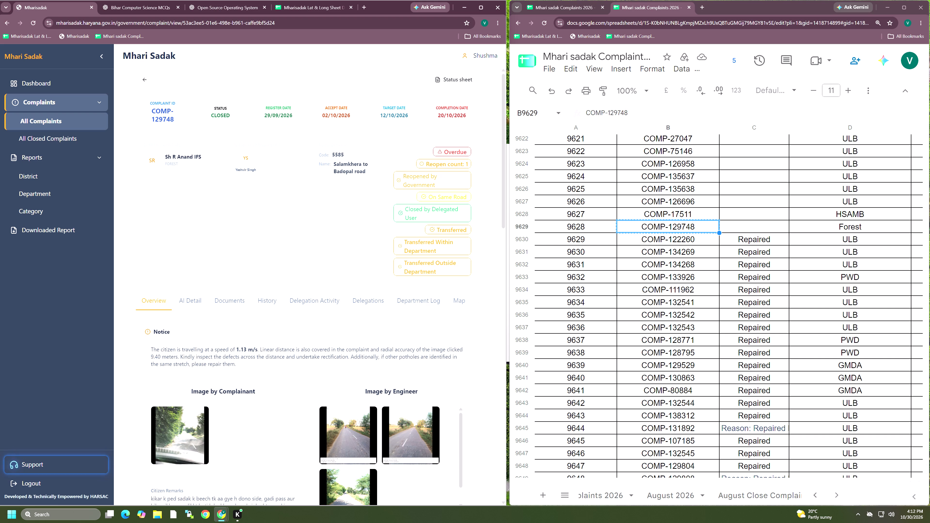
scroll(468, 245, "down", 4)
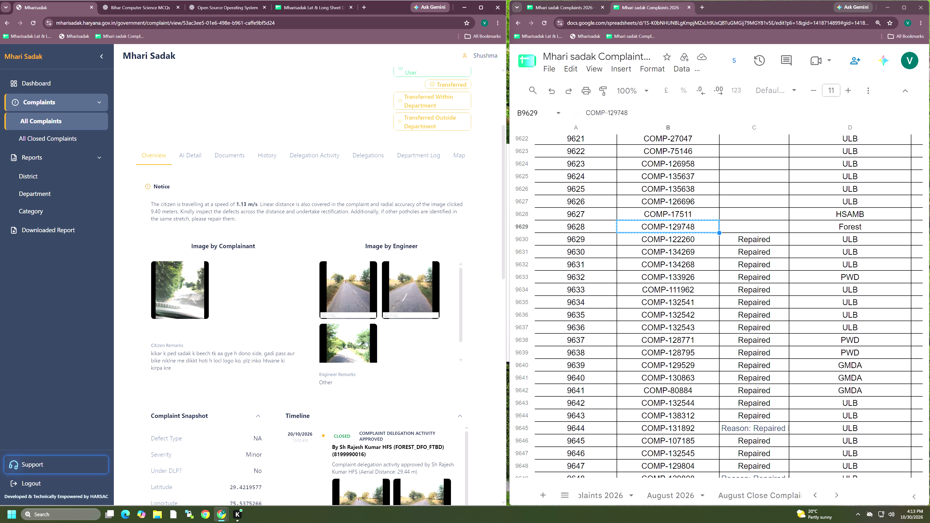
left_click(747, 229)
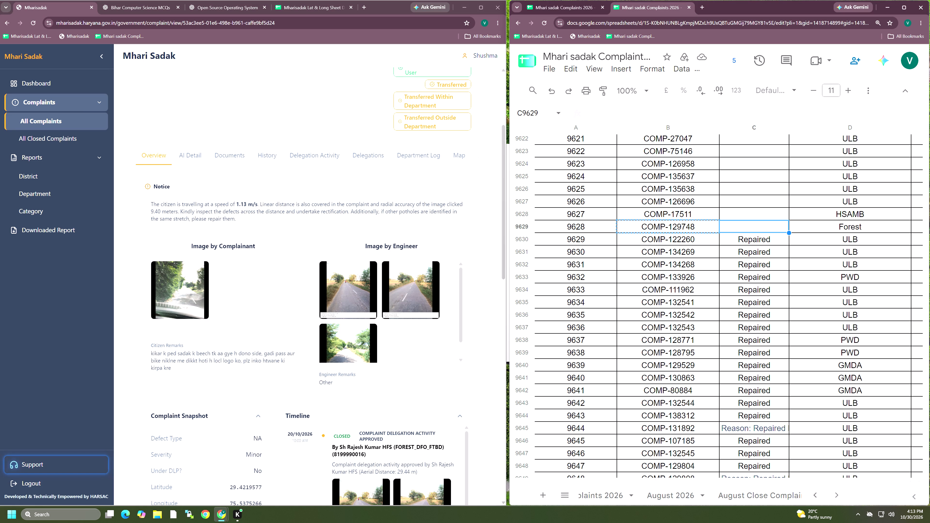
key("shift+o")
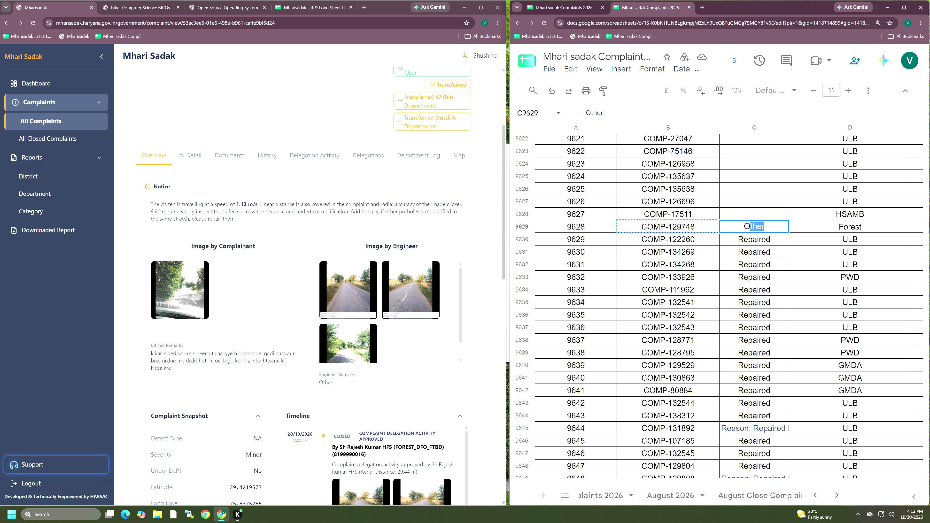
key("Return")
left_click(679, 215)
right_click(679, 215)
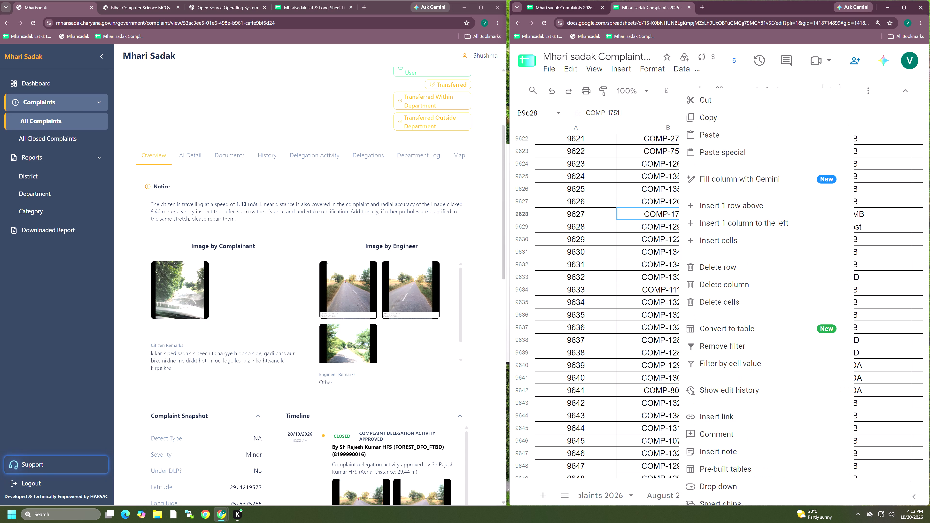
left_click(702, 122)
scroll(378, 286, "up", 8)
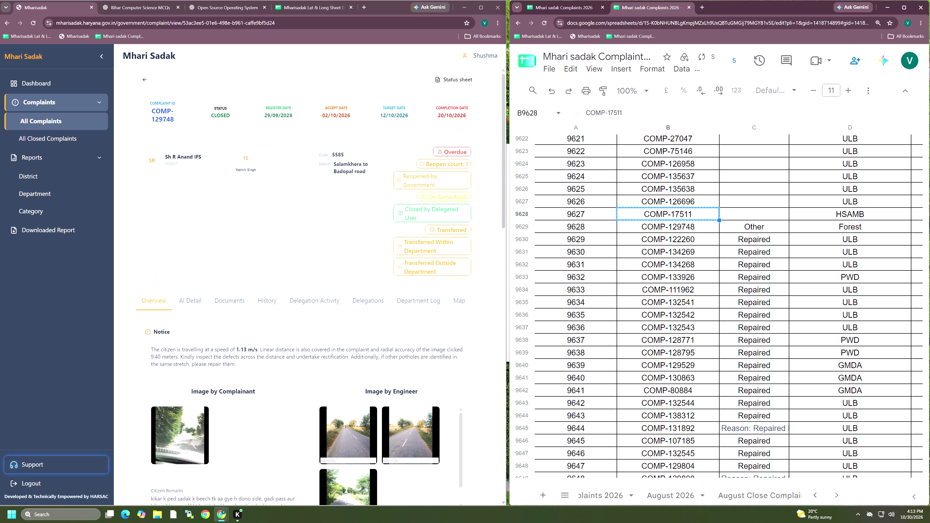
left_click(147, 78)
scroll(148, 113, "up", 1)
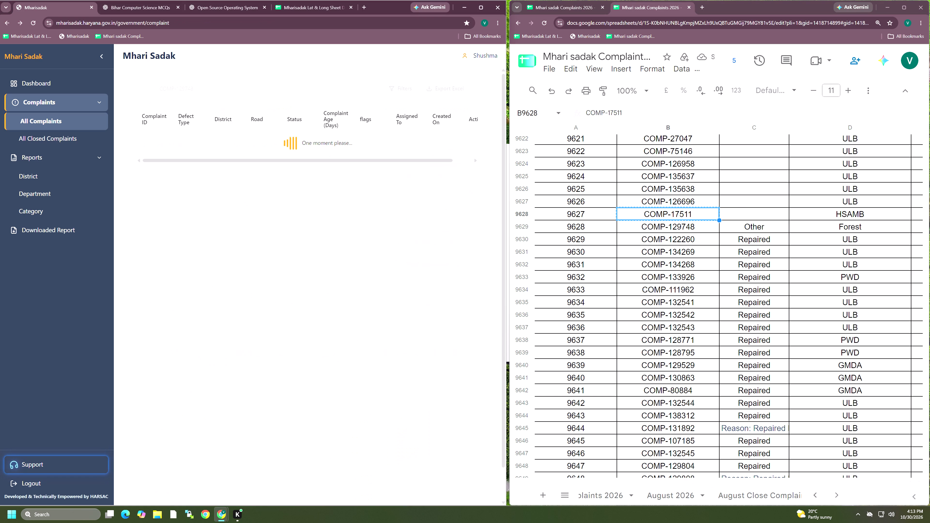
left_click_drag(196, 89, 137, 83)
right_click(215, 89)
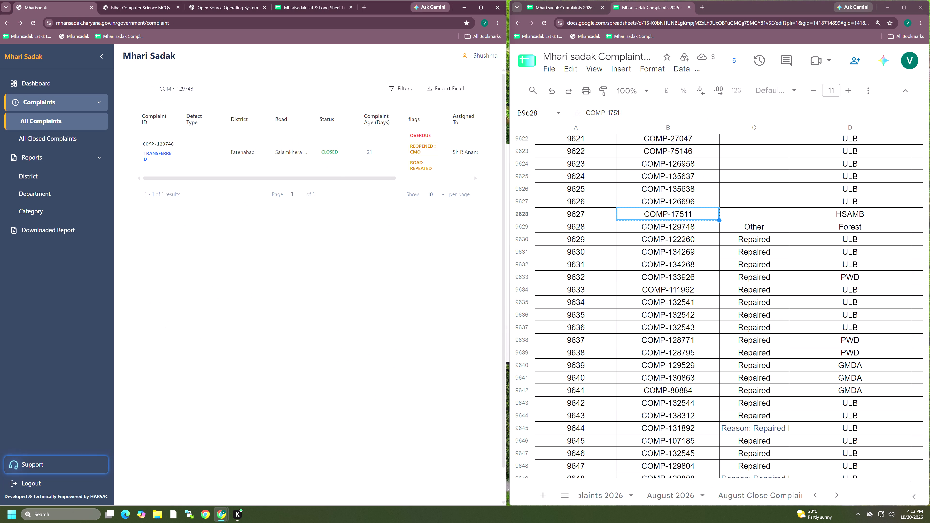
left_click(242, 151)
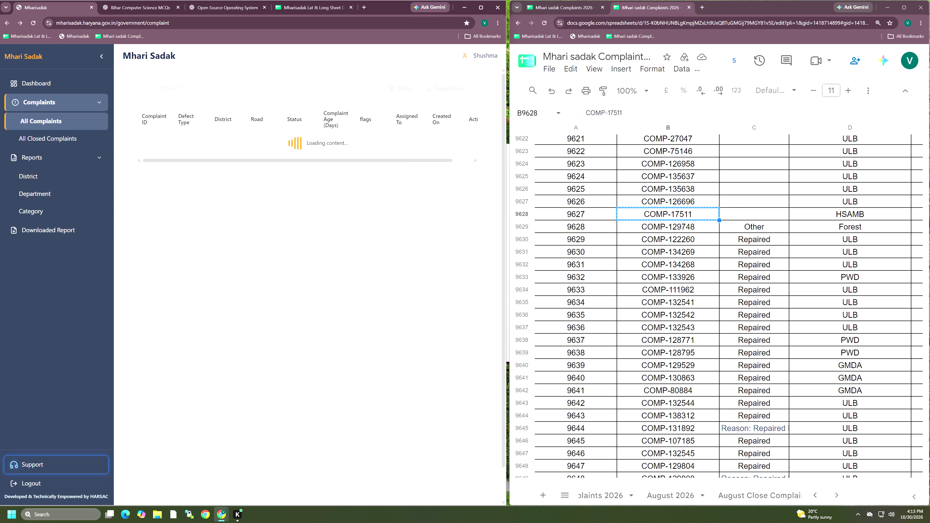
left_click(228, 142)
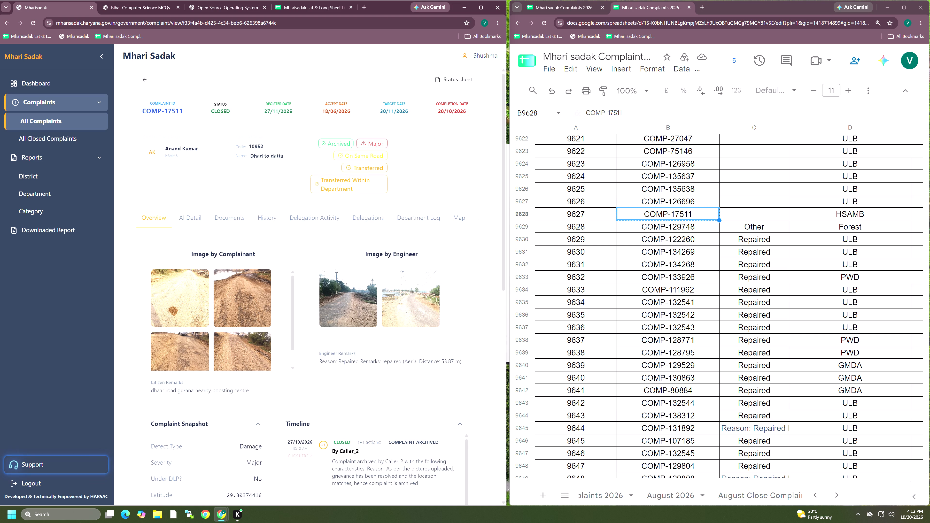
Enter Repaired in the status cell of COMP-17511 in the sheet.
left_click(743, 215)
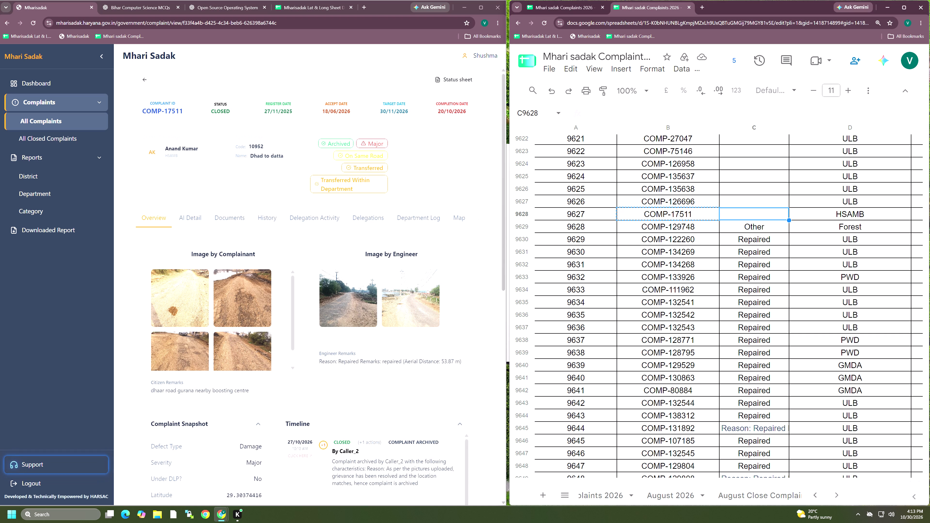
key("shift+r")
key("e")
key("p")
key("Return")
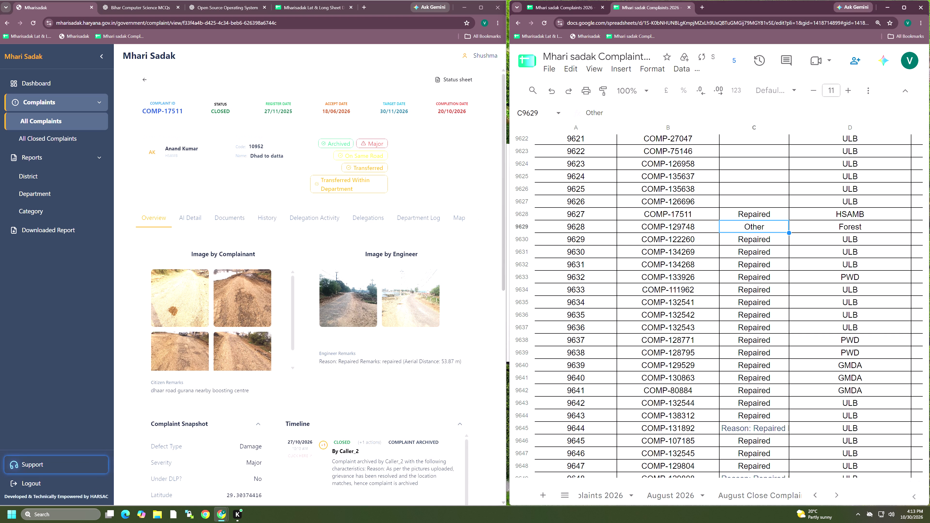
left_click(685, 197)
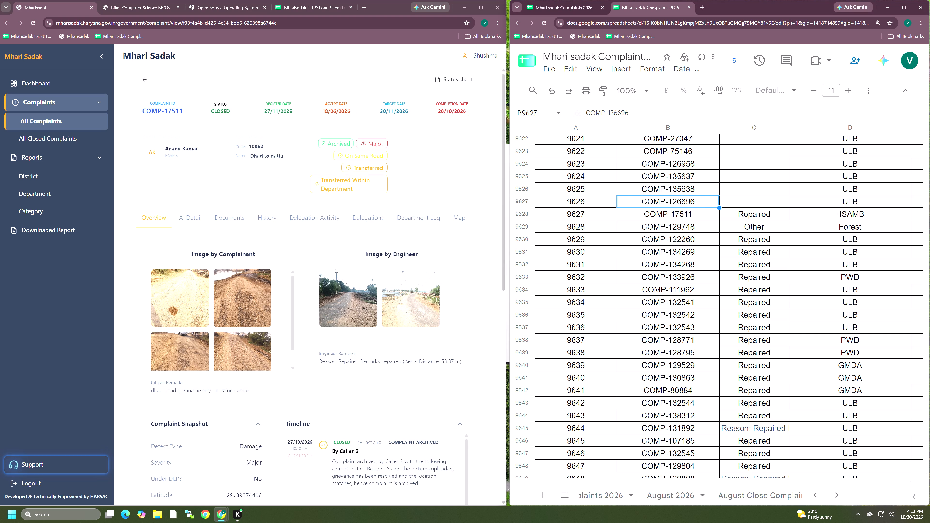
key("ctrl+c")
scroll(763, 312, "up", 6)
scroll(766, 312, "down", 2)
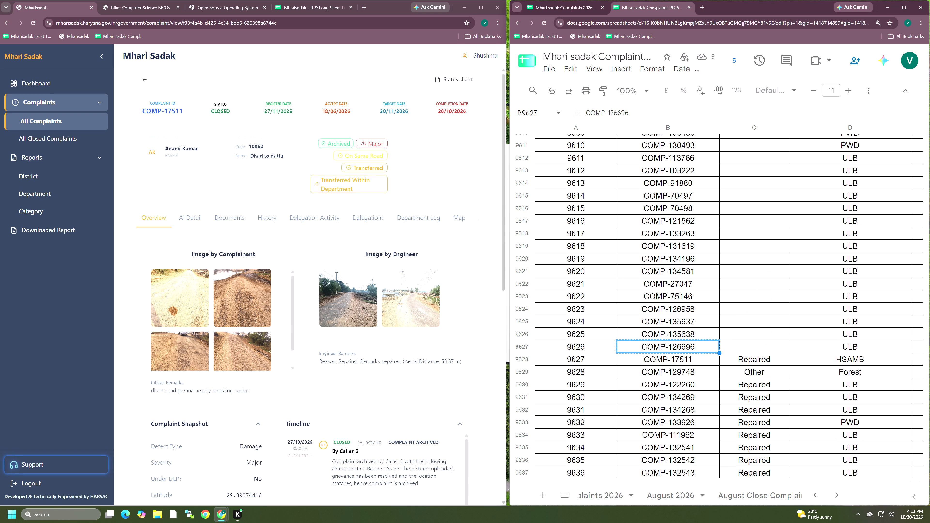
left_click(143, 78)
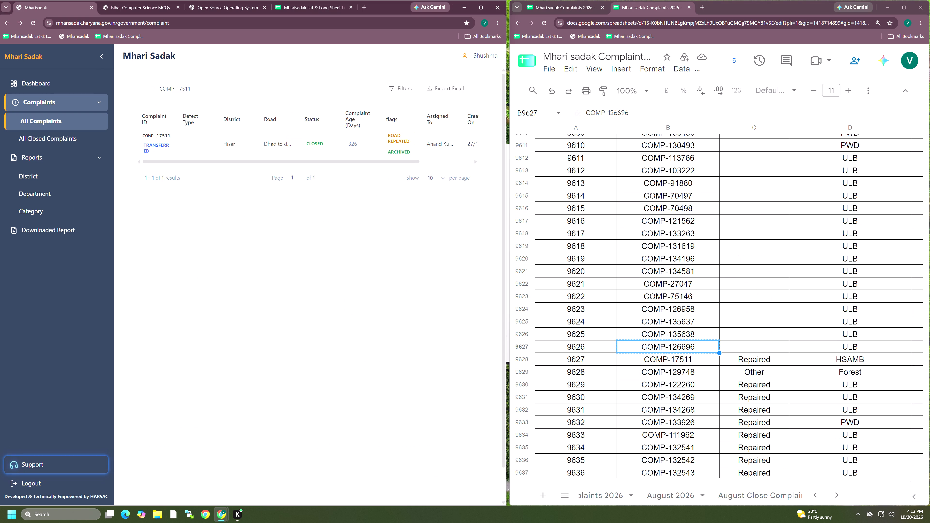
left_click_drag(194, 89, 135, 98)
key("ctrl+v")
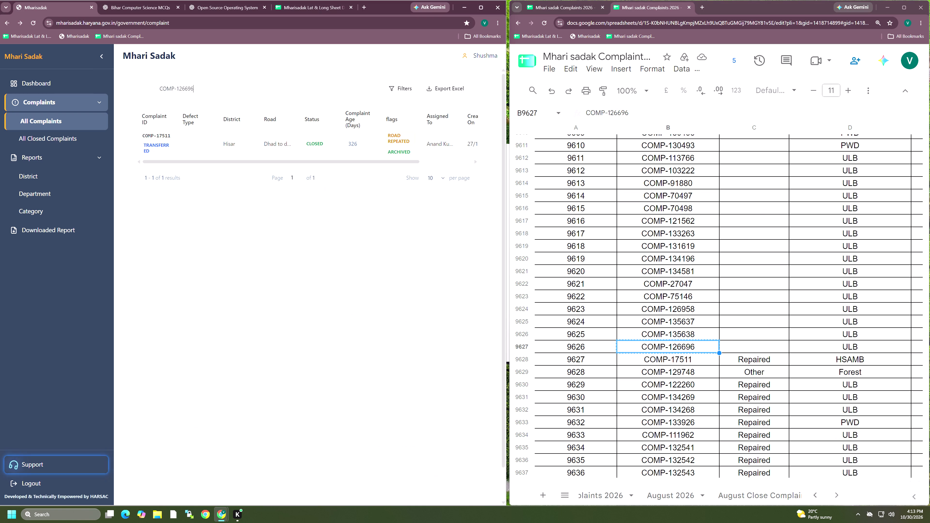
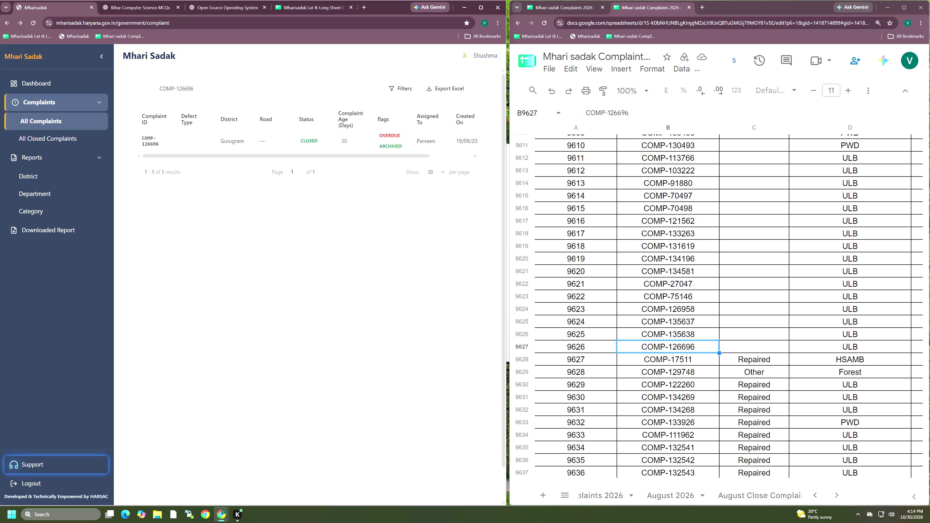
left_click(306, 133)
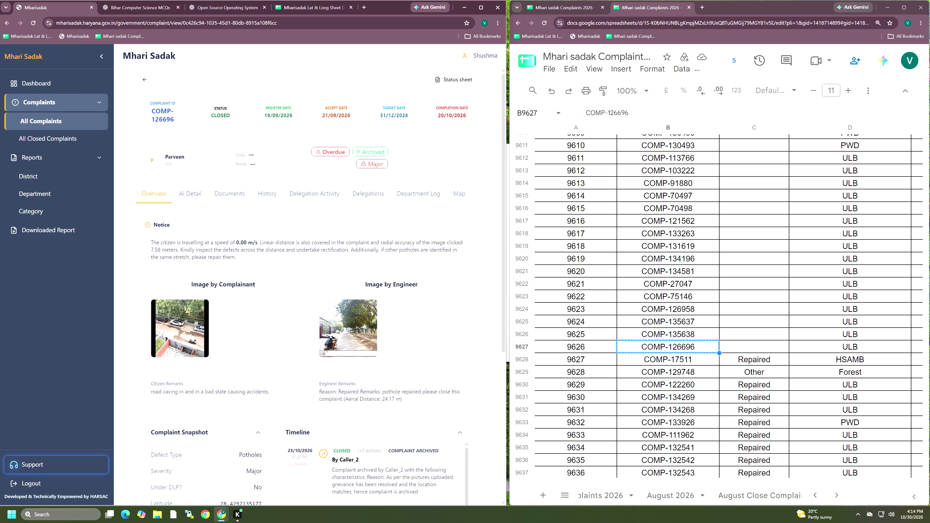
left_click(761, 346)
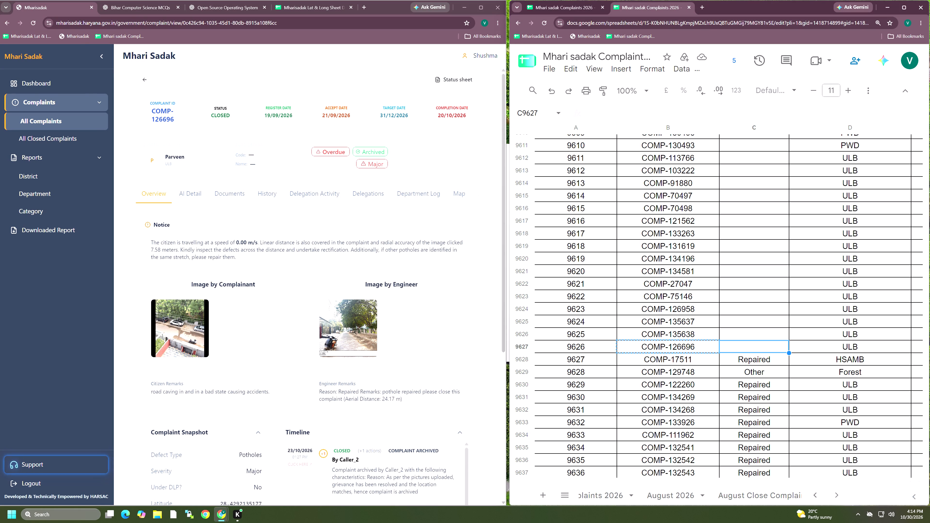
type("Re")
key("p")
key("Return")
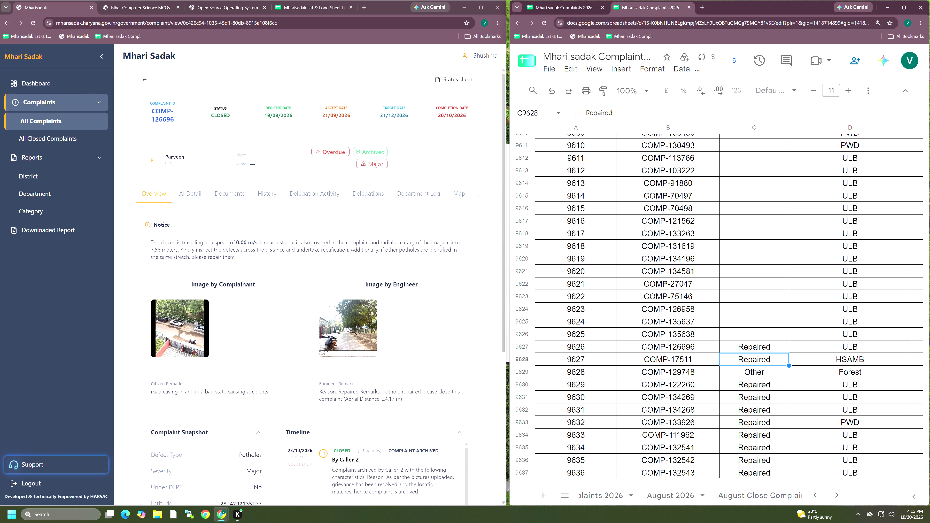
left_click(684, 334)
key("ctrl+c")
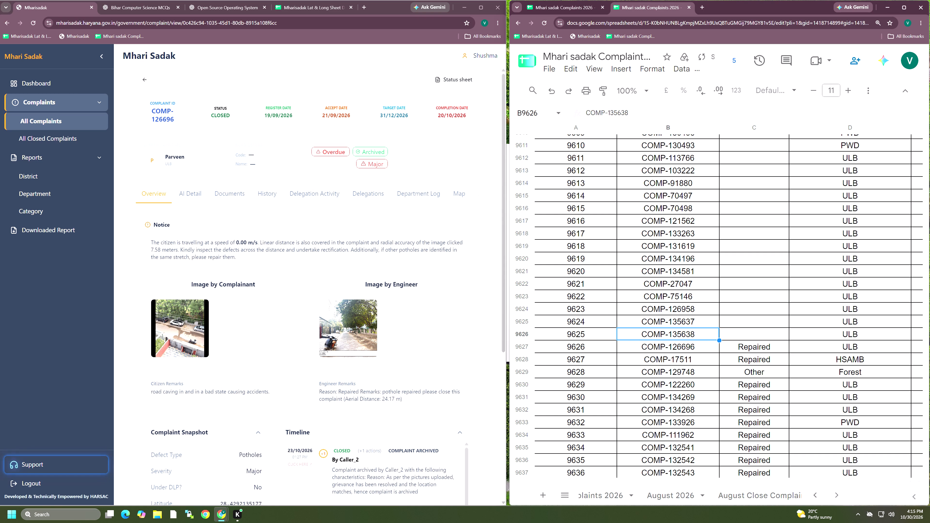
left_click(139, 75)
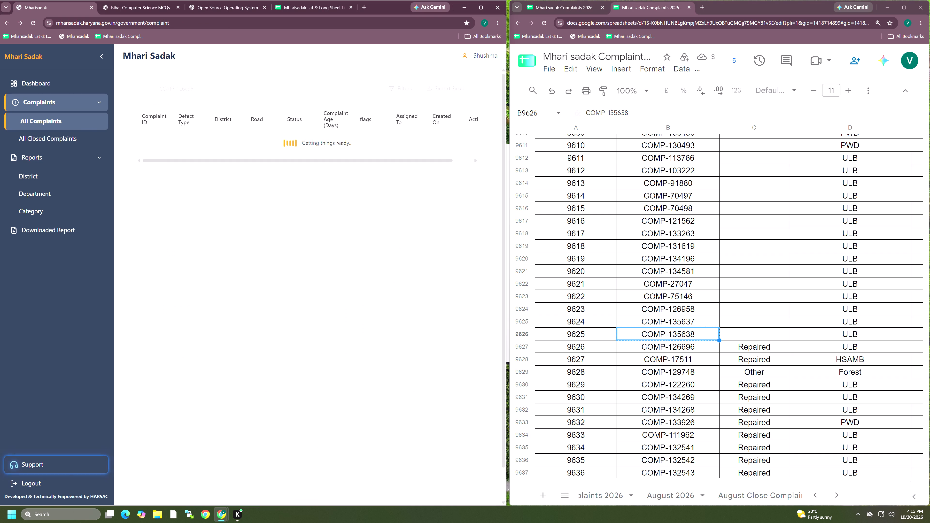
left_click_drag(199, 90, 154, 97)
key("ctrl+v")
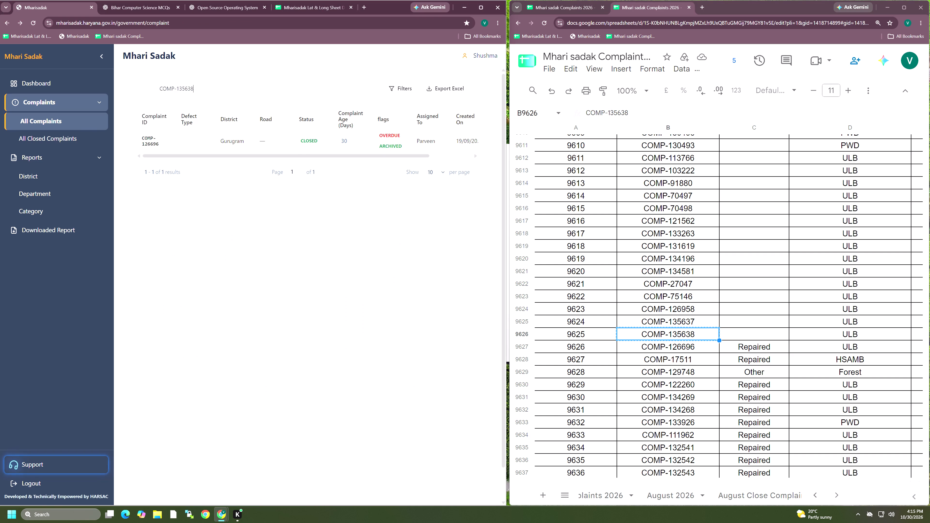
left_click(224, 146)
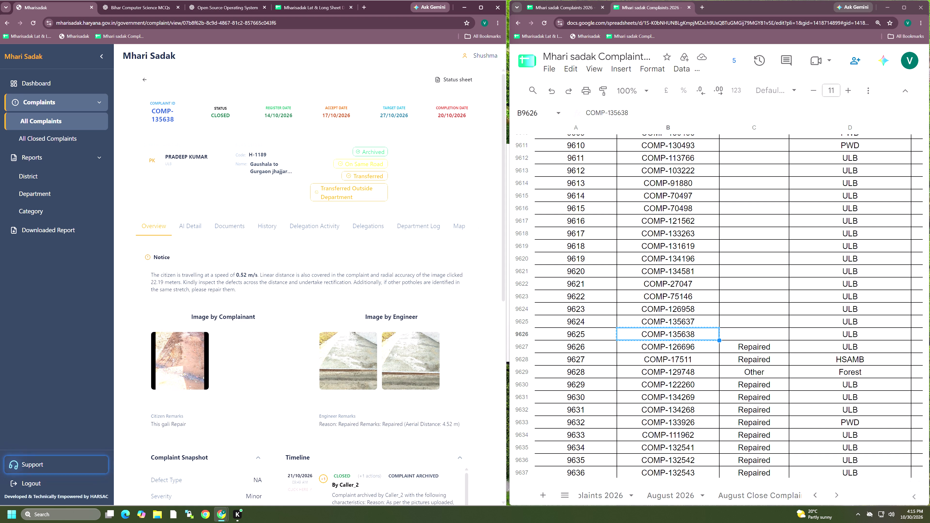
left_click(180, 345)
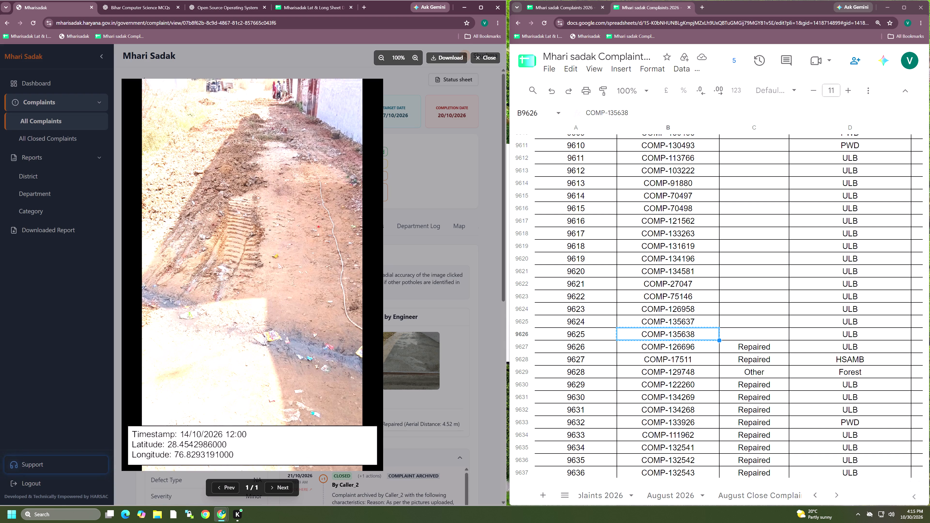
left_click(493, 59)
left_click(348, 365)
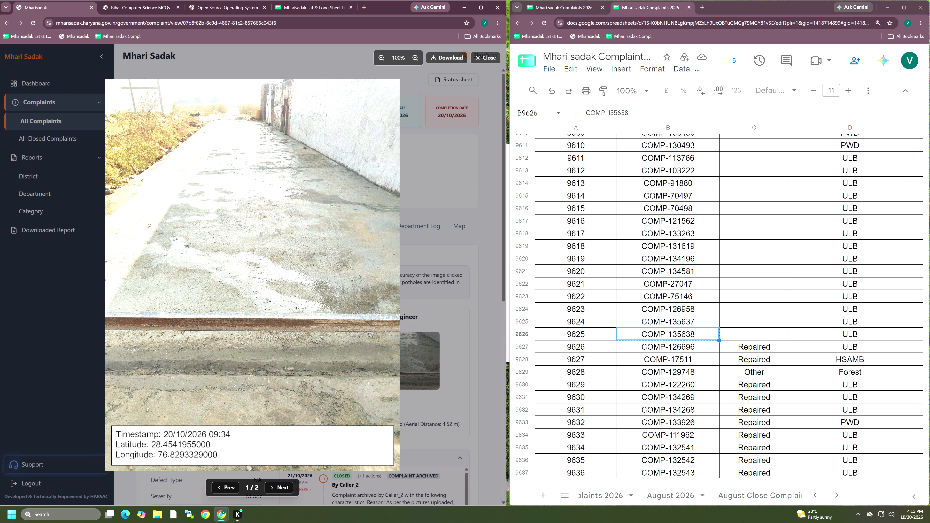
left_click(495, 58)
left_click(412, 359)
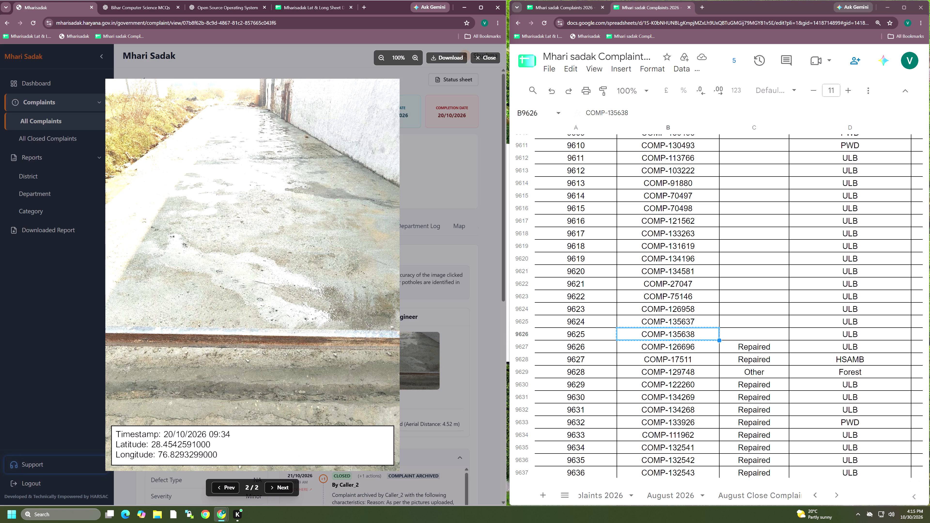
left_click(479, 55)
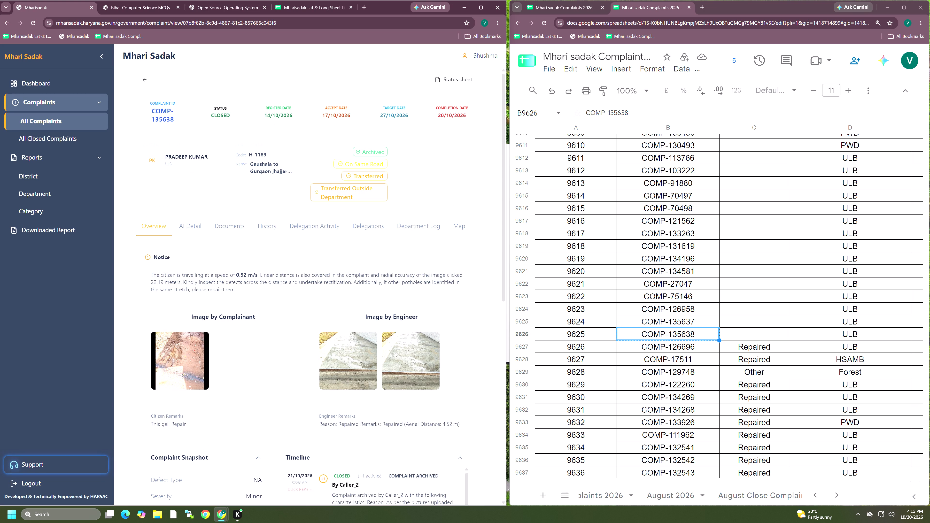
left_click(736, 337)
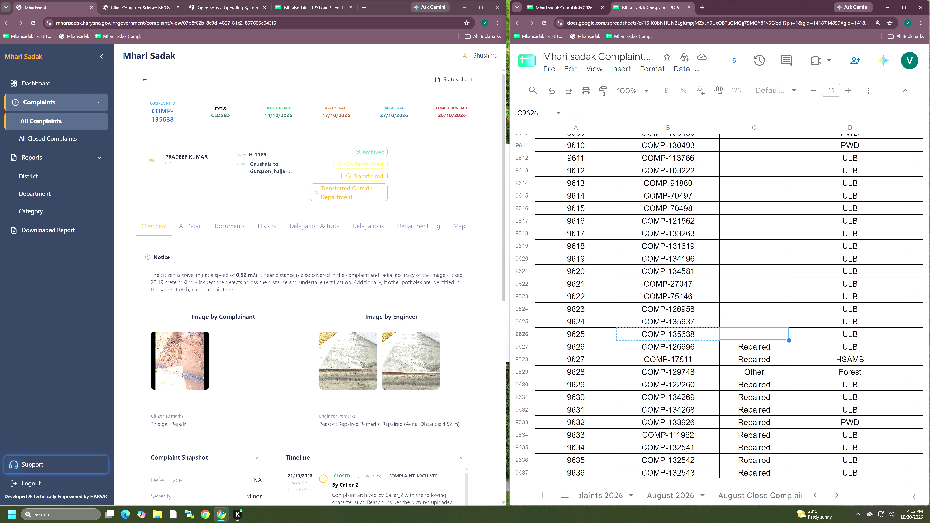
type("Re")
key("p")
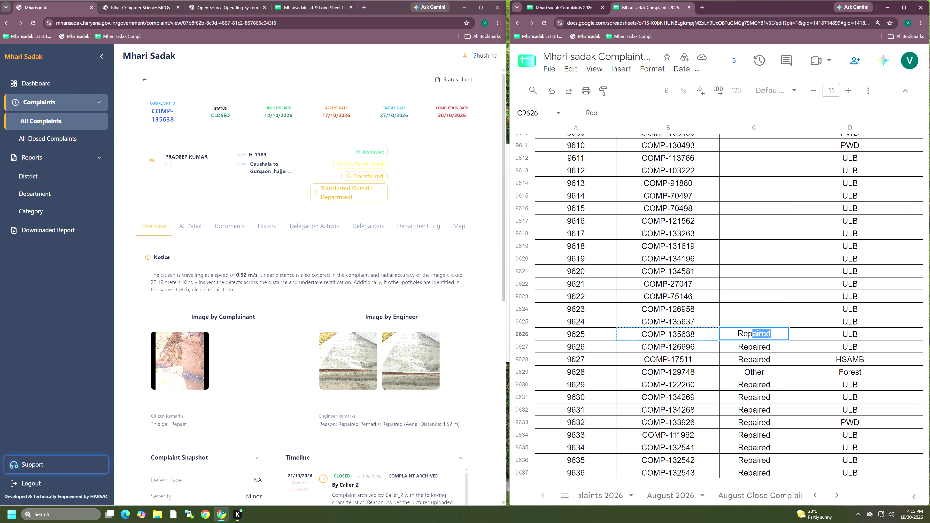
key("Return")
left_click(692, 318)
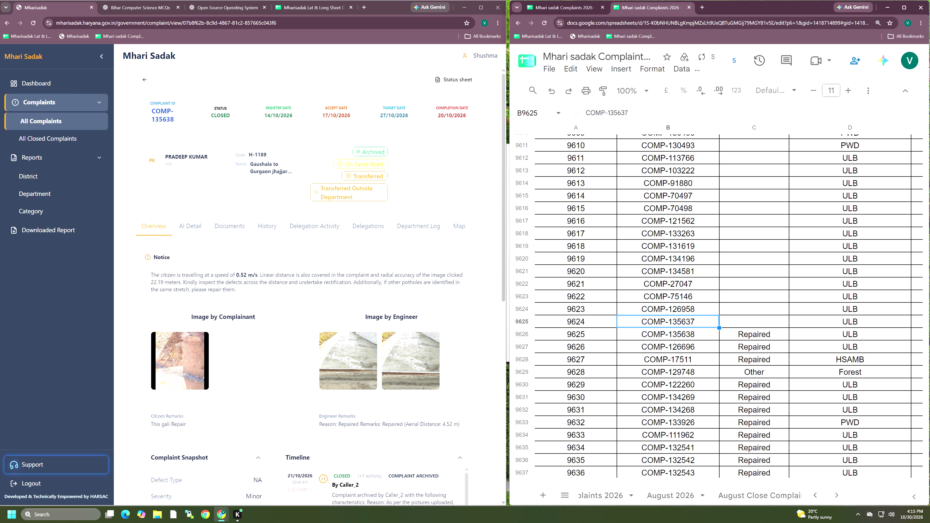
right_click(692, 318)
left_click(738, 113)
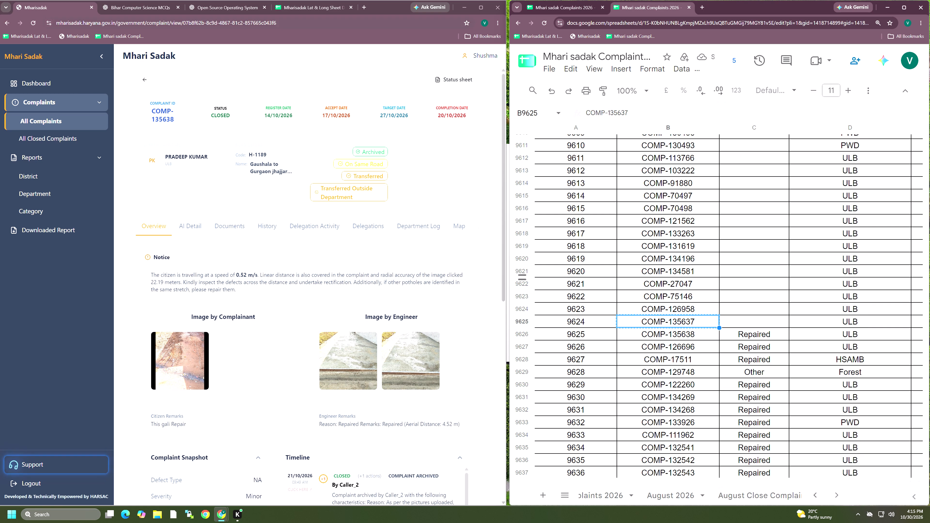
left_click(139, 79)
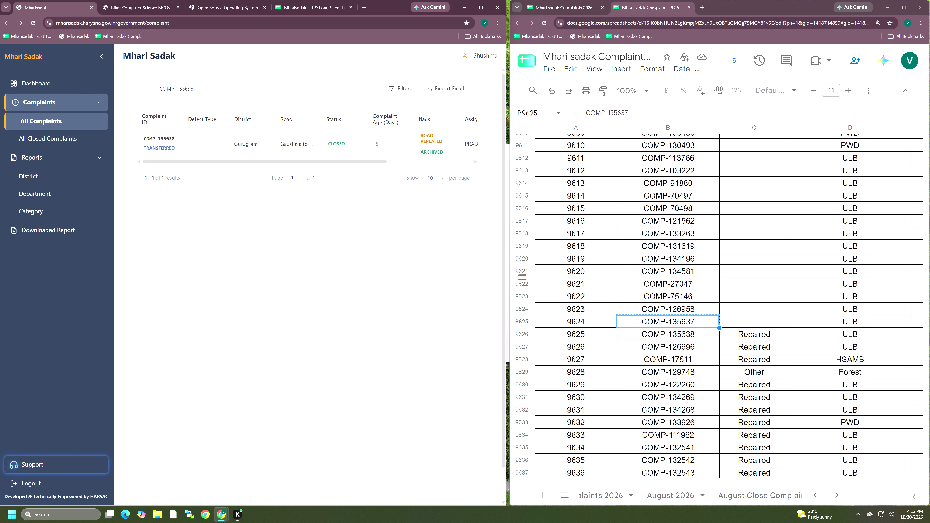
left_click_drag(199, 87, 162, 93)
triple_click(200, 90)
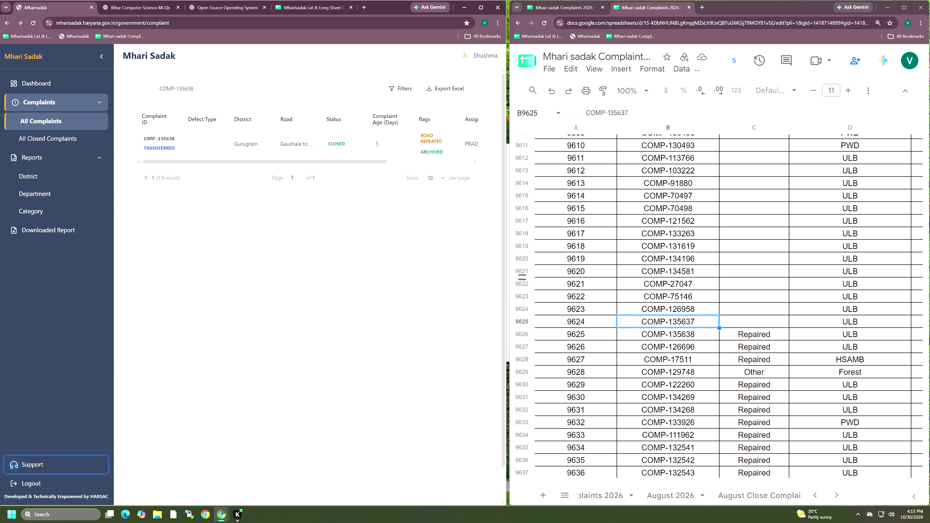
left_click(200, 90)
right_click(200, 90)
left_click(236, 157)
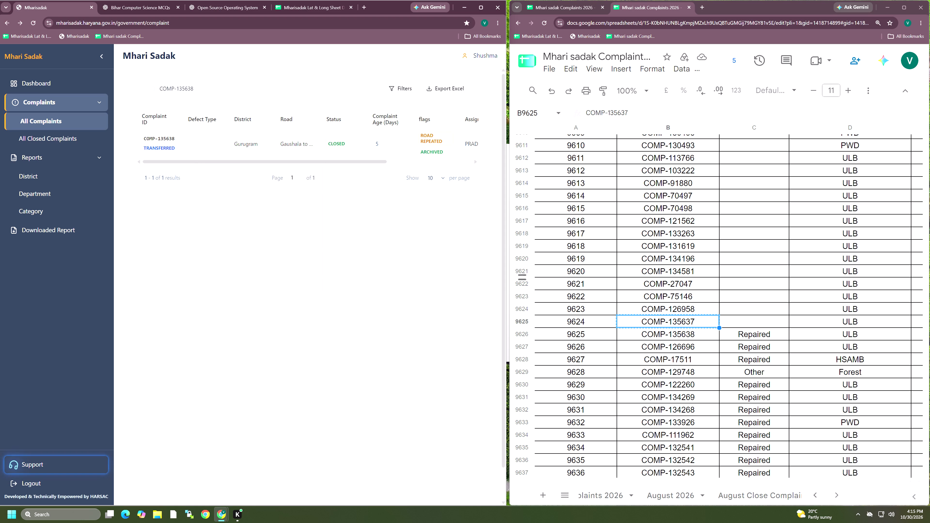
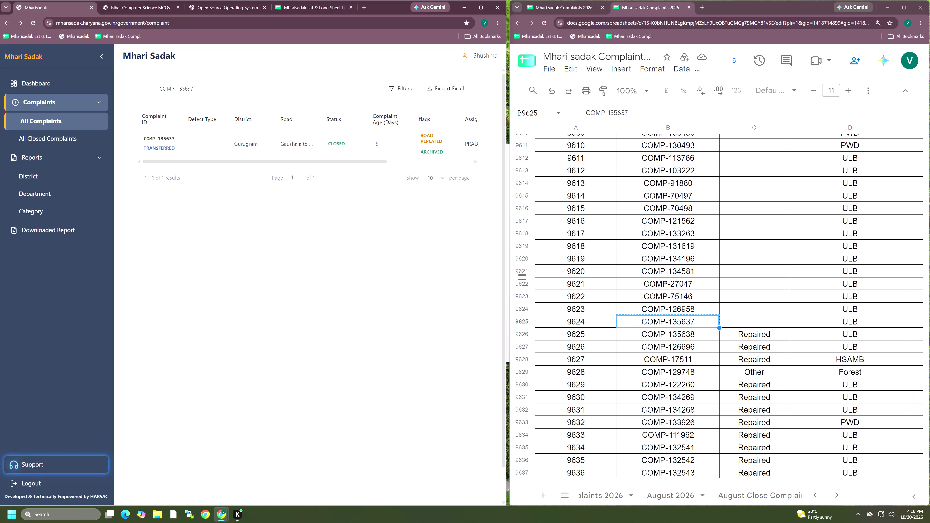
left_click(299, 155)
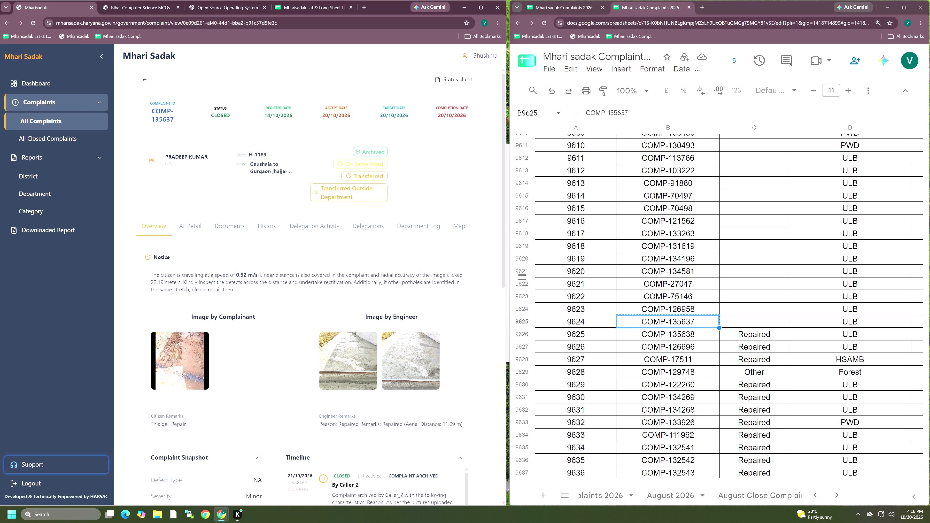
left_click(185, 337)
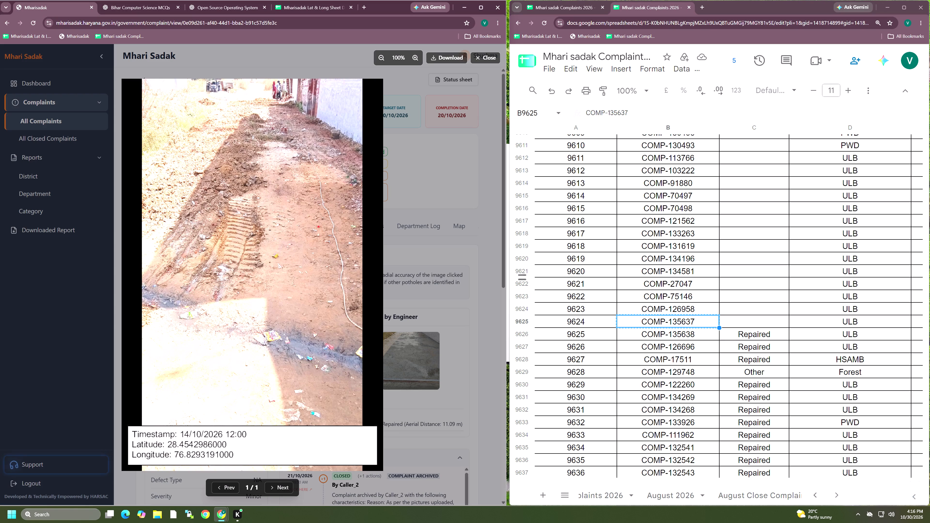
left_click(497, 57)
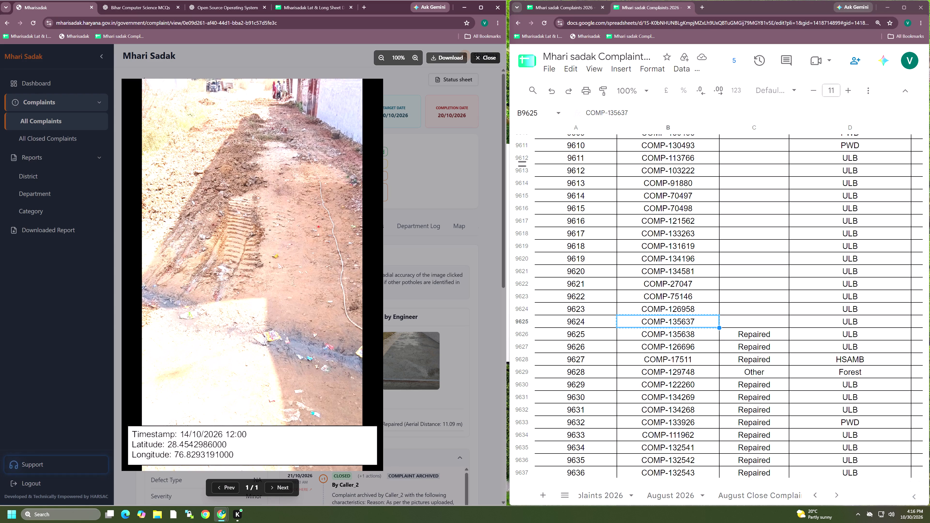
left_click(348, 358)
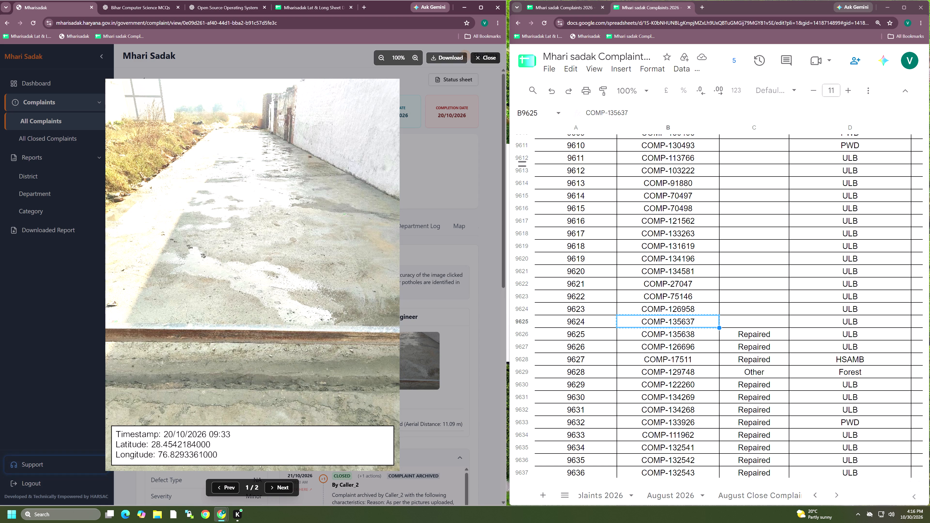
left_click(484, 53)
left_click(415, 365)
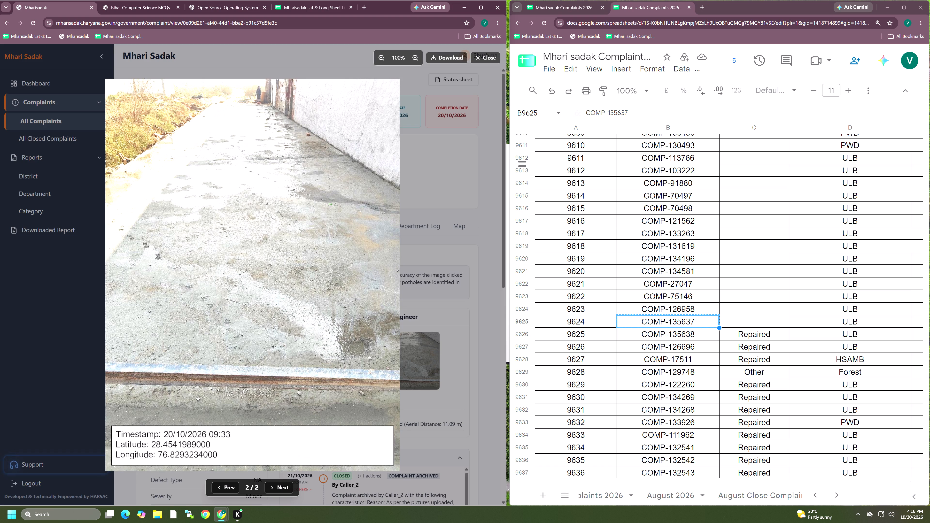
left_click(484, 58)
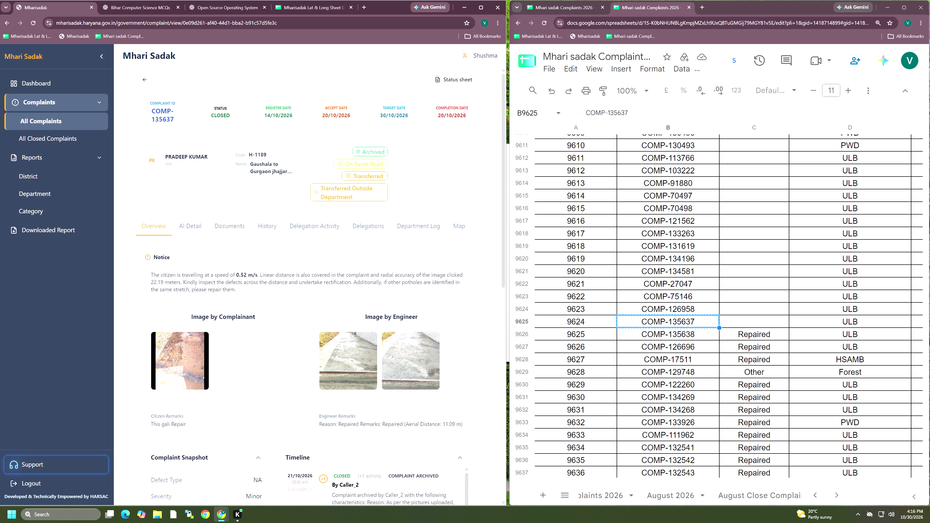
left_click(750, 325)
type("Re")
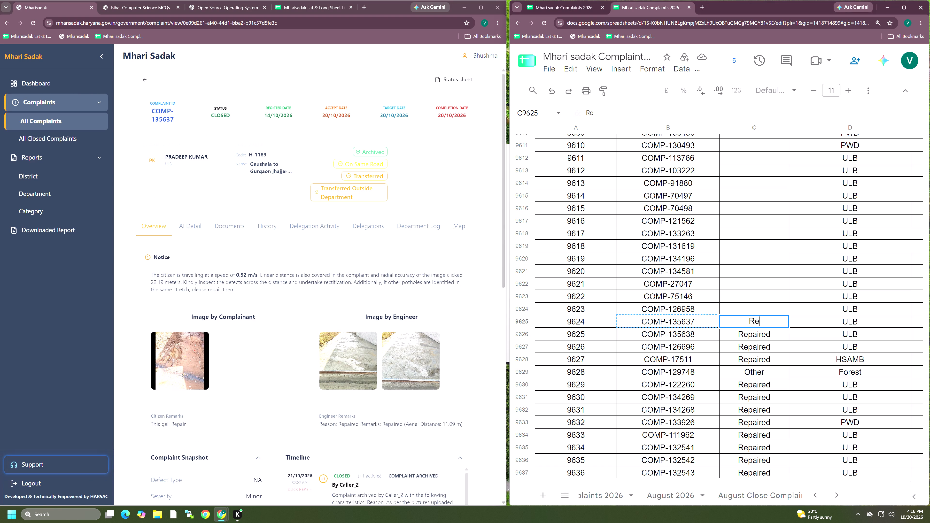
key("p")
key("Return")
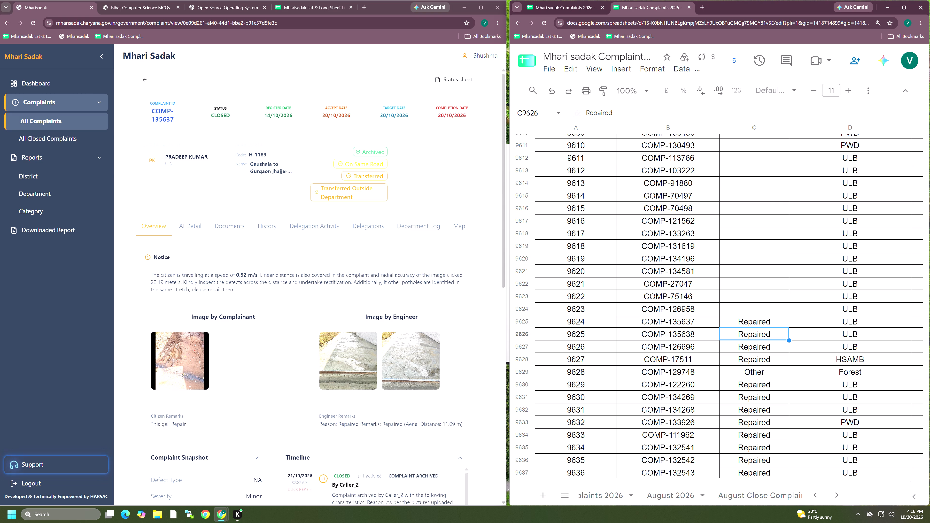
left_click(676, 302)
left_click(675, 309)
right_click(675, 309)
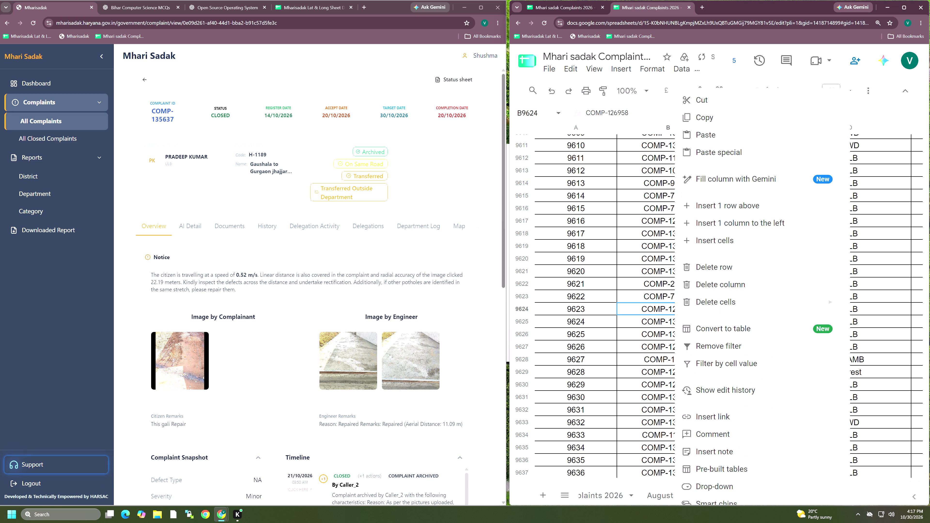
left_click(711, 122)
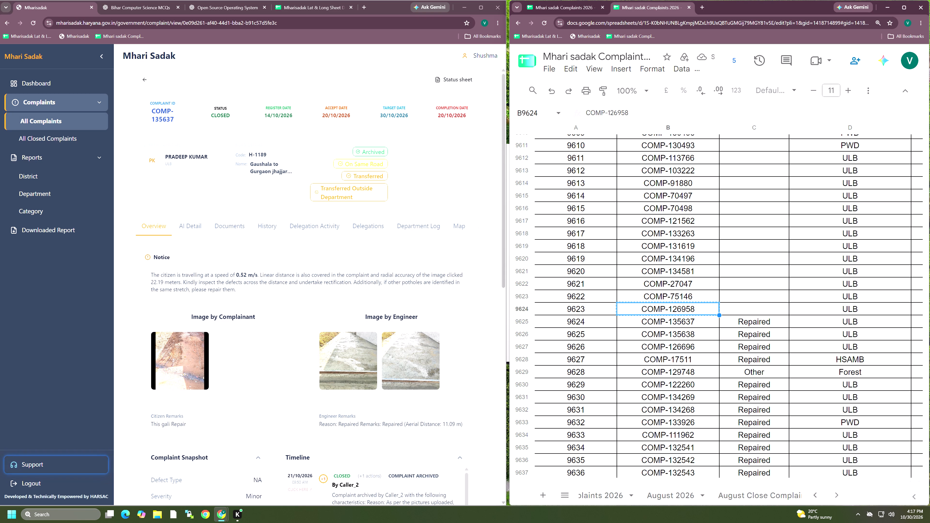
left_click(139, 81)
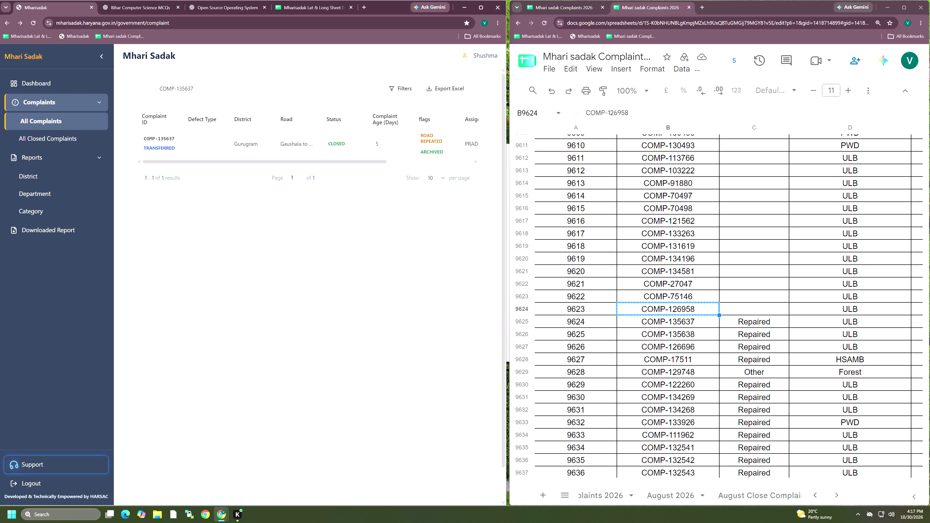
left_click_drag(199, 88, 160, 98)
right_click(207, 91)
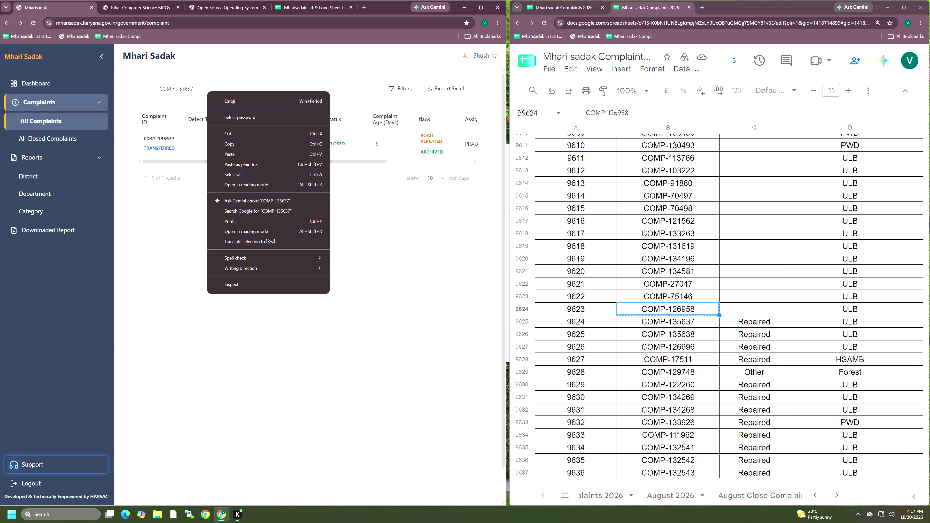
left_click(234, 153)
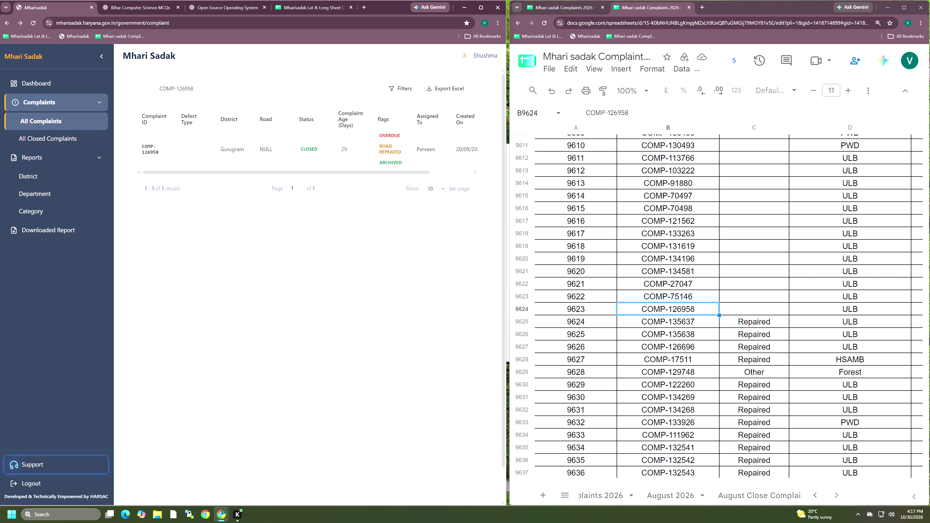
left_click(288, 150)
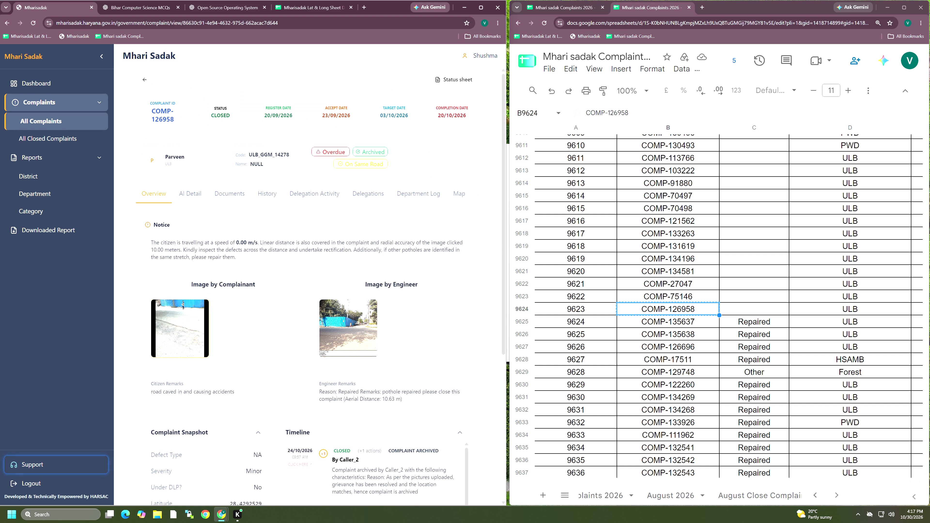
left_click(177, 326)
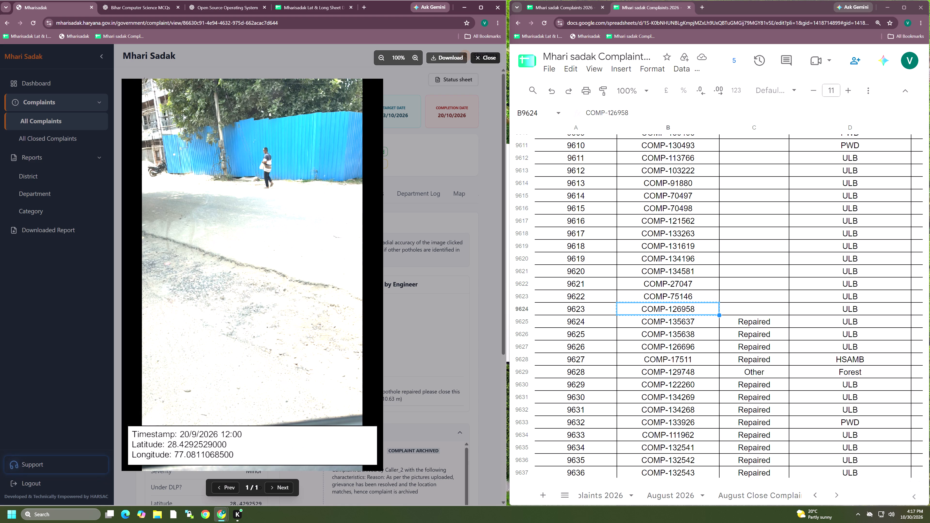
left_click(485, 59)
left_click(371, 318)
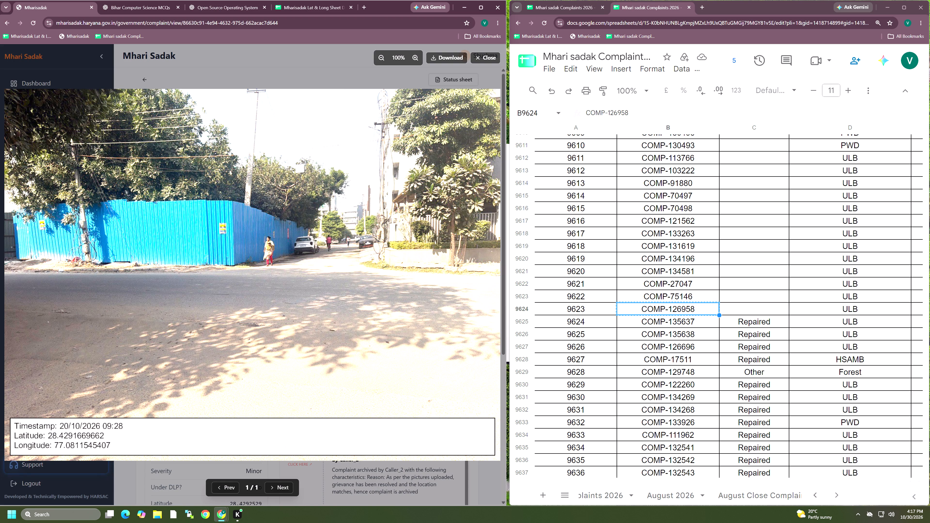
left_click(488, 53)
left_click(751, 306)
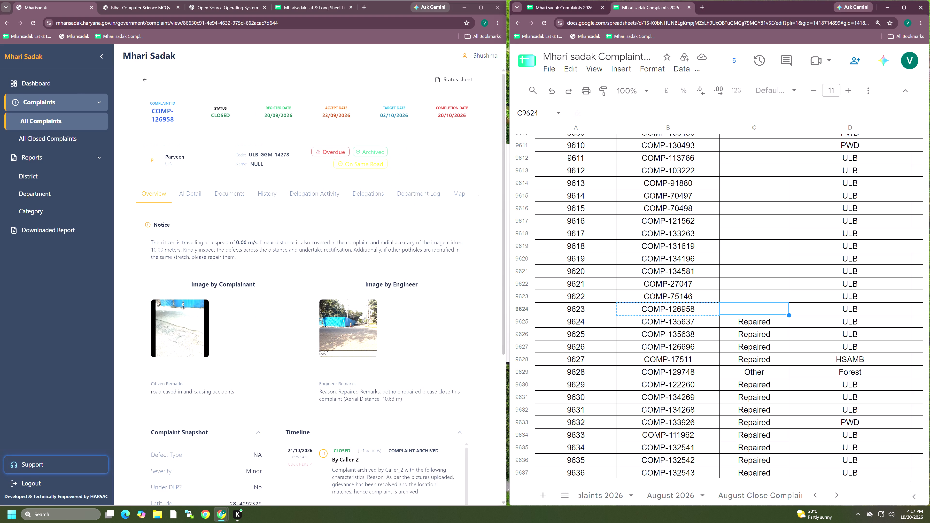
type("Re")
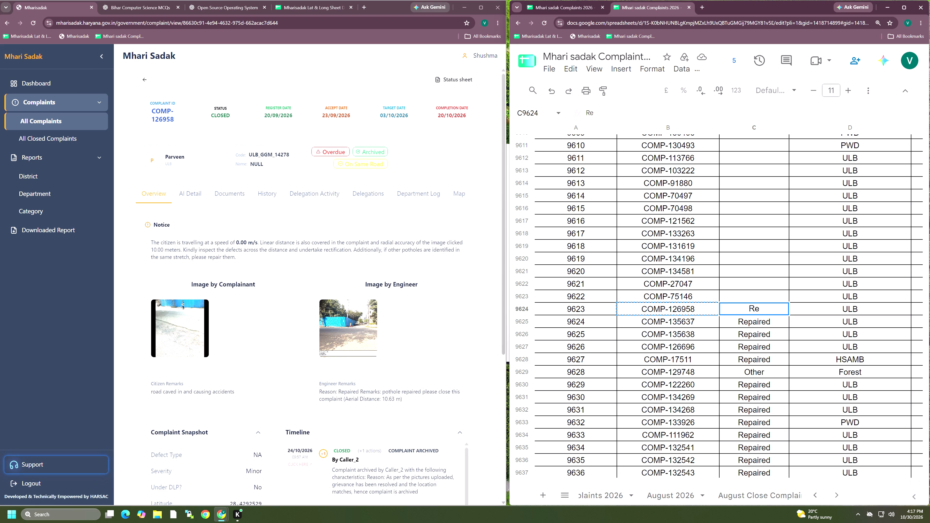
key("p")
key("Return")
left_click(690, 298)
right_click(690, 298)
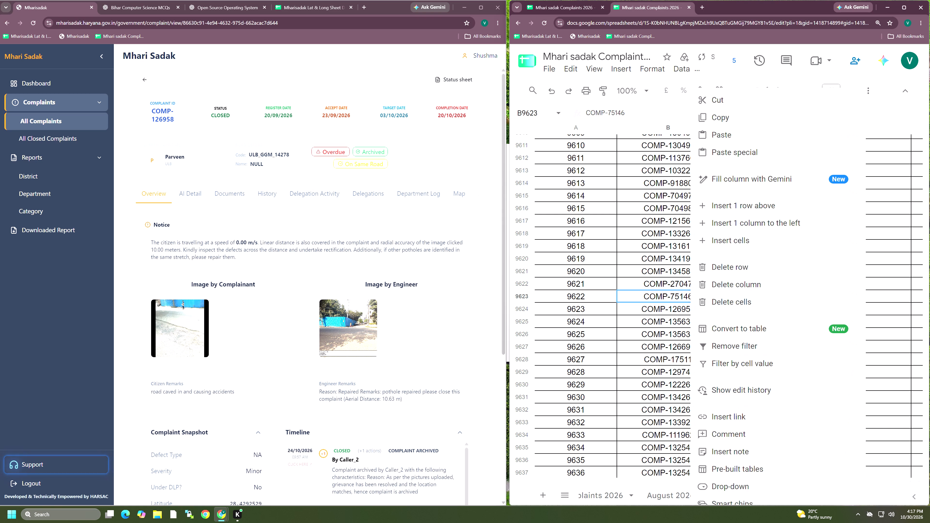
left_click(719, 118)
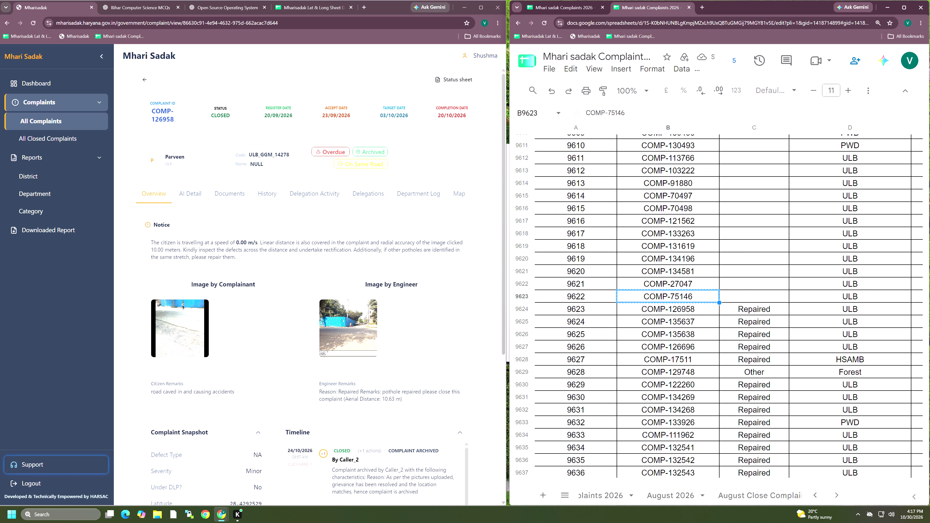
left_click(144, 77)
left_click_drag(200, 92, 185, 96)
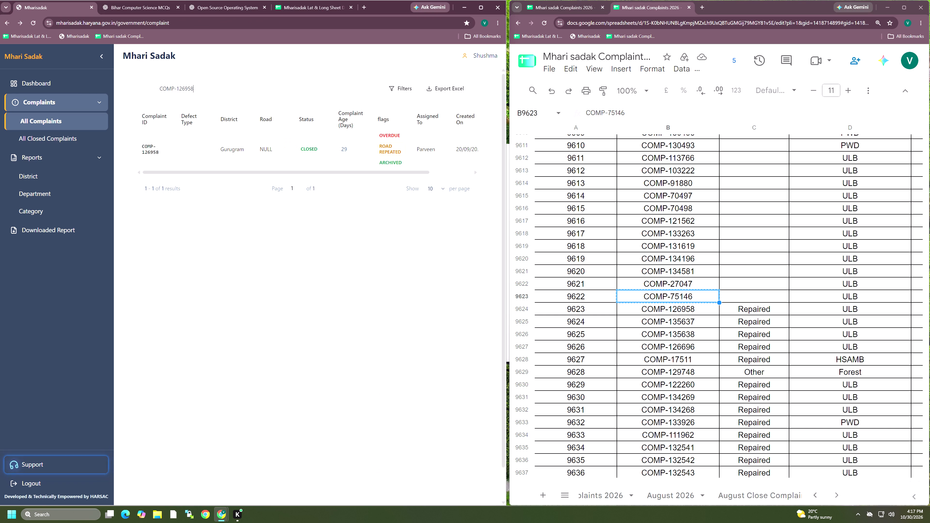
left_click_drag(185, 96, 138, 105)
right_click(205, 88)
left_click(230, 151)
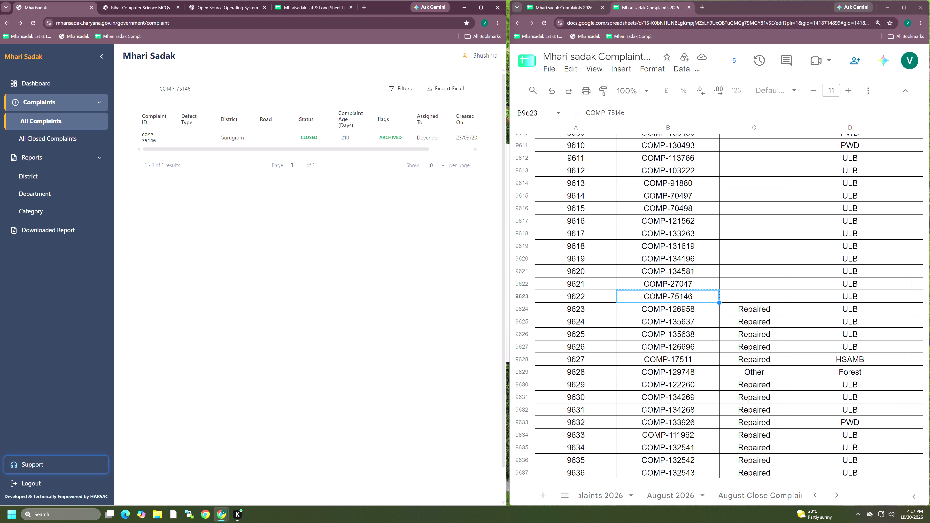
left_click(289, 143)
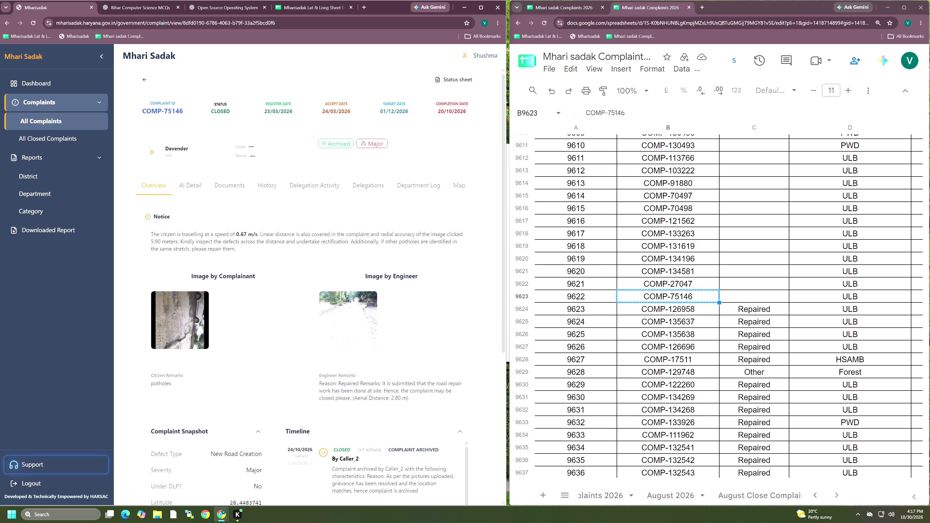
Copy the full engineer remark of COMP-75146, starting "Reason: Repaired", into its status cell in the sheet.
left_click_drag(317, 383, 415, 399)
key("ctrl+c")
left_click(769, 299)
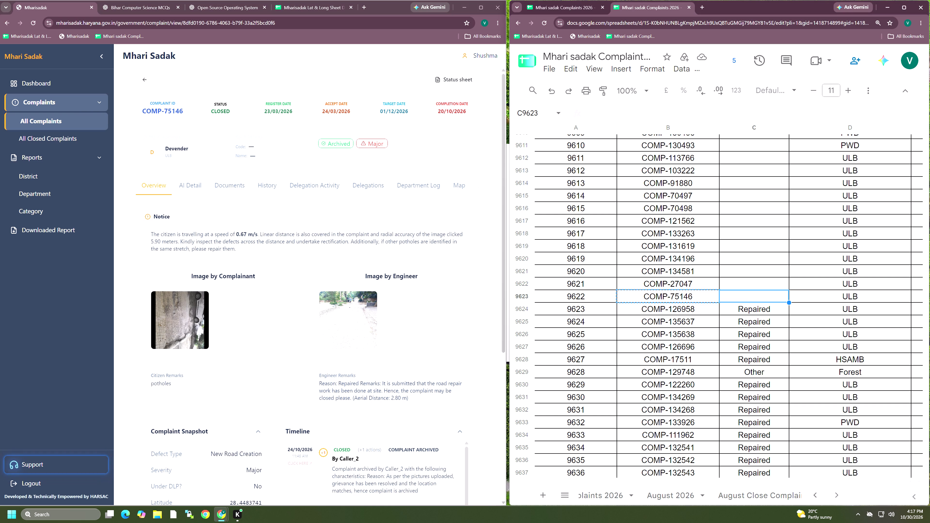
key("ctrl+v")
left_click(672, 282)
key("ctrl+c")
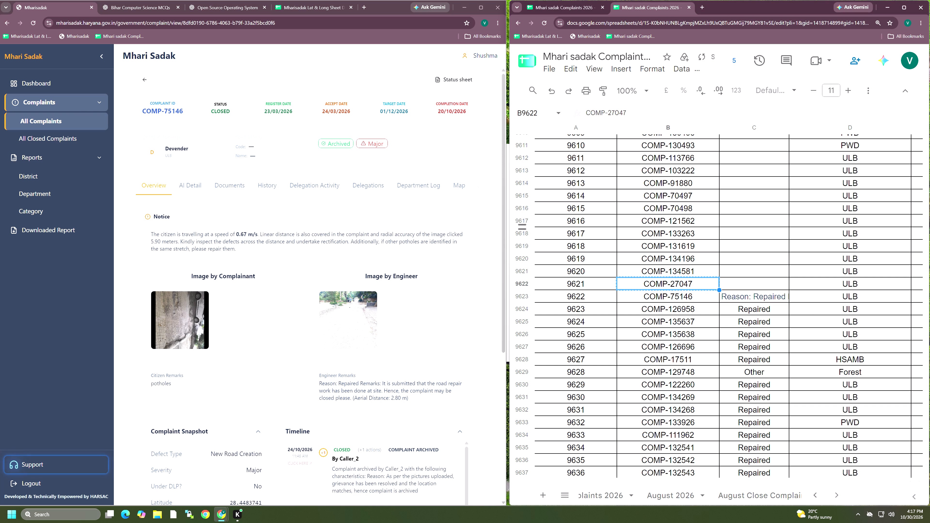
left_click(146, 77)
left_click_drag(192, 88, 191, 89)
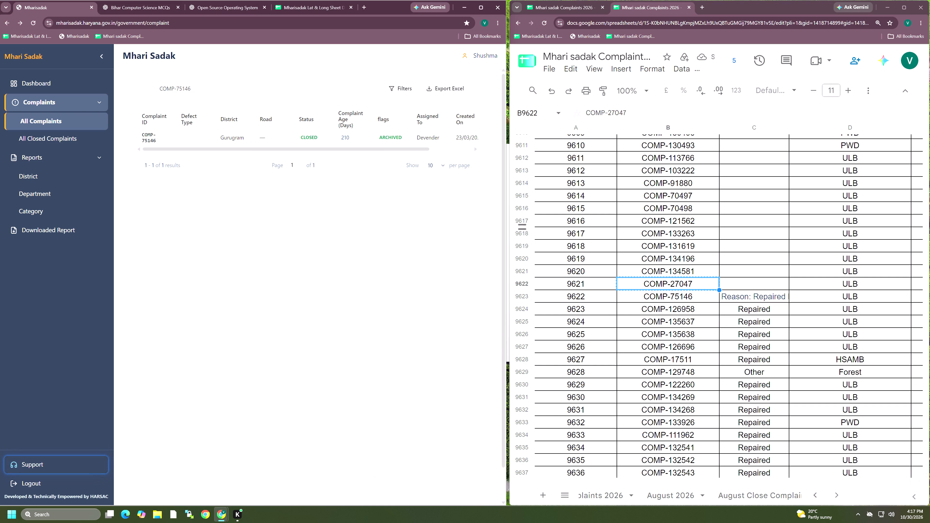
left_click_drag(191, 89, 130, 102)
key("ctrl+v")
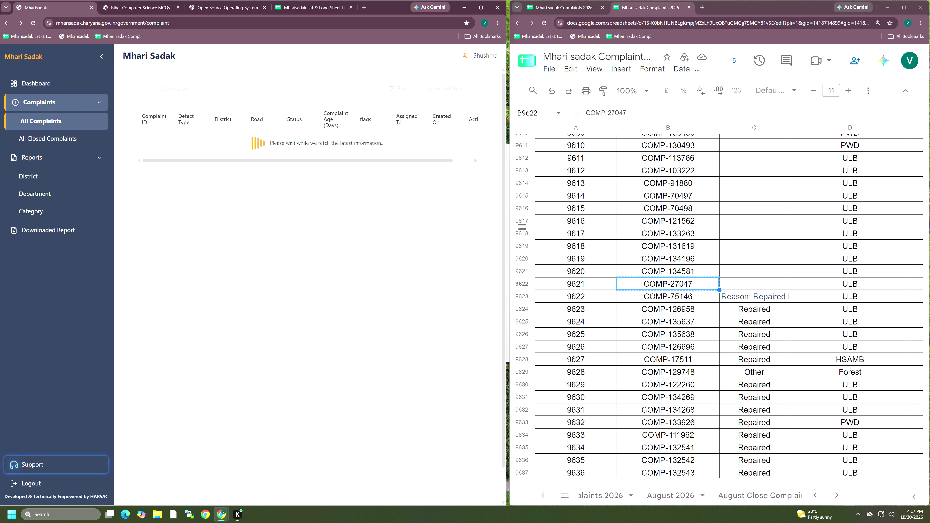
left_click_drag(278, 145, 280, 148)
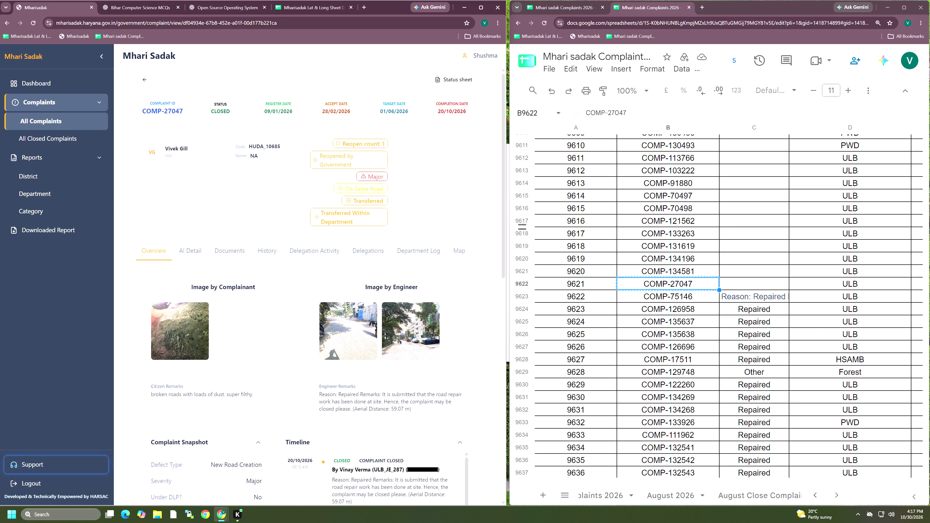
Examine the complainant's image and both engineer's images of COMP-27047 at full size.
left_click(199, 332)
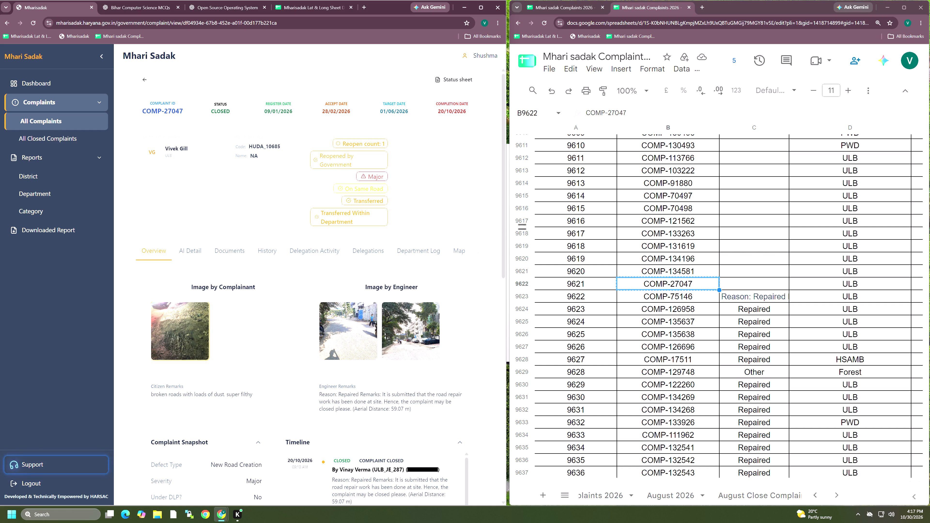
left_click(485, 60)
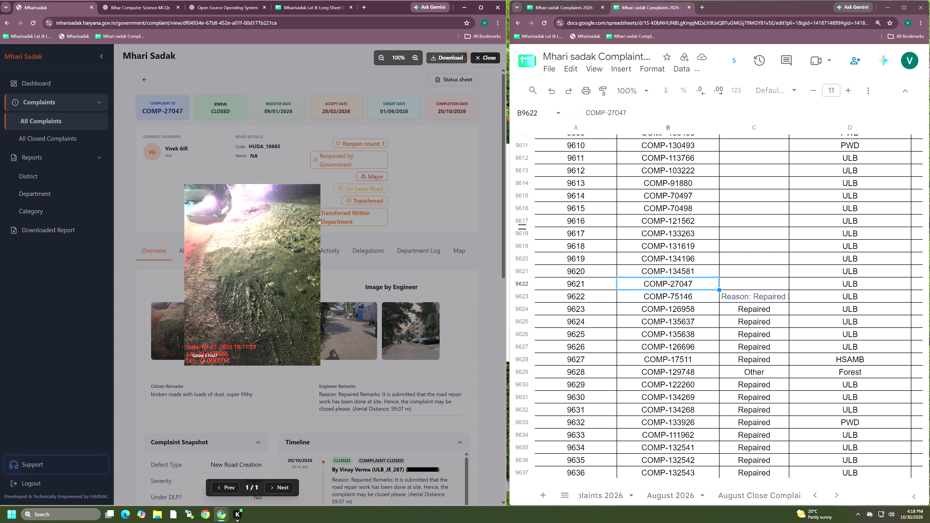
left_click_drag(332, 326, 334, 326)
left_click(351, 319)
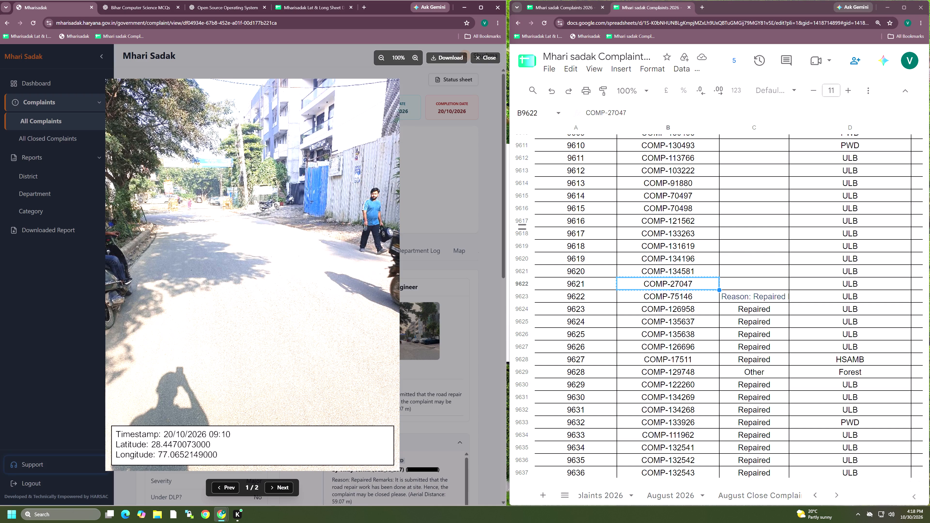
left_click(482, 58)
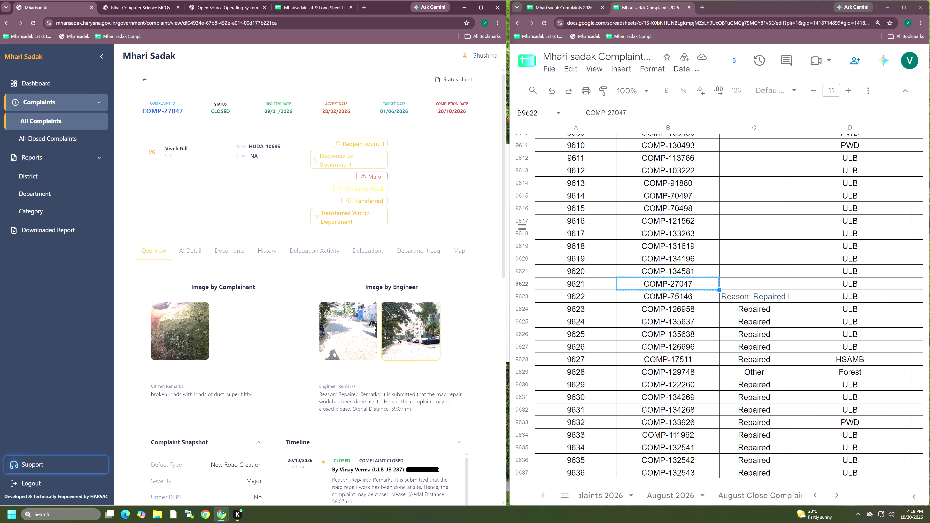
left_click(425, 345)
left_click(487, 57)
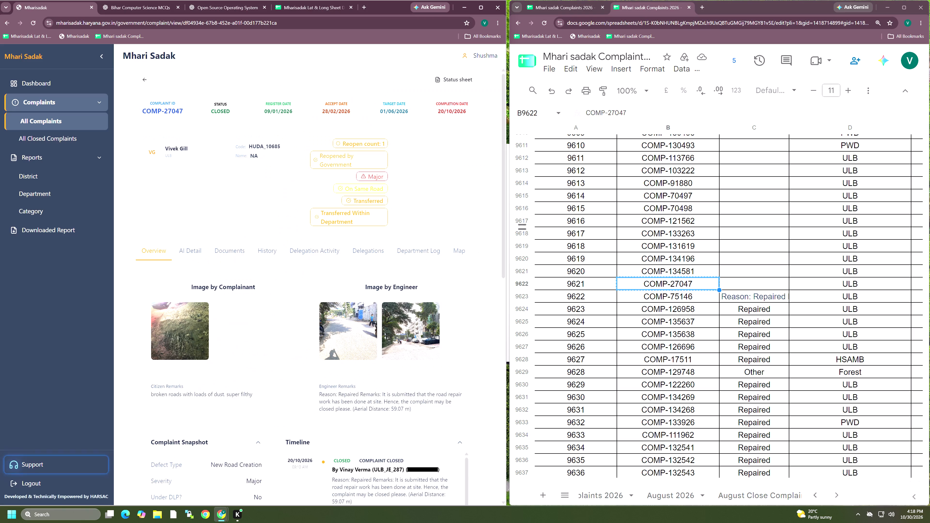
Copy the full engineer remark of COMP-27047, starting "Reason: Repaired", into its status cell in the sheet.
left_click(740, 286)
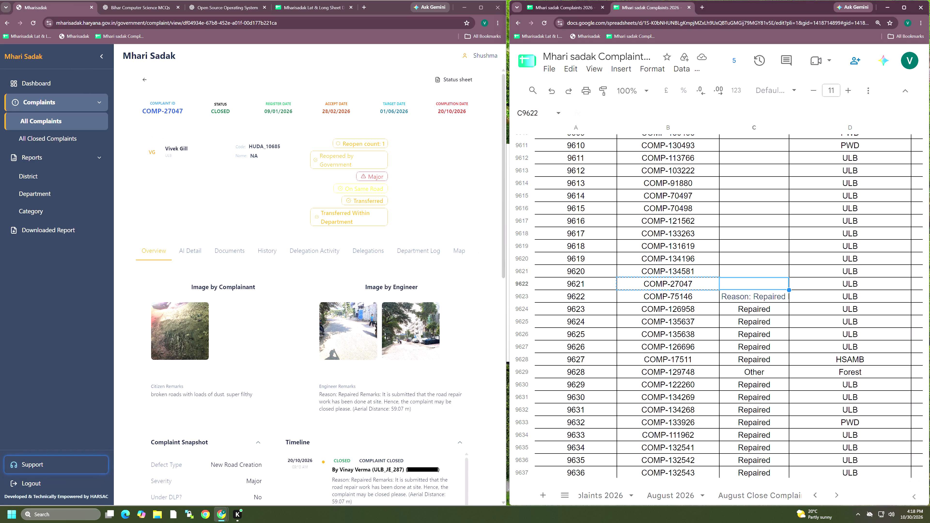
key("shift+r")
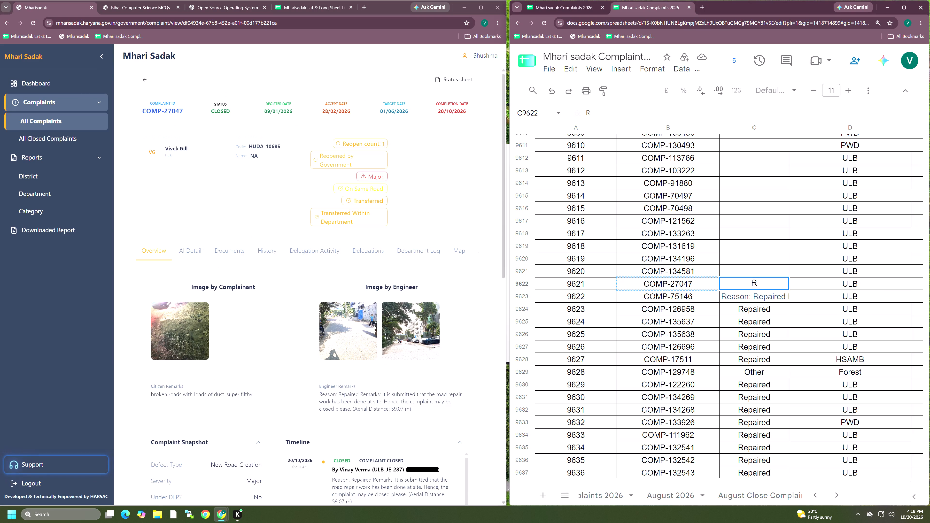
key("BackSpace")
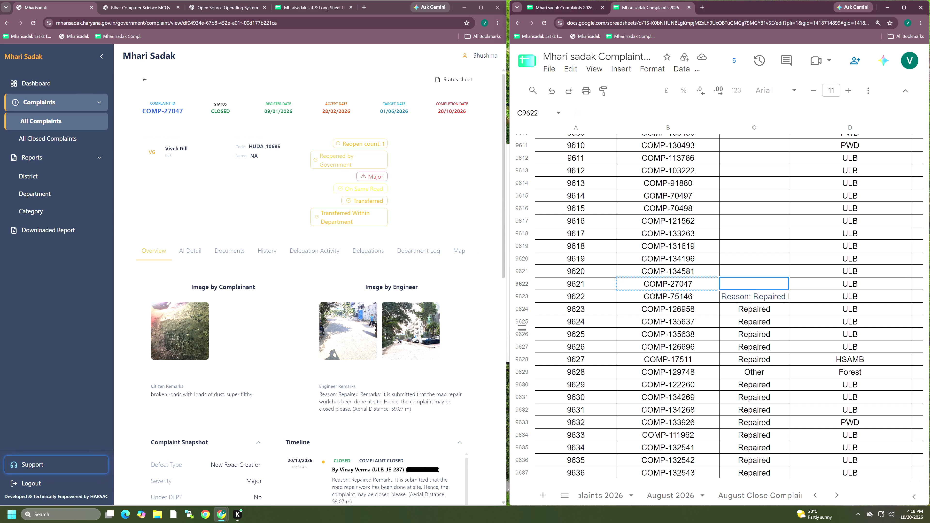
left_click_drag(319, 395, 417, 410)
key("ctrl+c")
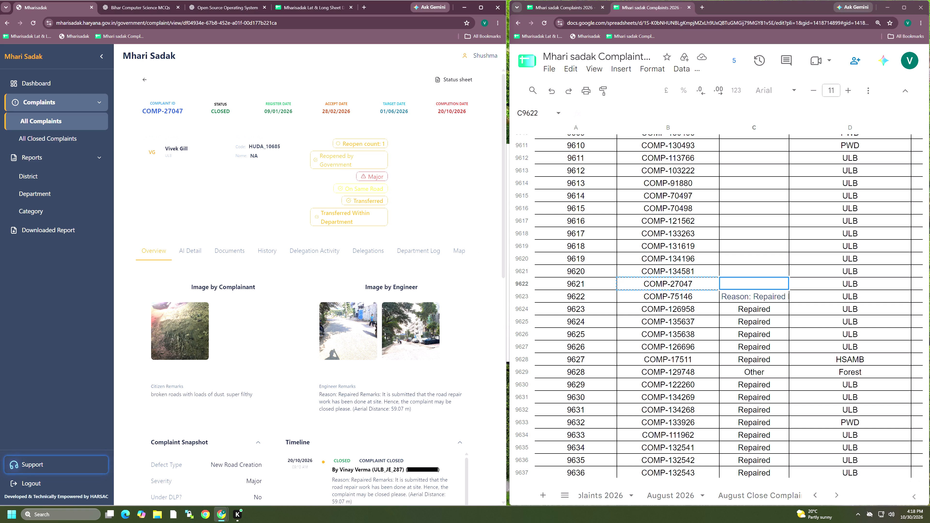
left_click(760, 287)
key("ctrl+v")
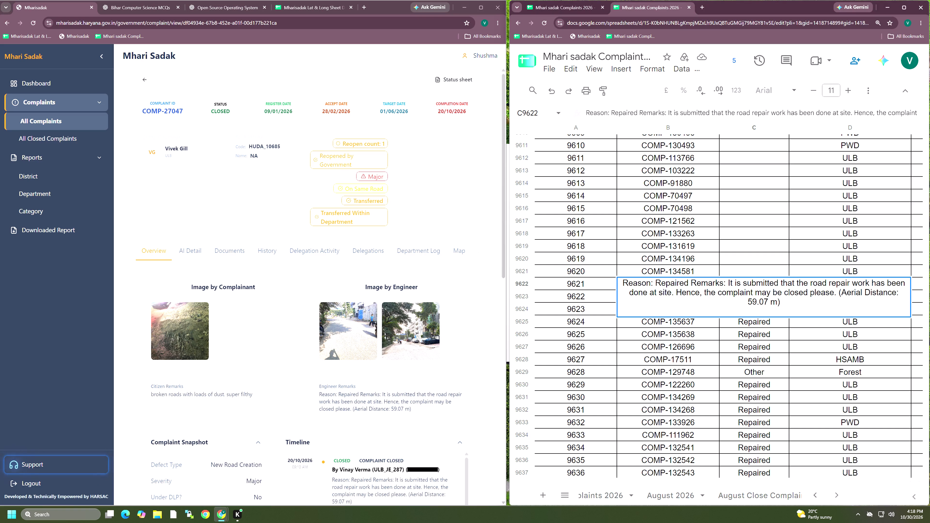
key("Return")
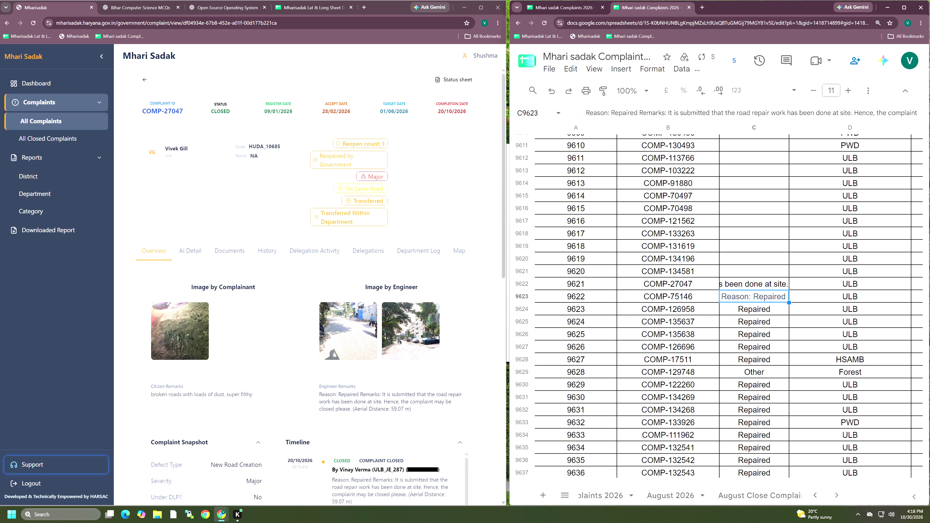
left_click(694, 272)
key("ctrl+c")
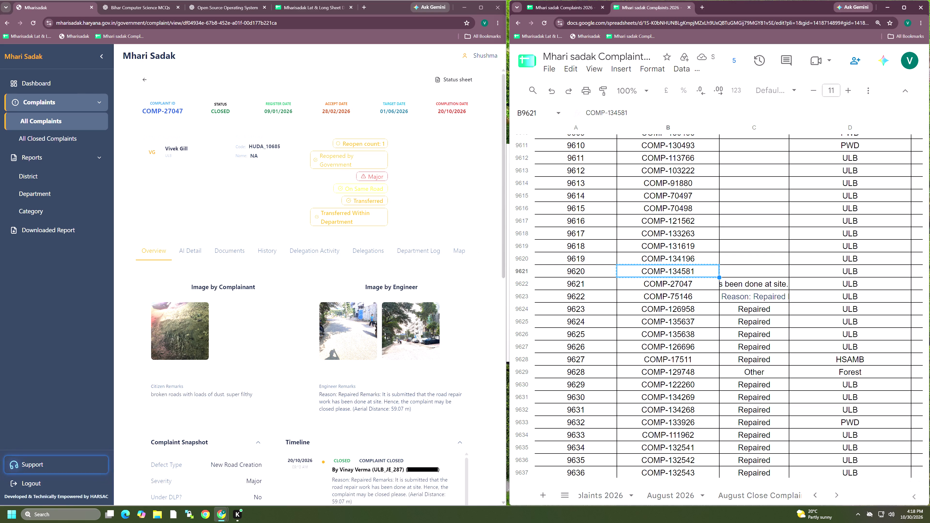
left_click(146, 85)
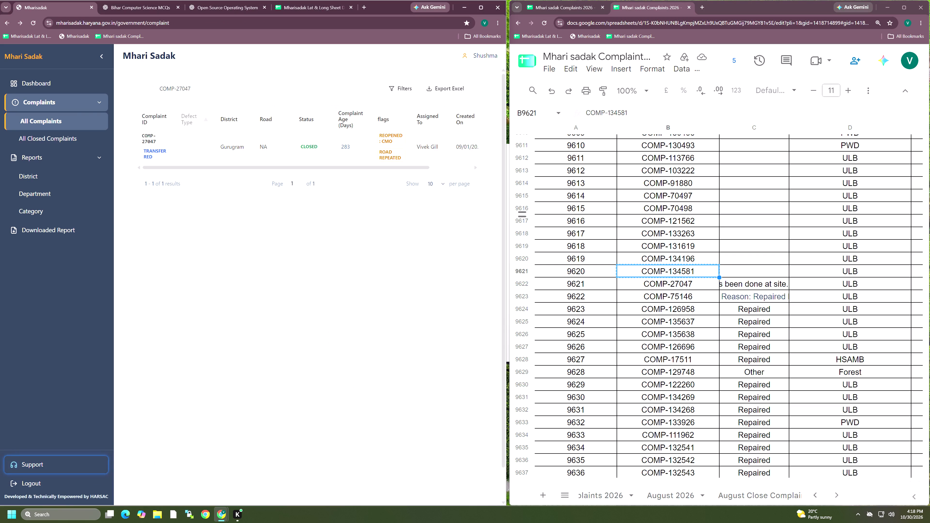
left_click_drag(199, 90, 147, 111)
key("ctrl+v")
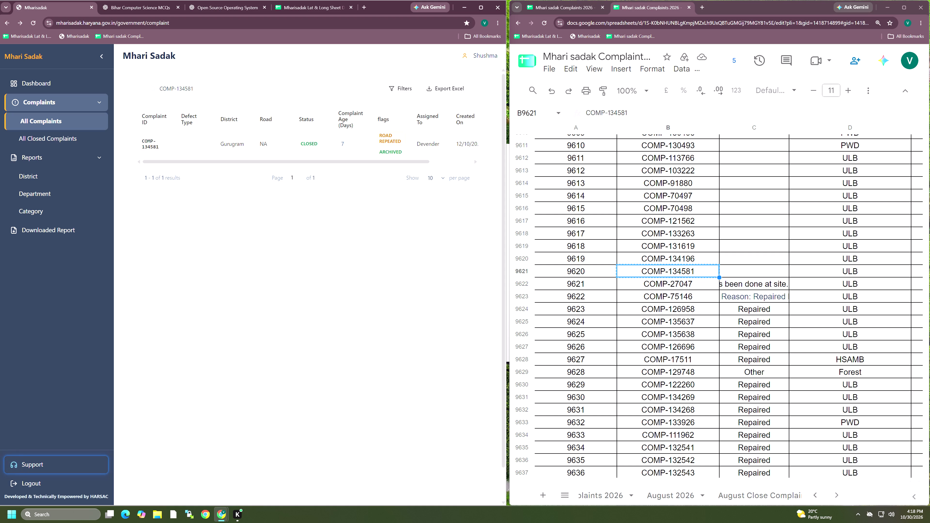
left_click(276, 149)
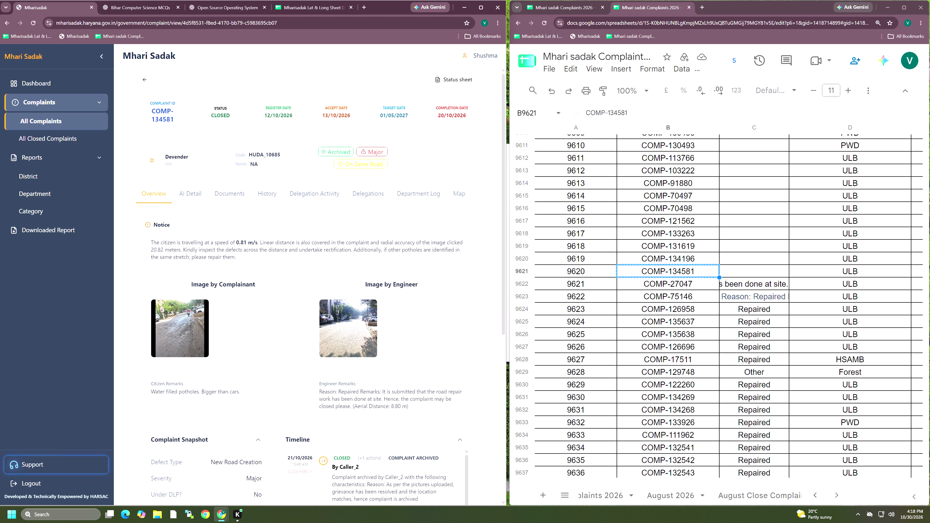
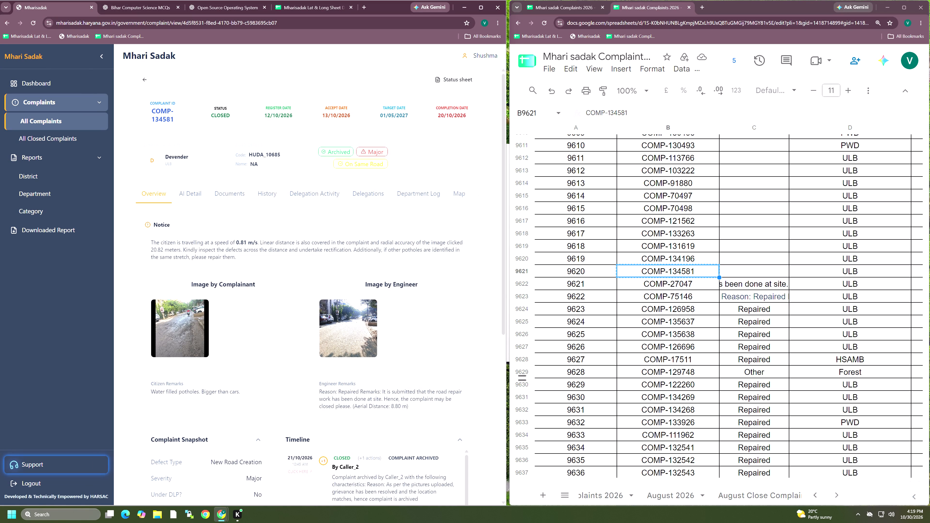
Copy the engineer remark of COMP-134581, starting "Reason: Repaired", into its status cell in the sheet.
left_click_drag(318, 392, 413, 412)
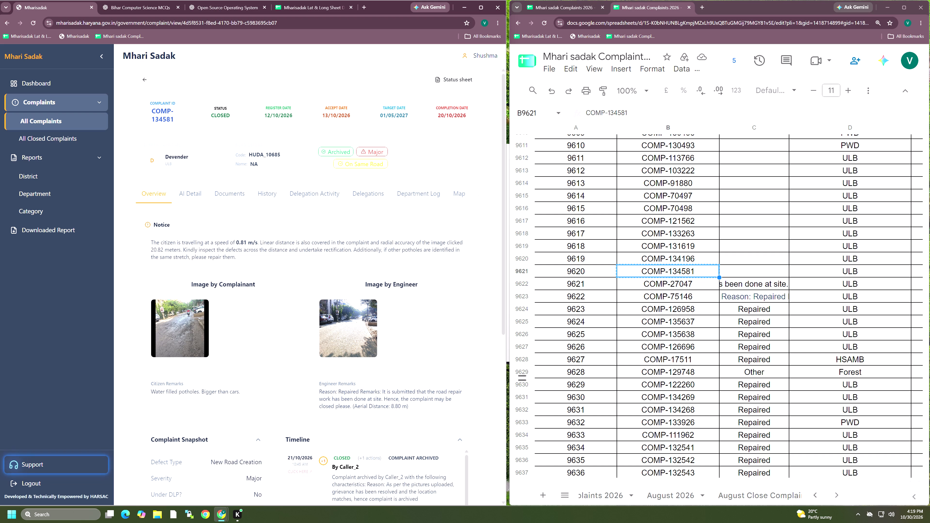
key("ctrl+c")
left_click(750, 270)
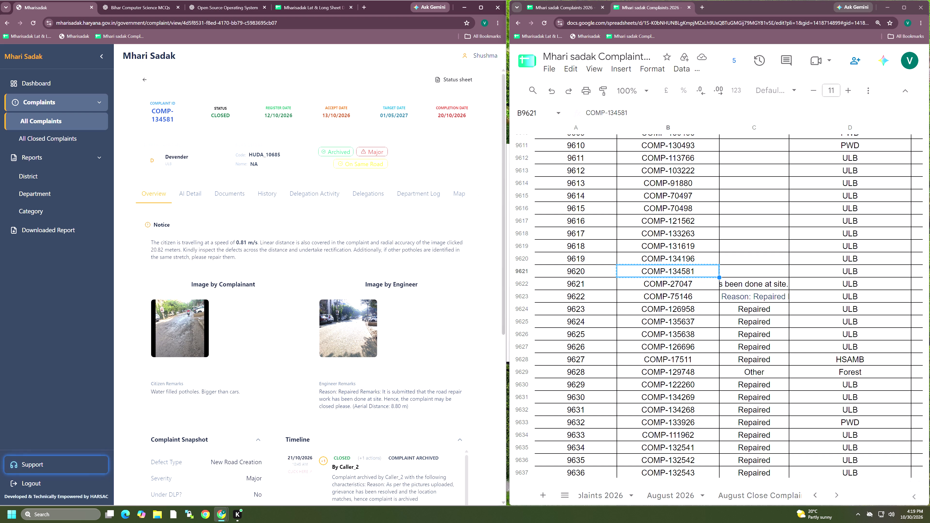
key("ctrl+v")
left_click(672, 257)
key("ctrl+c")
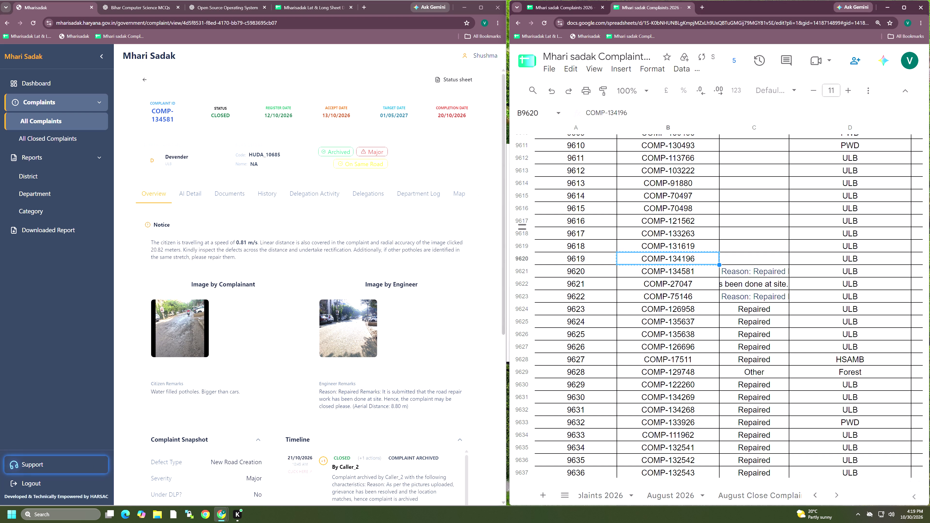
left_click(145, 78)
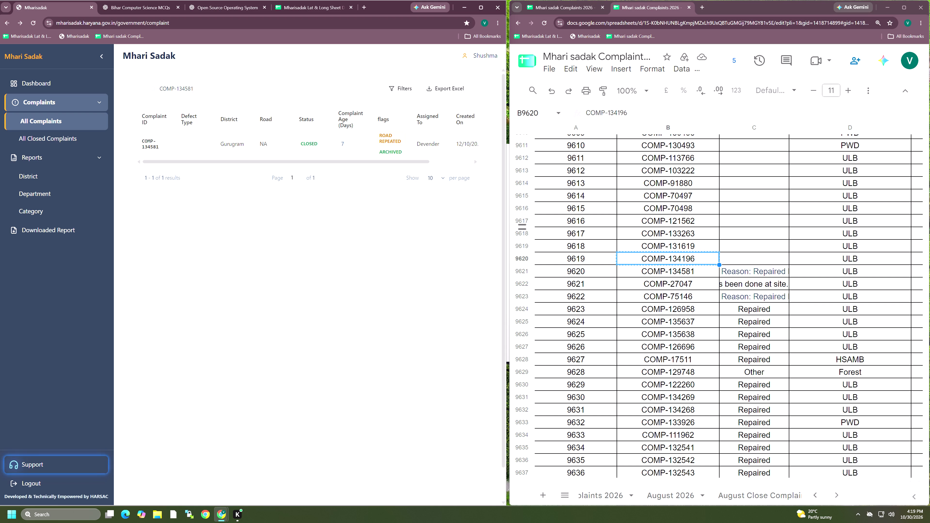
left_click_drag(197, 89, 145, 96)
key("ctrl+v")
left_click(268, 144)
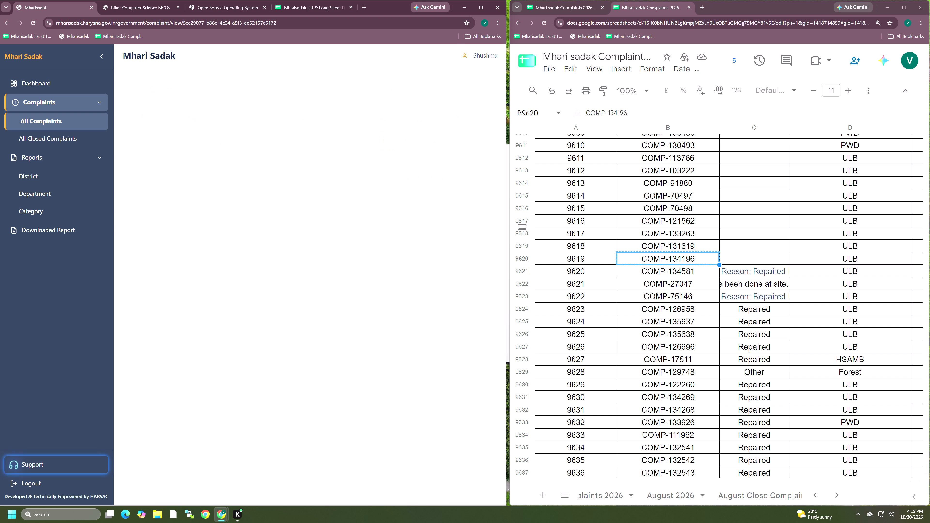
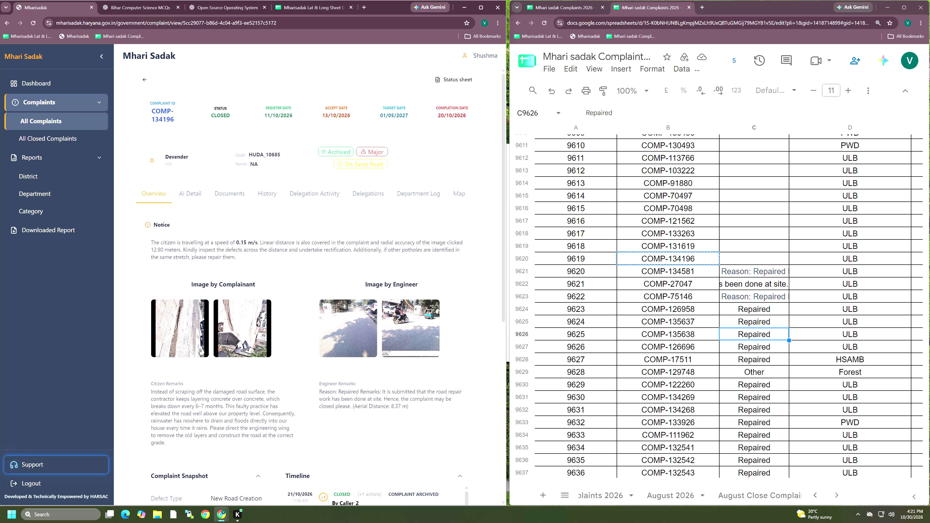
Check the engineer images of COMP-134196 and copy its engineer remark, starting "Reason: Repaired", into its status cell in the sheet.
left_click(683, 260)
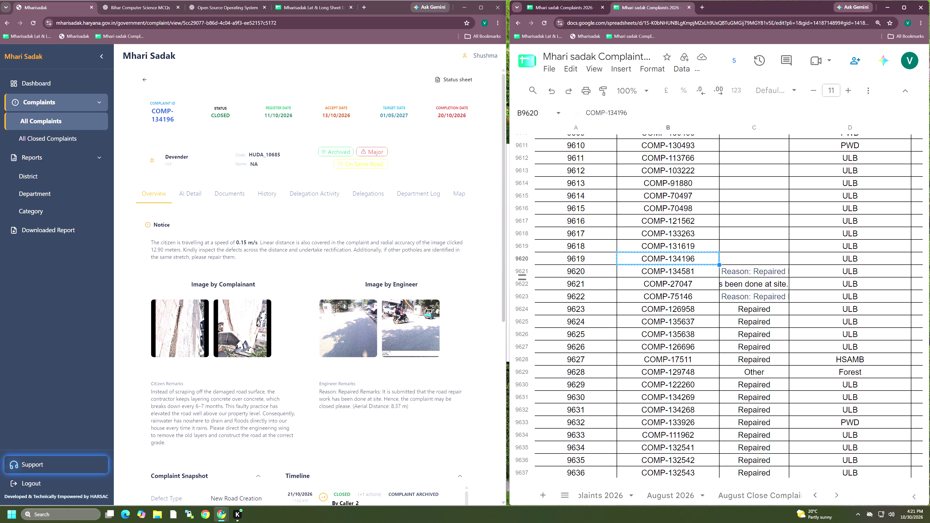
left_click(358, 330)
left_click(477, 182)
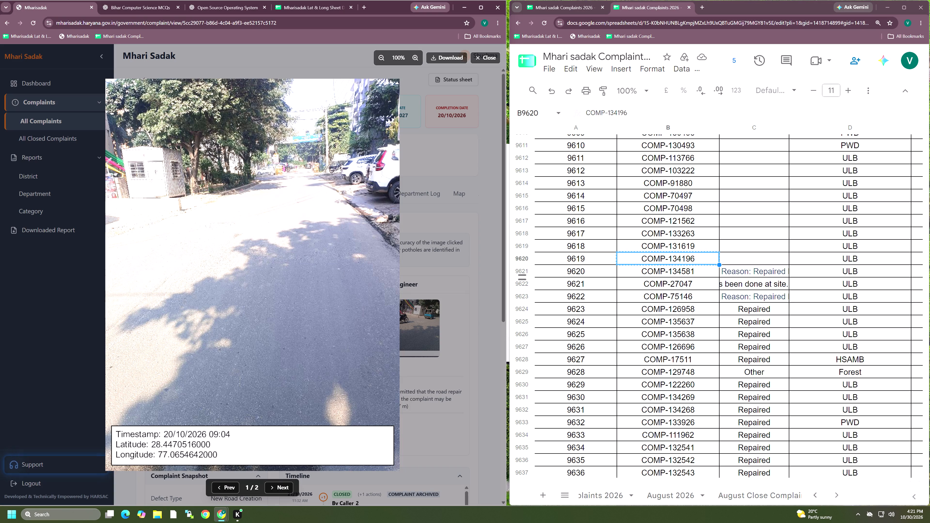
left_click(411, 325)
left_click(480, 56)
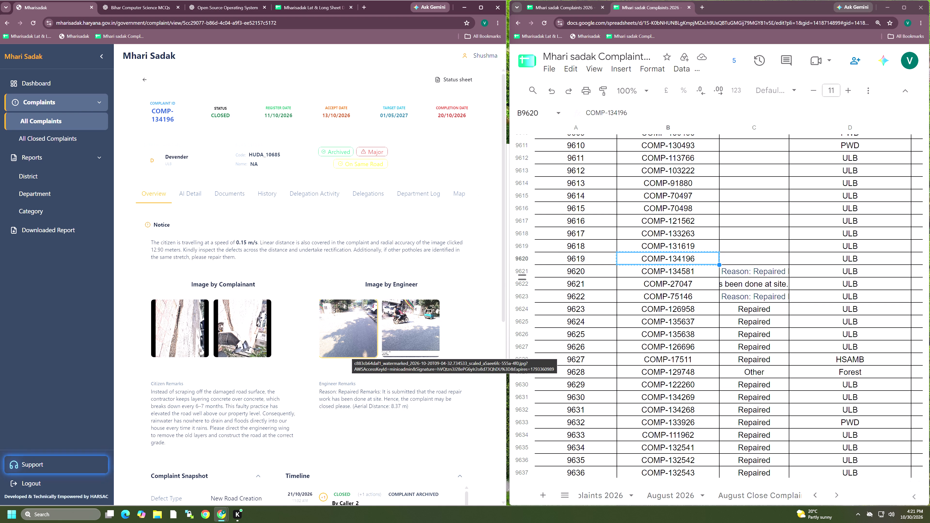
left_click_drag(316, 390, 380, 404)
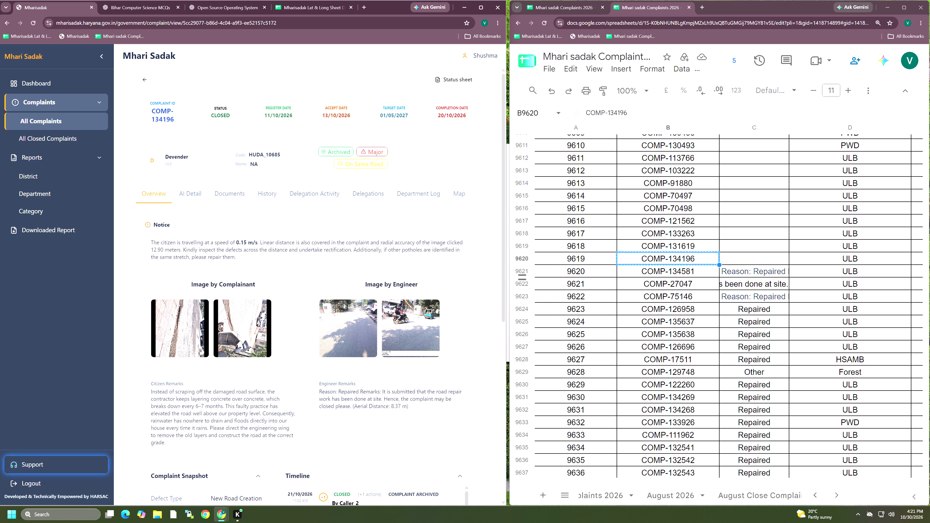
left_click_drag(380, 404, 416, 406)
key("ctrl+c")
left_click(744, 257)
key("ctrl+v")
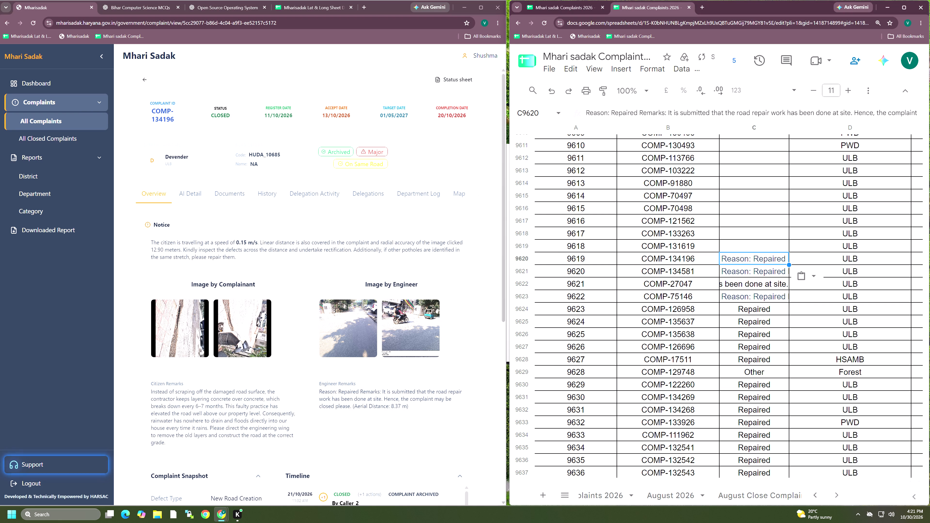
left_click(684, 246)
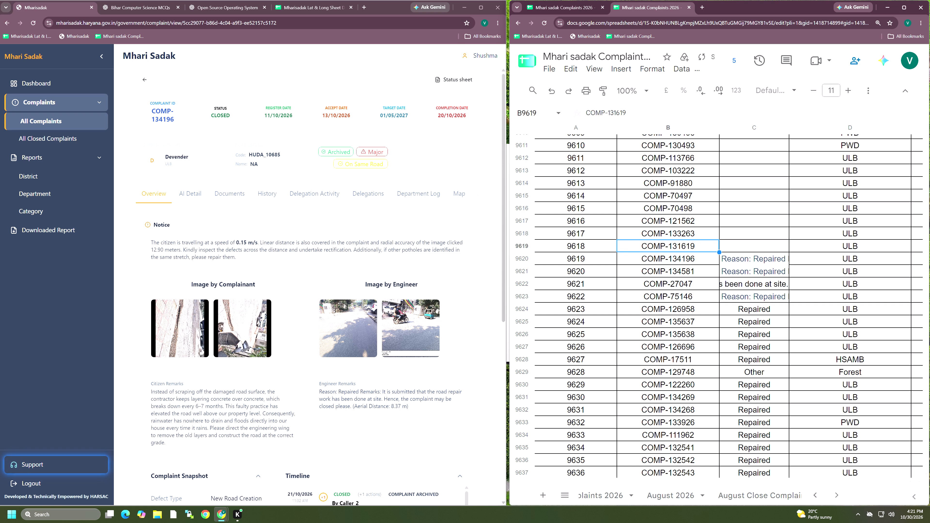
key("ctrl+c")
left_click(145, 78)
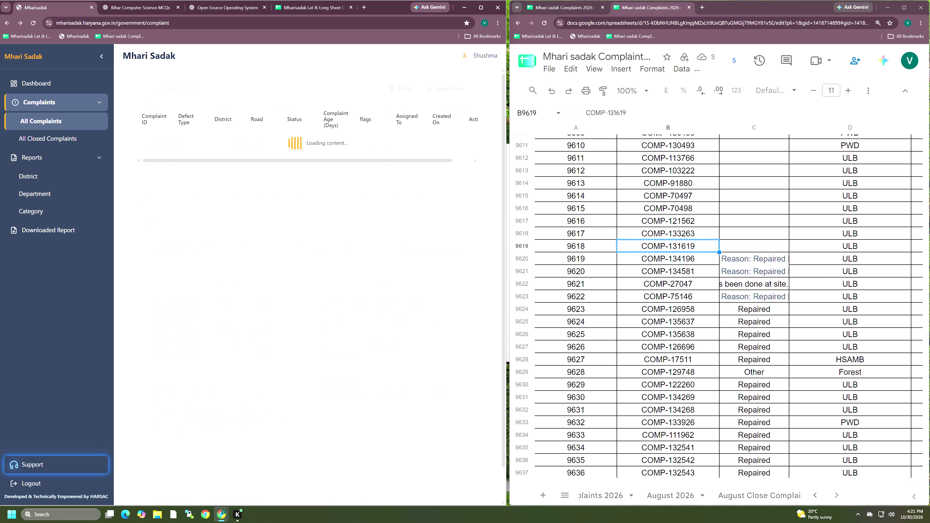
left_click_drag(198, 87, 146, 95)
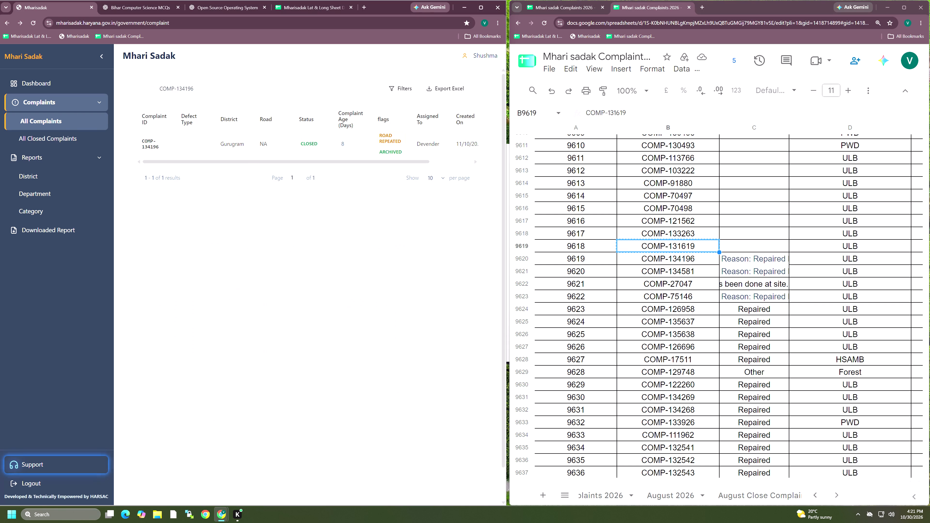
key("ctrl+v")
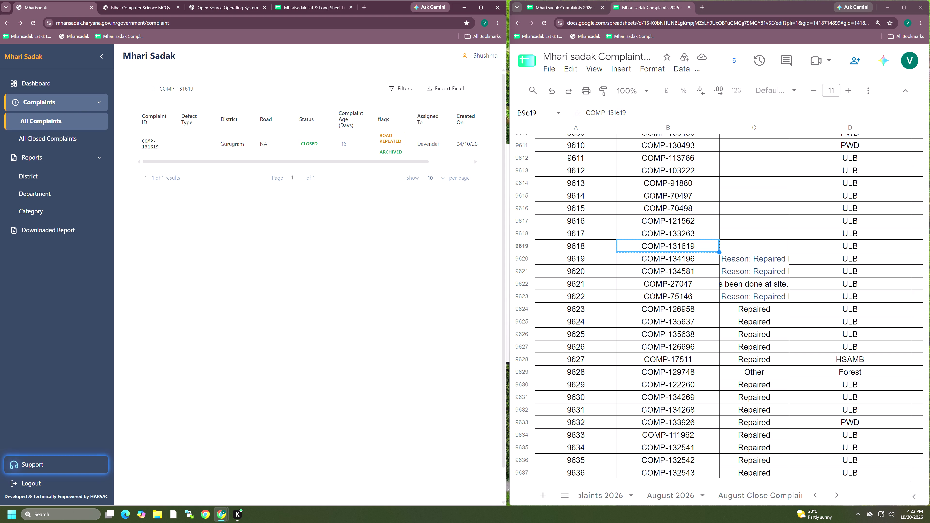
left_click(265, 152)
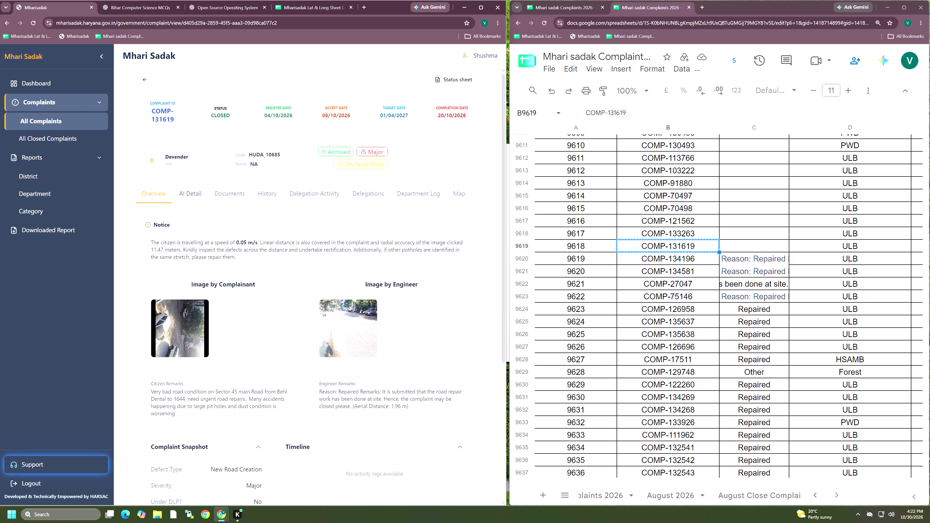
Enter Repaired as the status of COMP-131619 in the sheet.
left_click(761, 249)
type("Re")
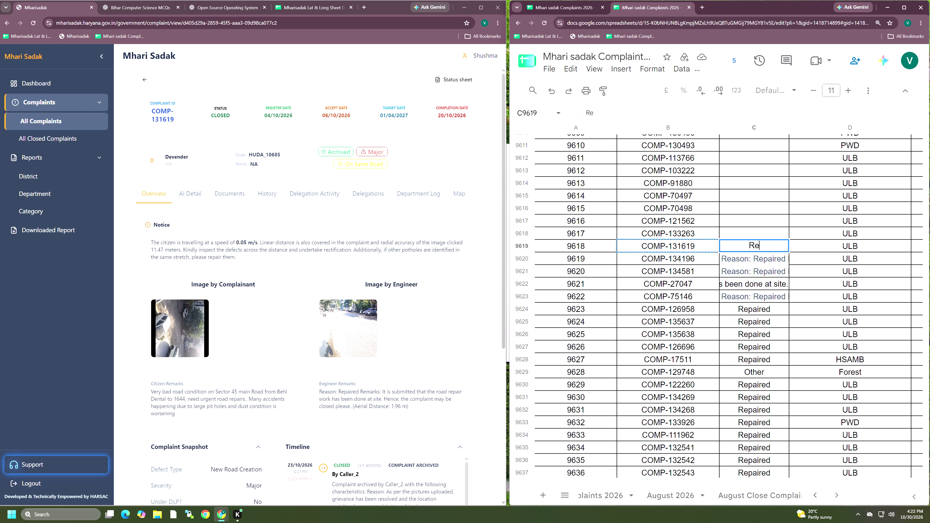
key("p")
key("Return")
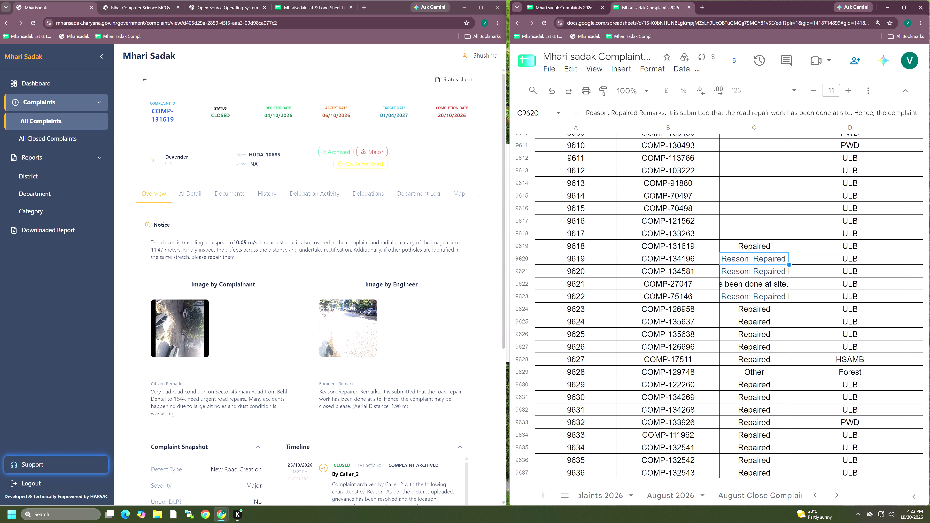
left_click(683, 232)
right_click(683, 232)
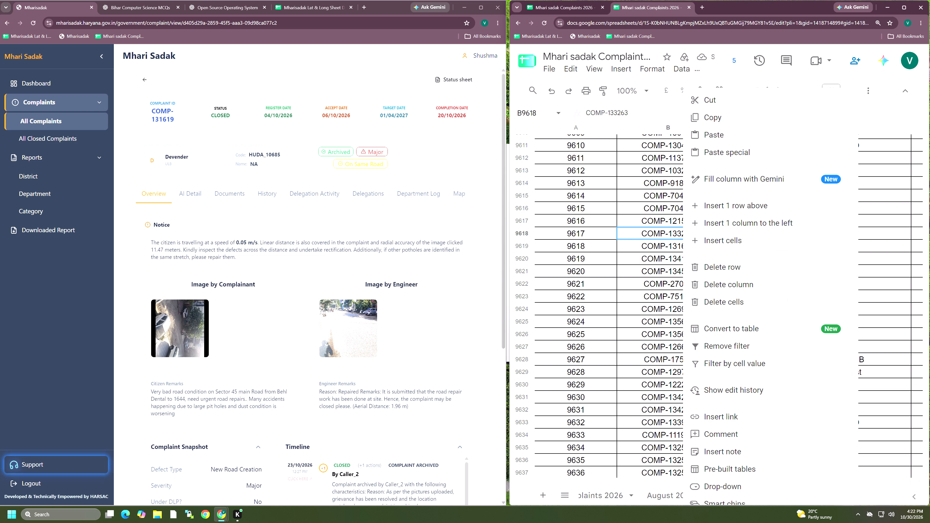
left_click(761, 125)
scroll(767, 346, "up", 4)
scroll(767, 346, "down", 1)
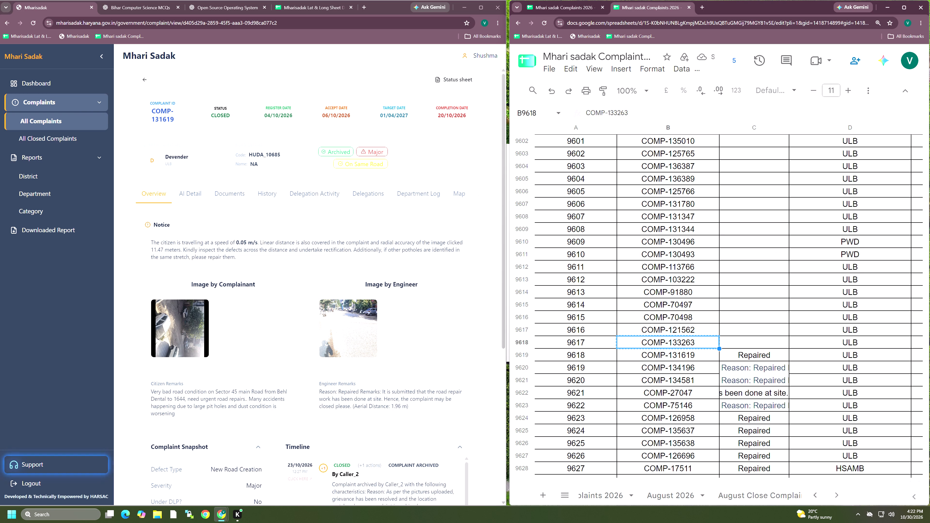
left_click(145, 78)
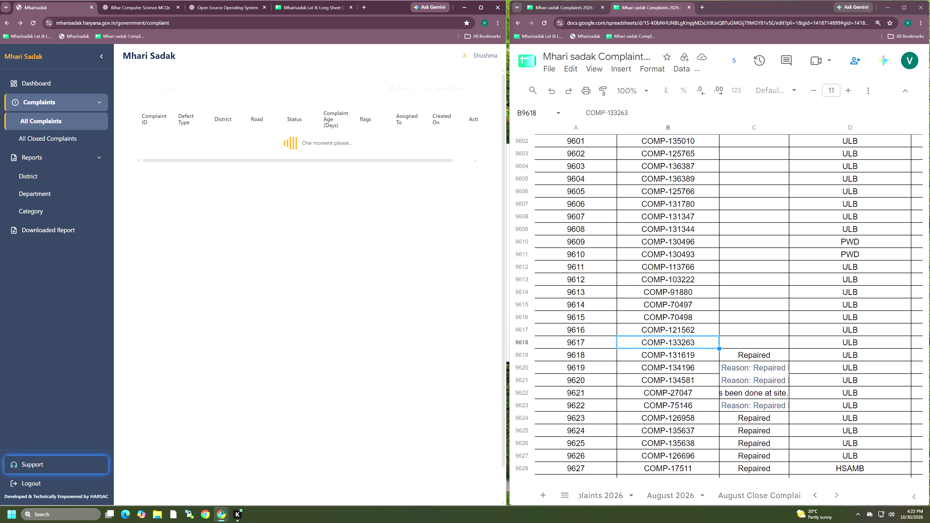
left_click_drag(198, 88, 145, 95)
right_click(207, 95)
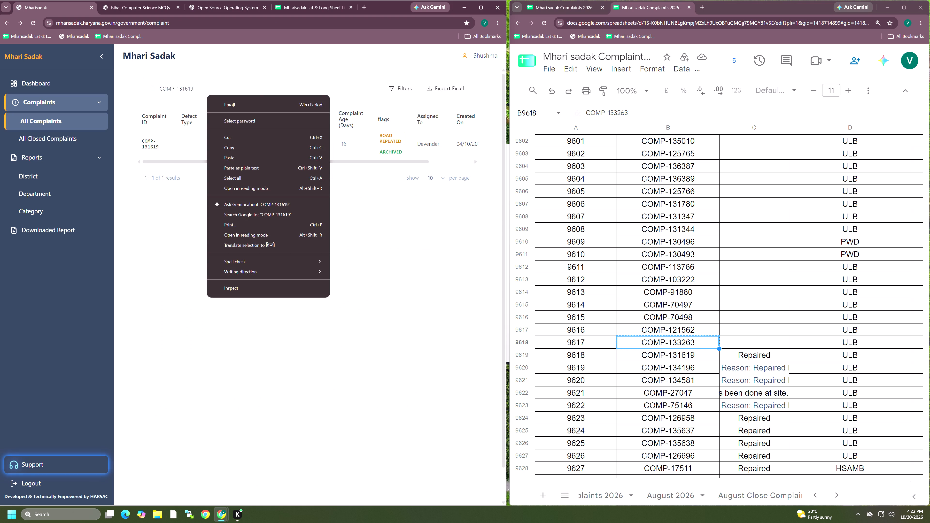
left_click(243, 162)
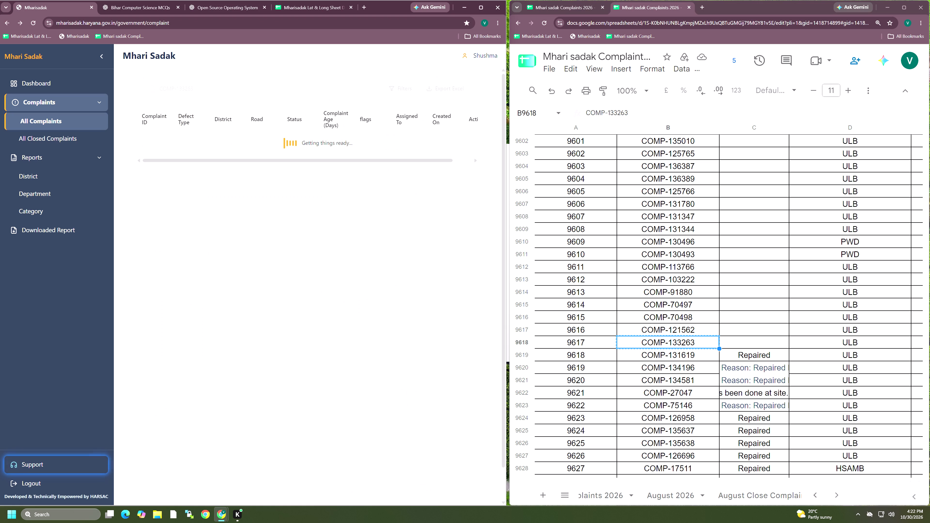
left_click_drag(220, 150, 227, 151)
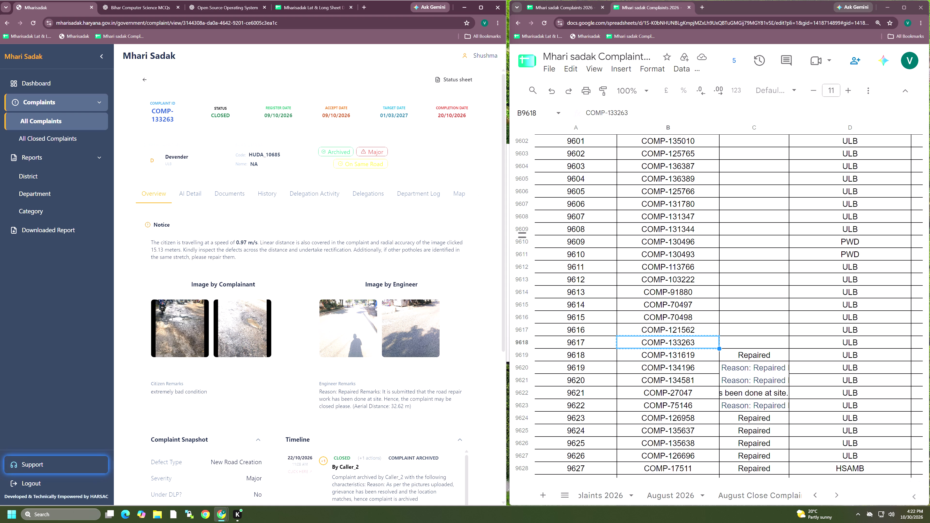
Enter Repaired as the status of COMP-133263 in the sheet.
left_click(752, 347)
type("Re")
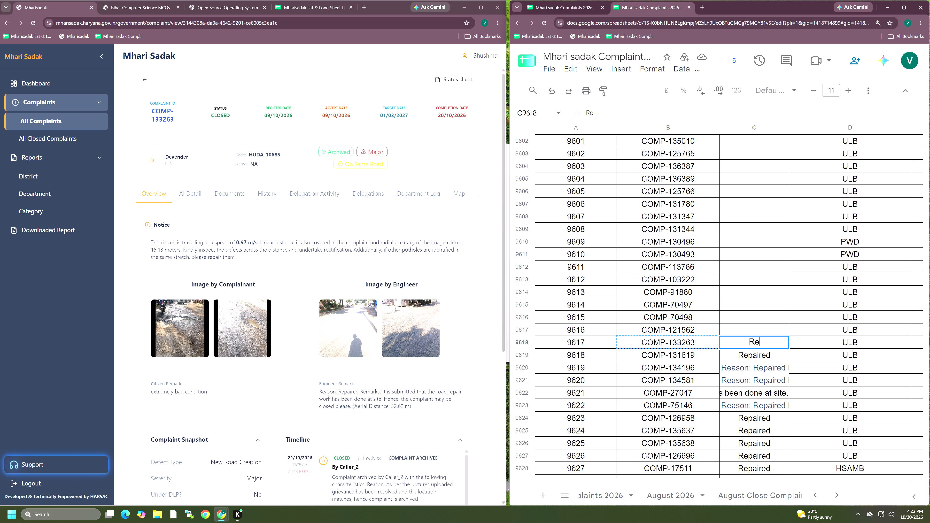
key("p")
key("Return")
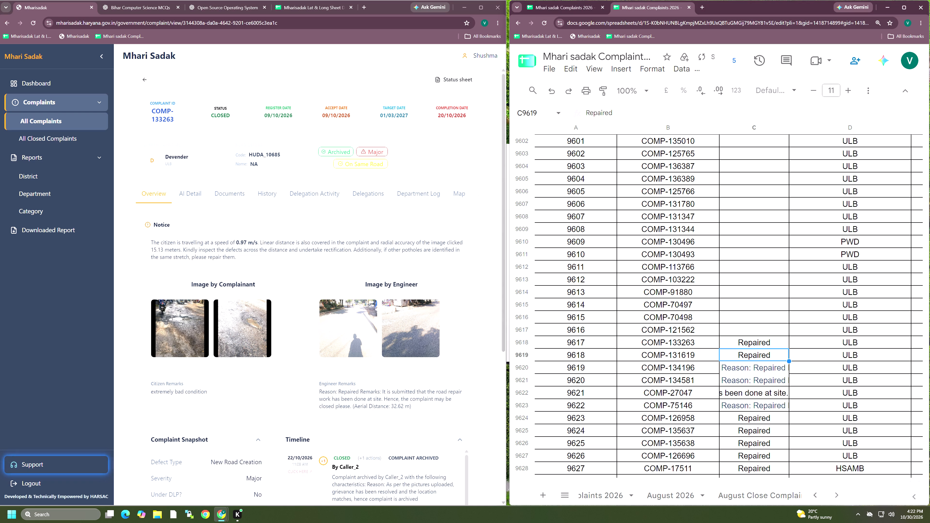
left_click(697, 332)
key("ctrl+c")
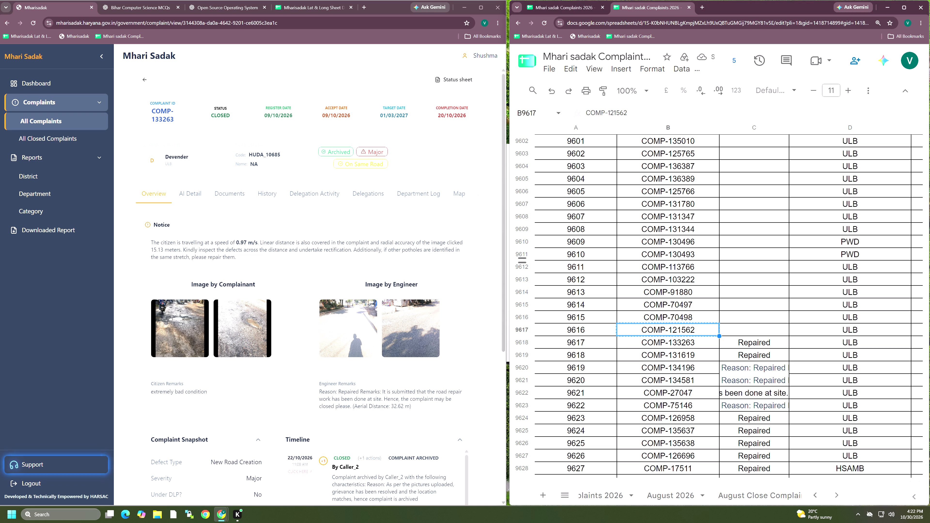
left_click(149, 78)
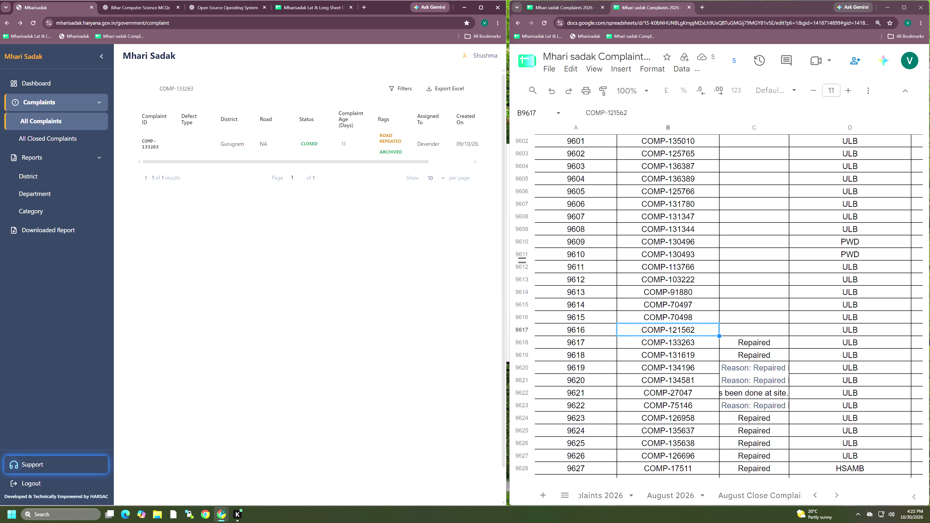
left_click_drag(195, 89, 143, 97)
key("ctrl+v")
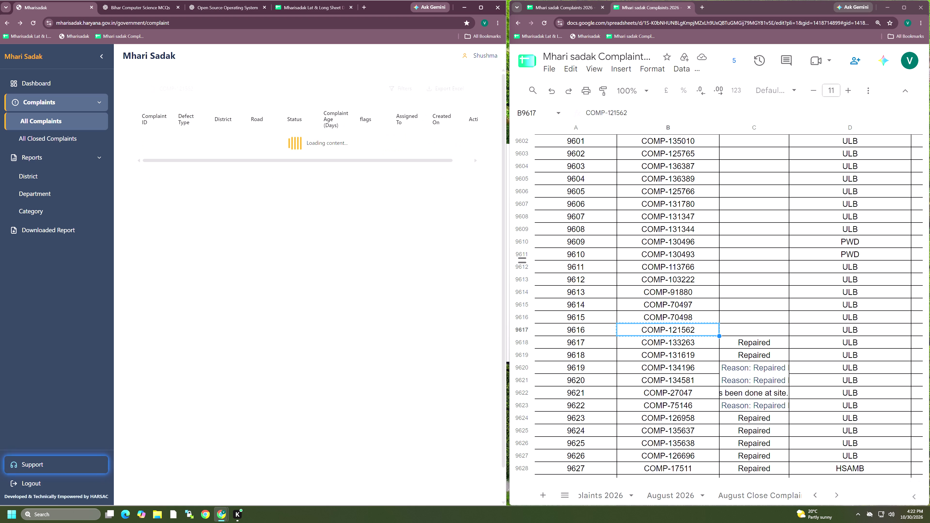
left_click(243, 151)
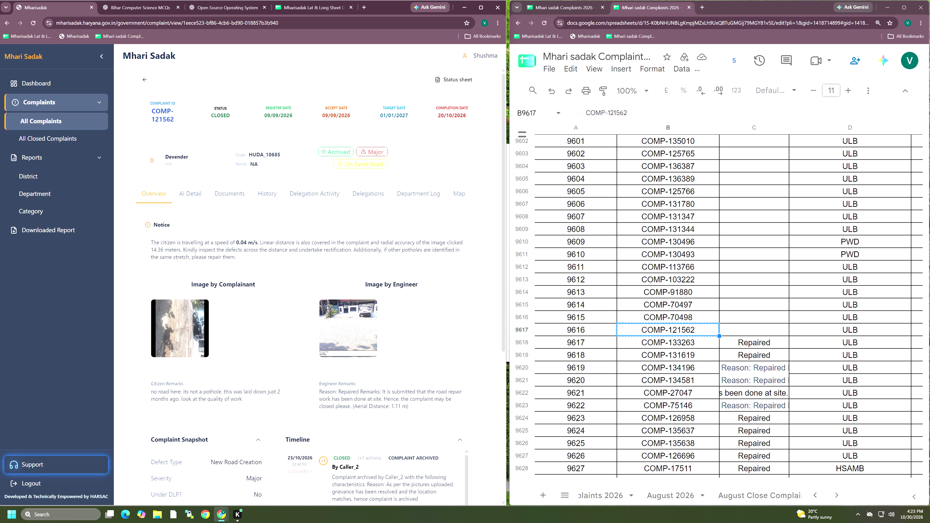
Check the engineer image of COMP-121562 and enter Repaired as its status in the sheet.
left_click(346, 336)
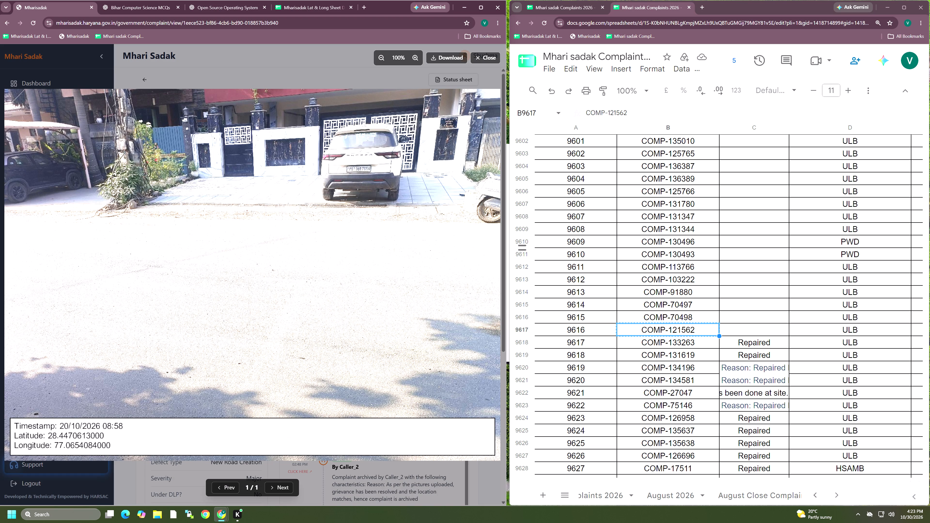
left_click(484, 59)
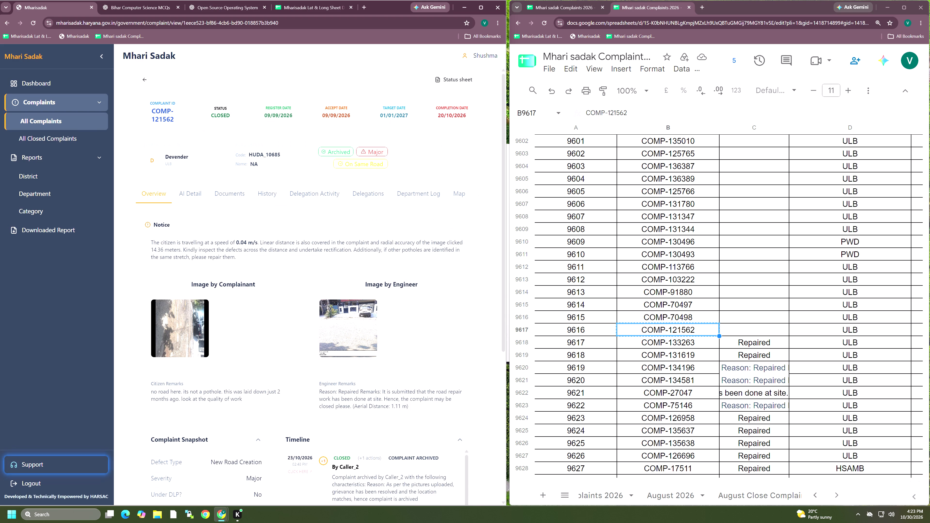
left_click(741, 332)
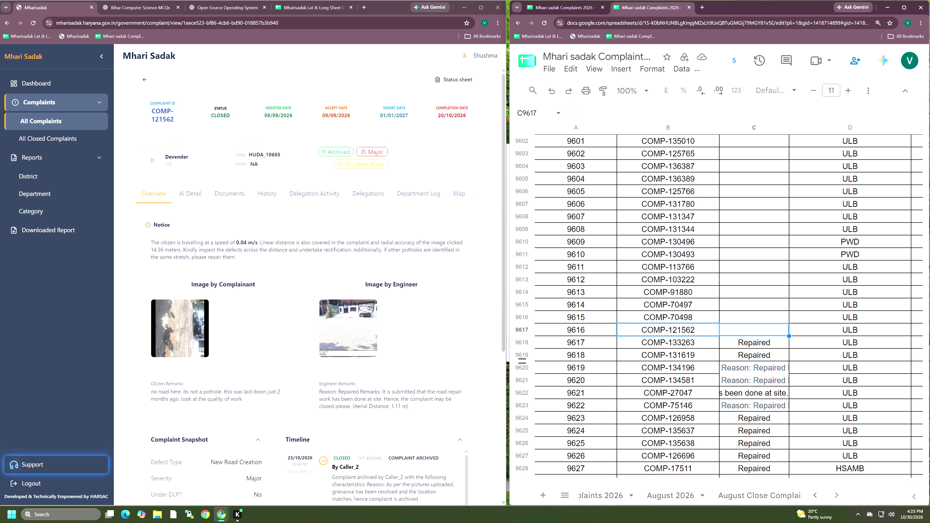
type("Re")
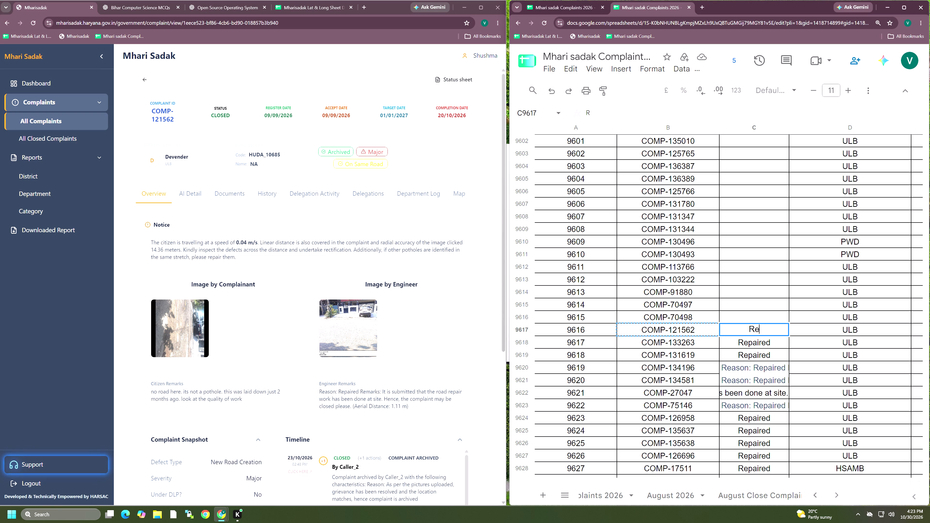
key("p")
key("Return")
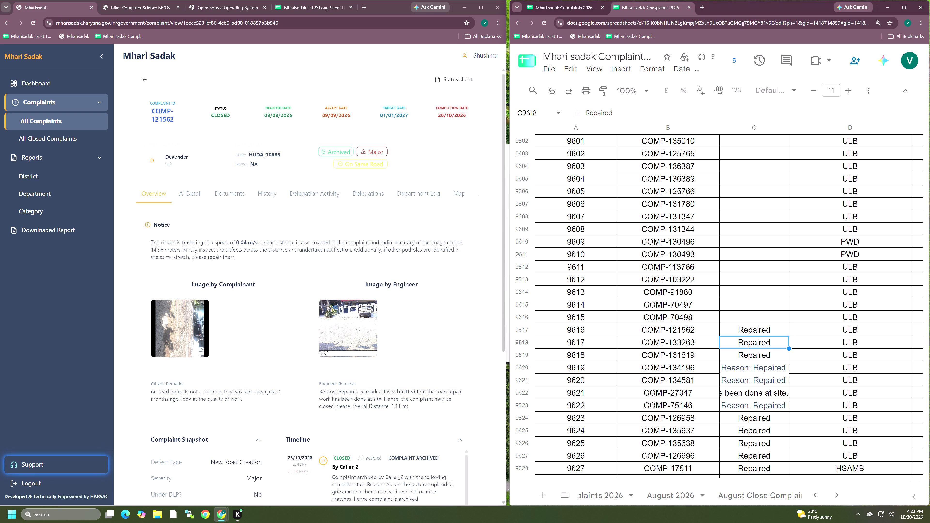
left_click(697, 316)
key("ctrl+c")
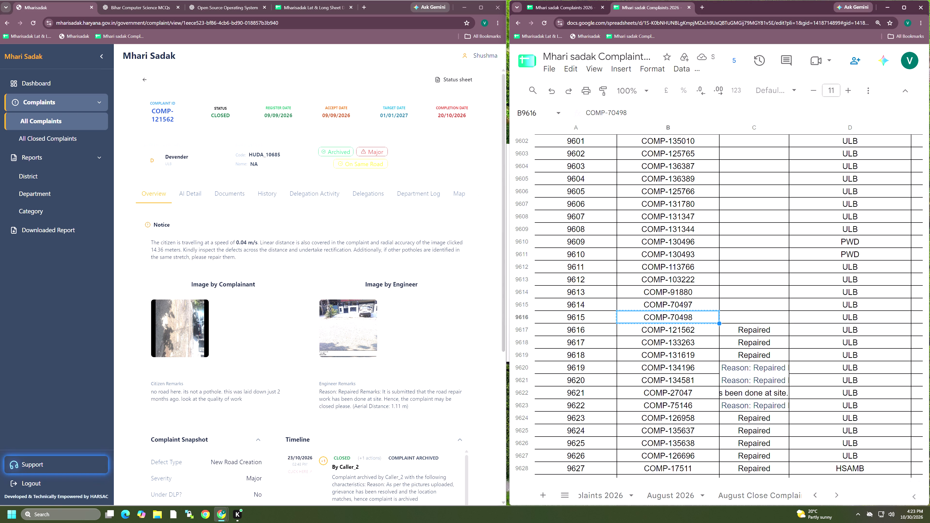
left_click(146, 79)
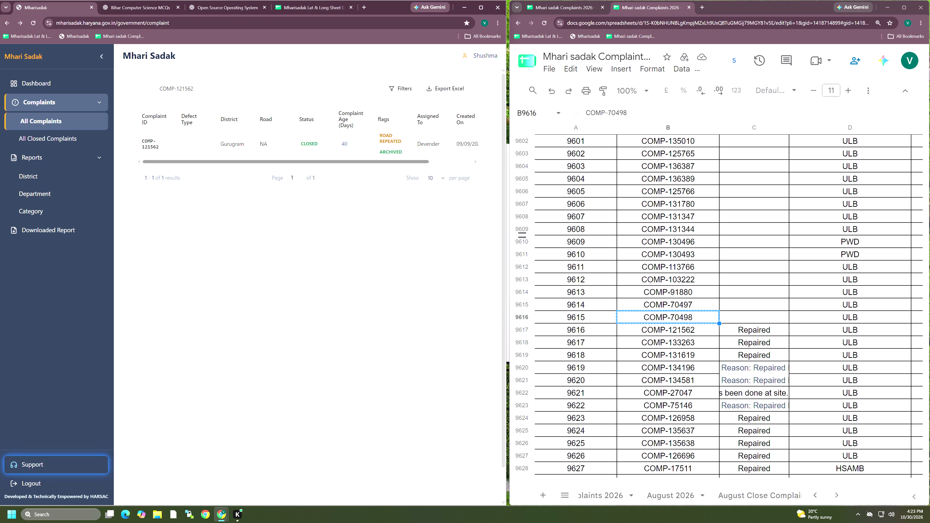
left_click_drag(196, 90, 140, 97)
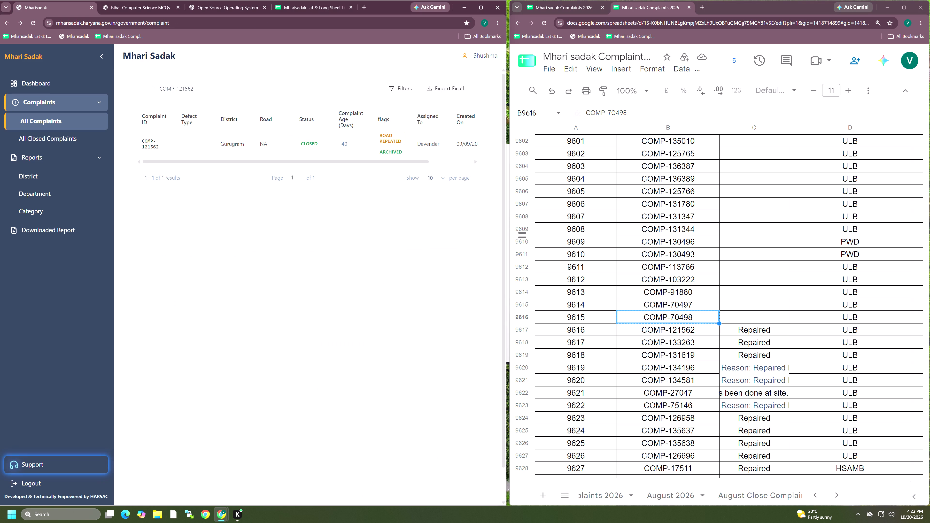
key("ctrl+v")
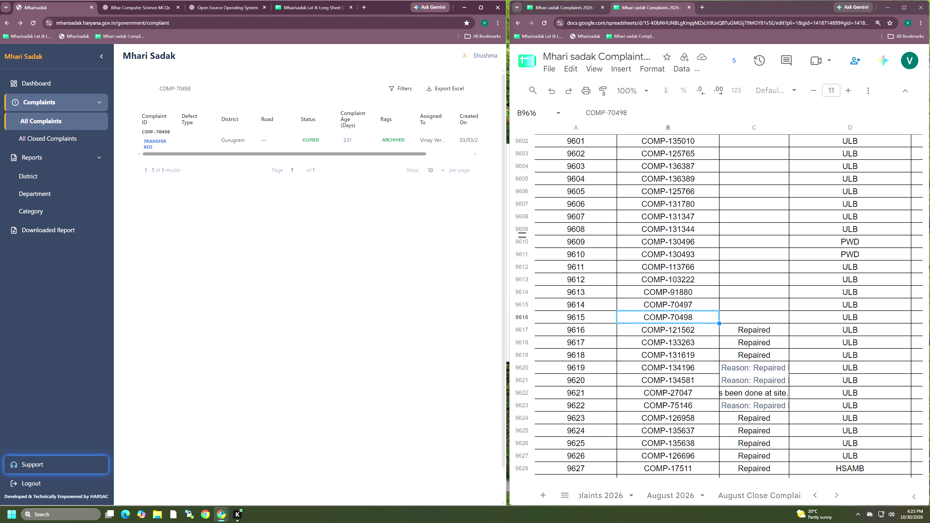
left_click(282, 140)
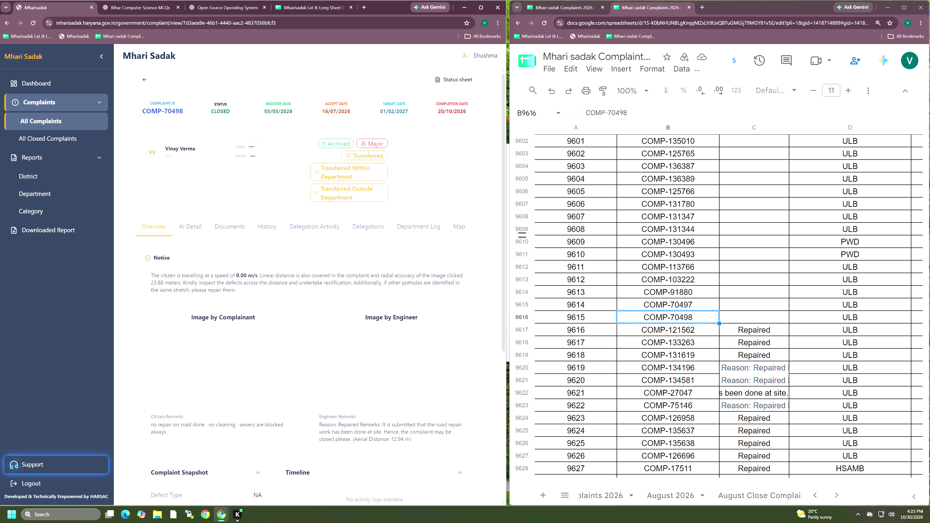
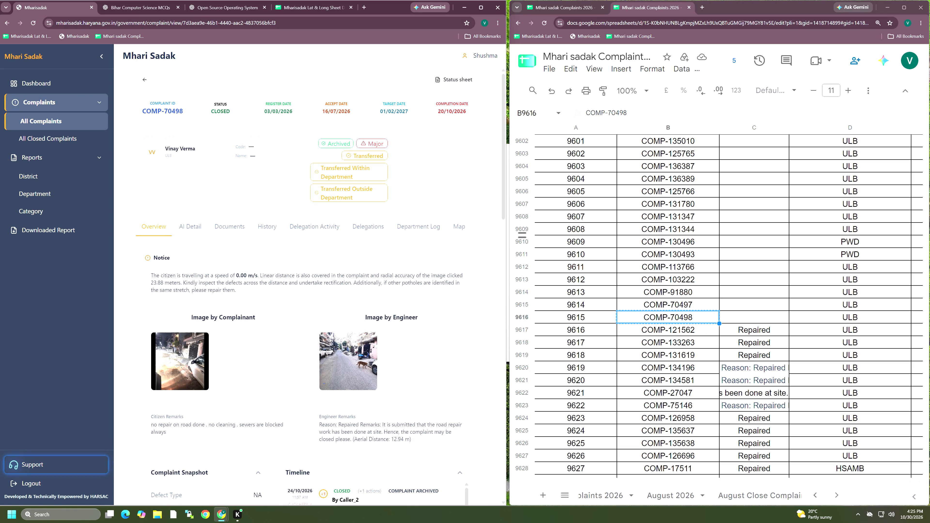
left_click(167, 363)
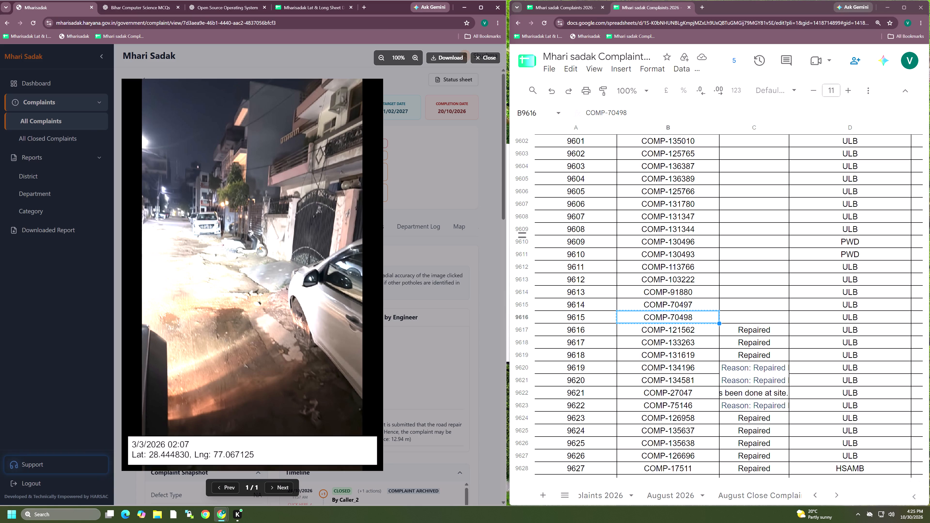
left_click(486, 57)
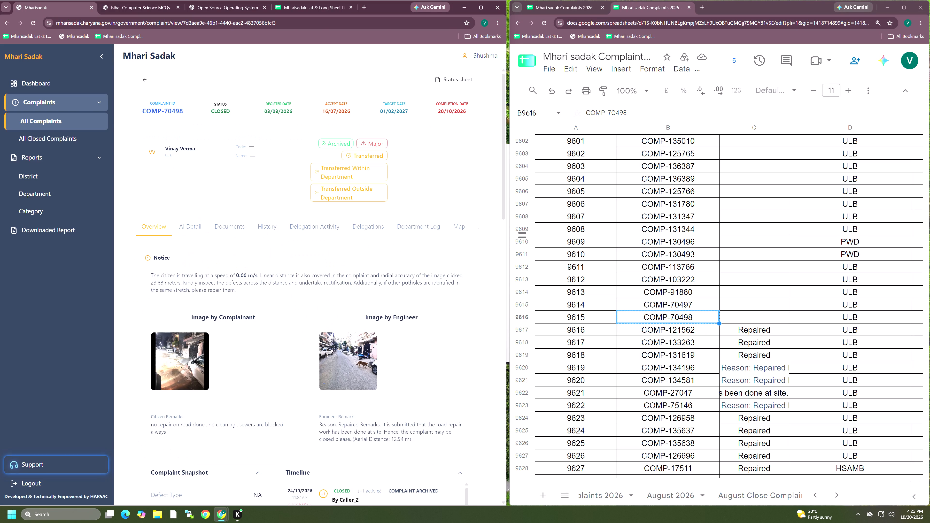
left_click(351, 346)
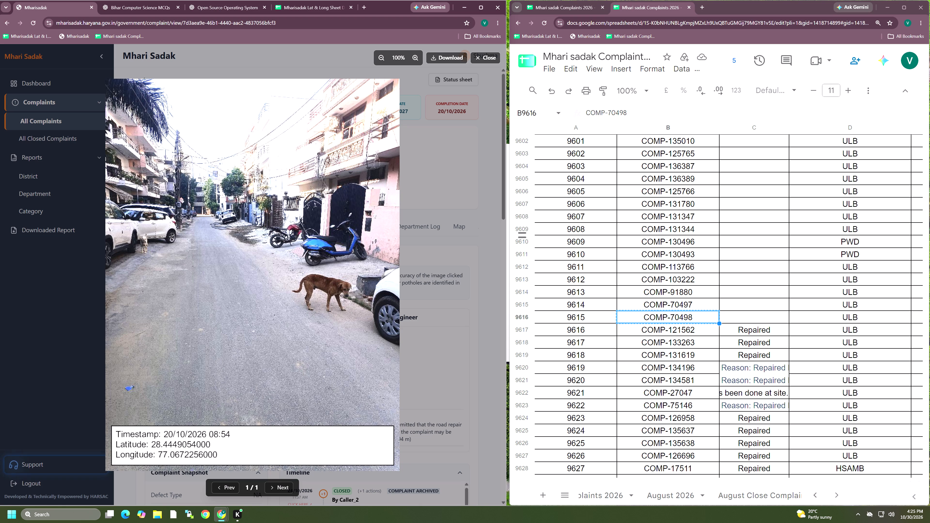
left_click(486, 60)
left_click(749, 316)
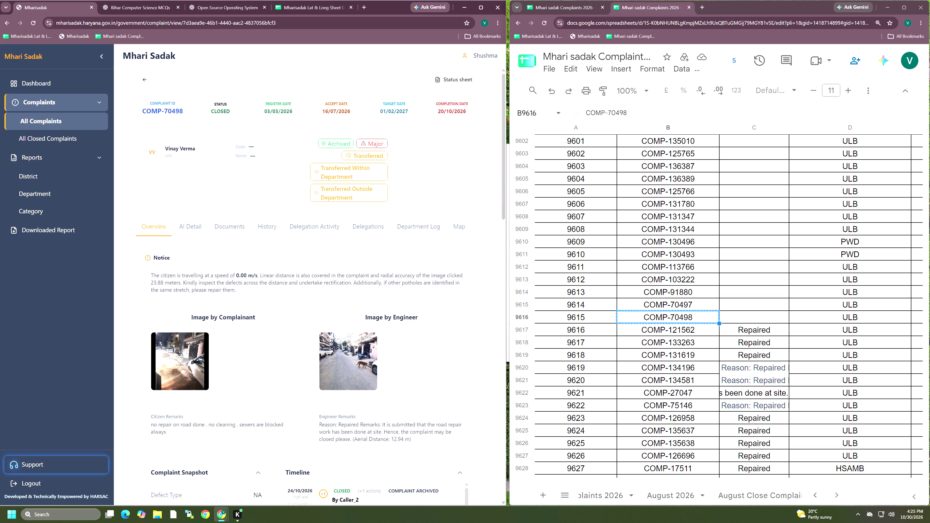
key("shift+r")
key("e")
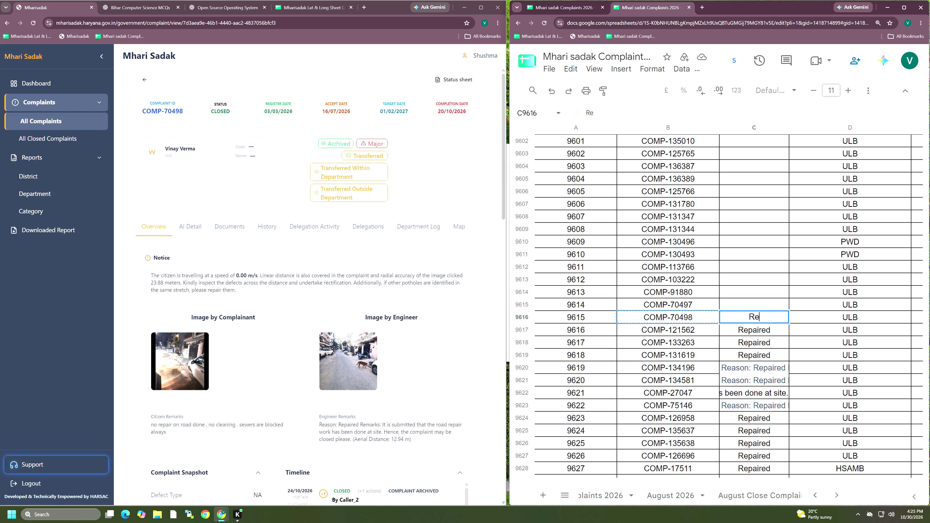
key("p")
key("Return")
left_click(658, 303)
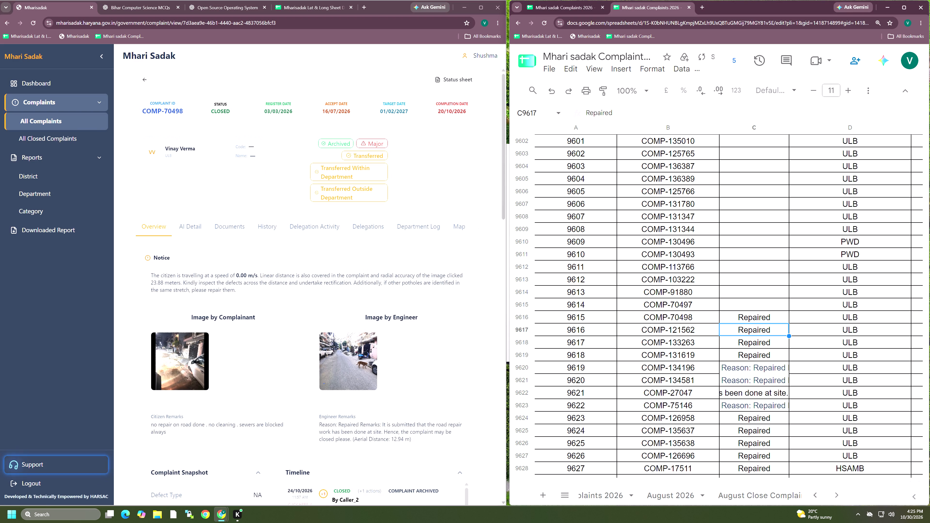
key("ctrl+c")
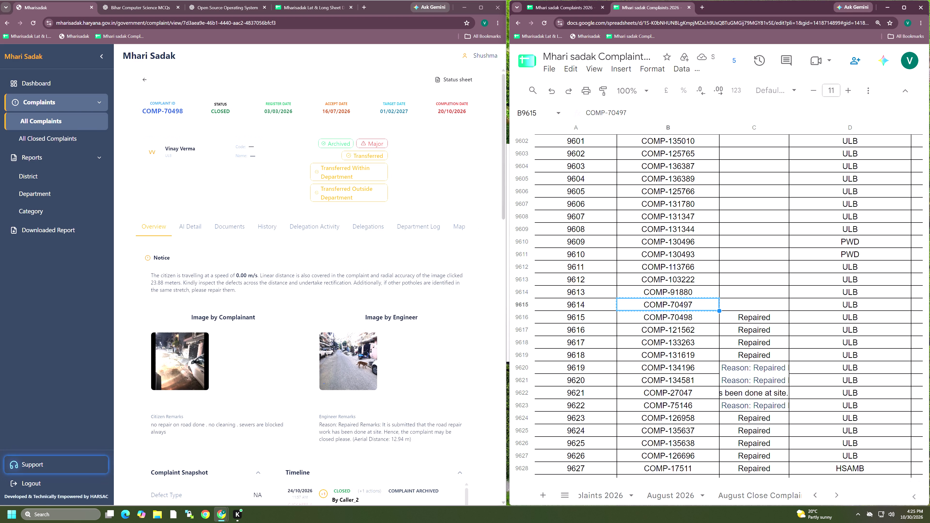
left_click(146, 83)
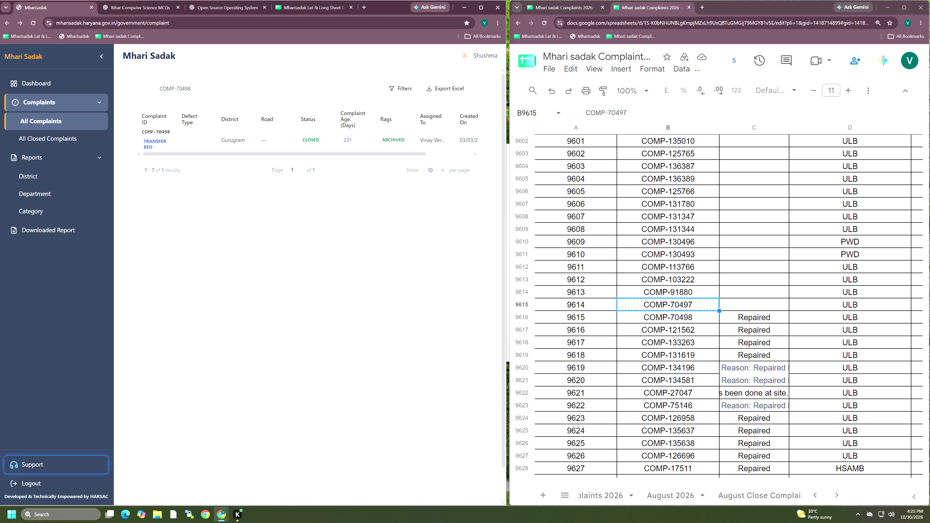
left_click_drag(193, 89, 156, 91)
right_click(205, 86)
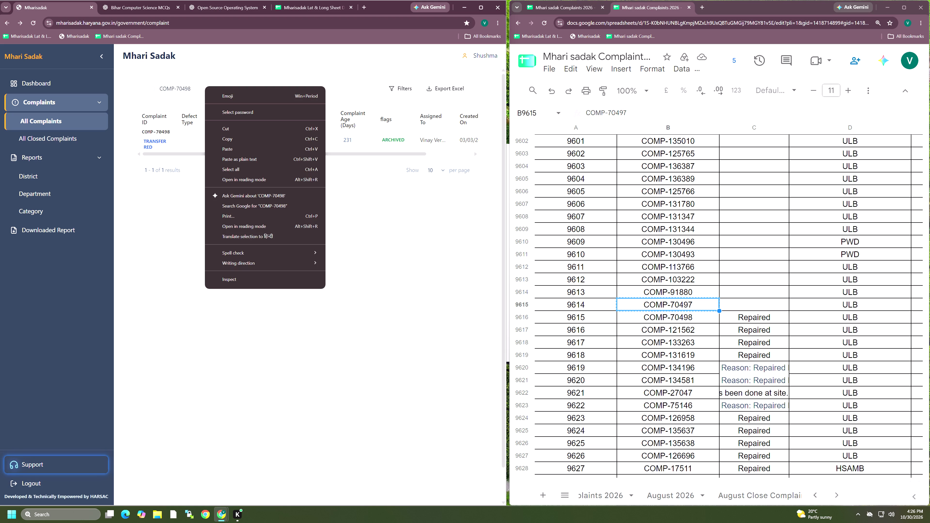
left_click(264, 153)
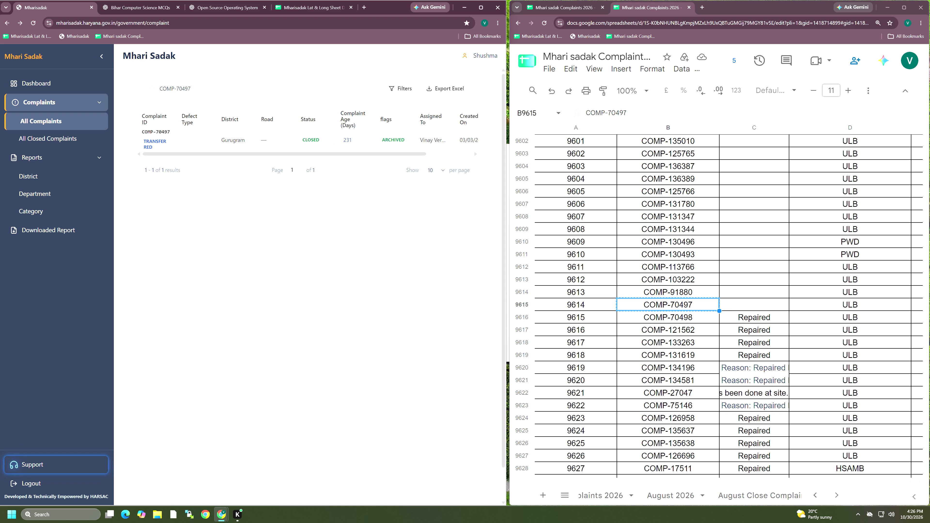
left_click(278, 141)
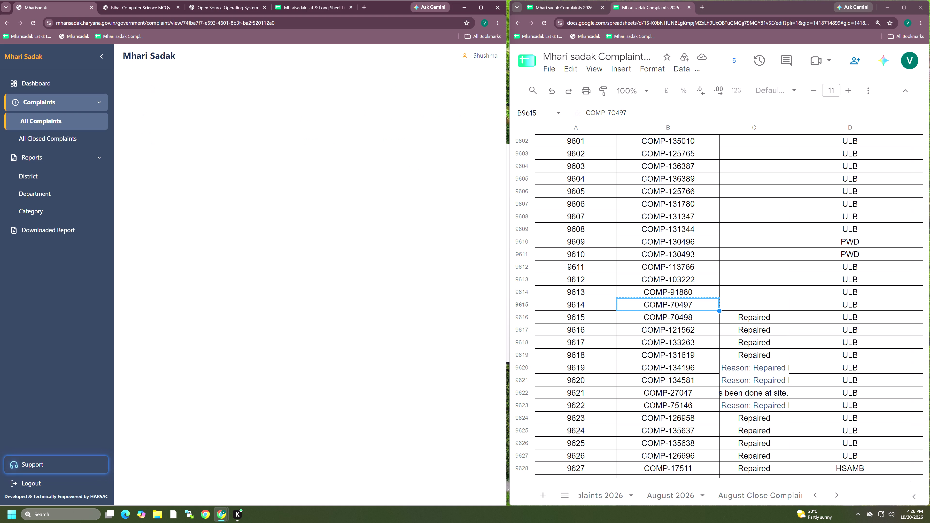
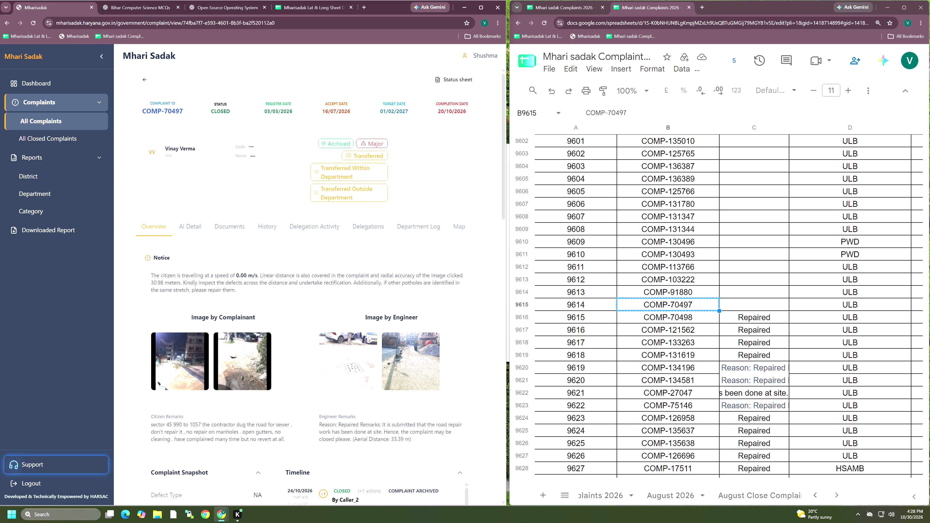
Enter Repaired as the status of COMP-70497 in the sheet.
left_click(744, 309)
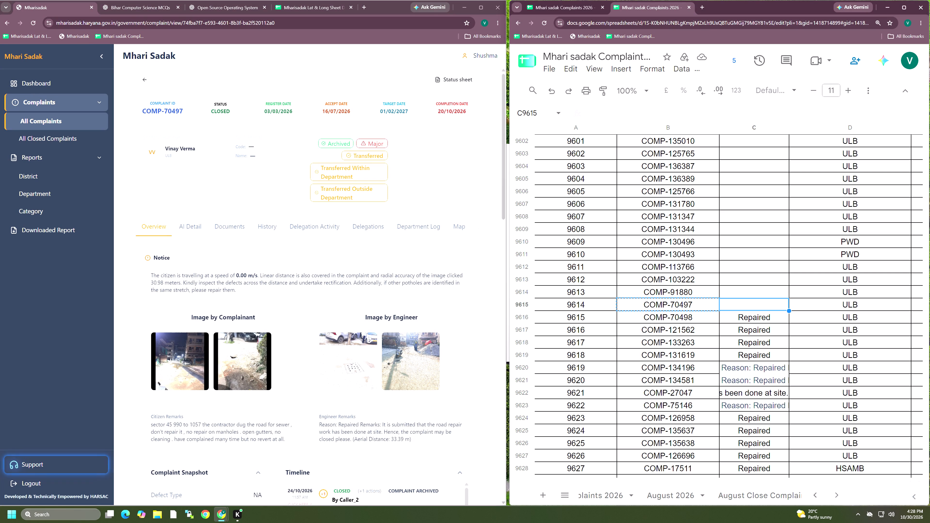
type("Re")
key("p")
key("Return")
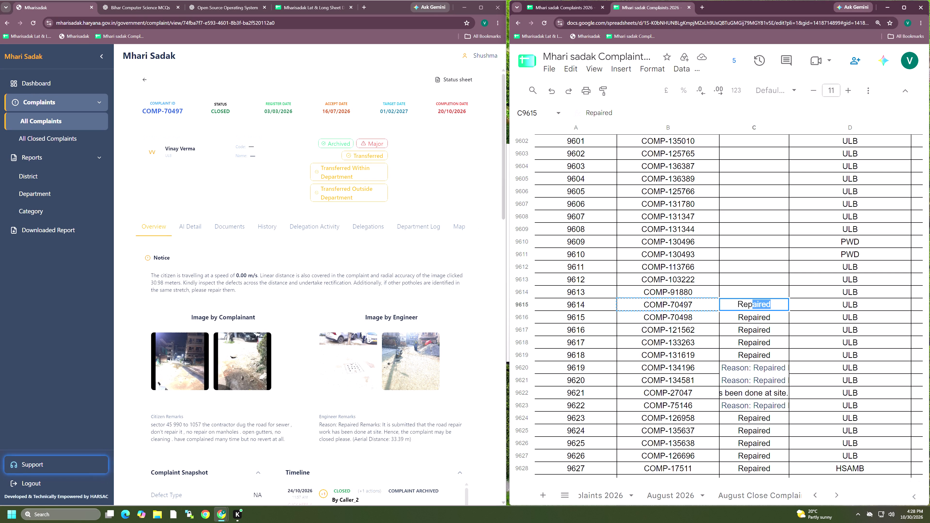
left_click(683, 288)
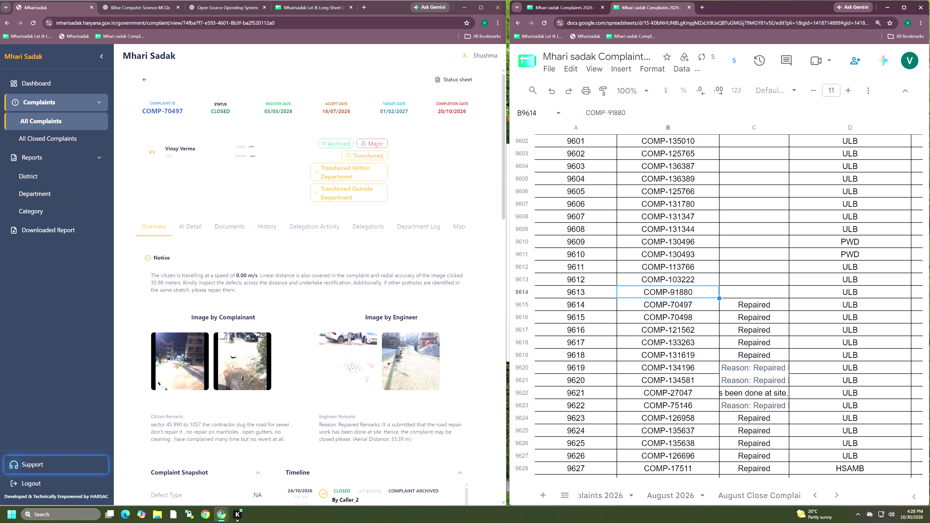
key("ctrl+c")
left_click(139, 78)
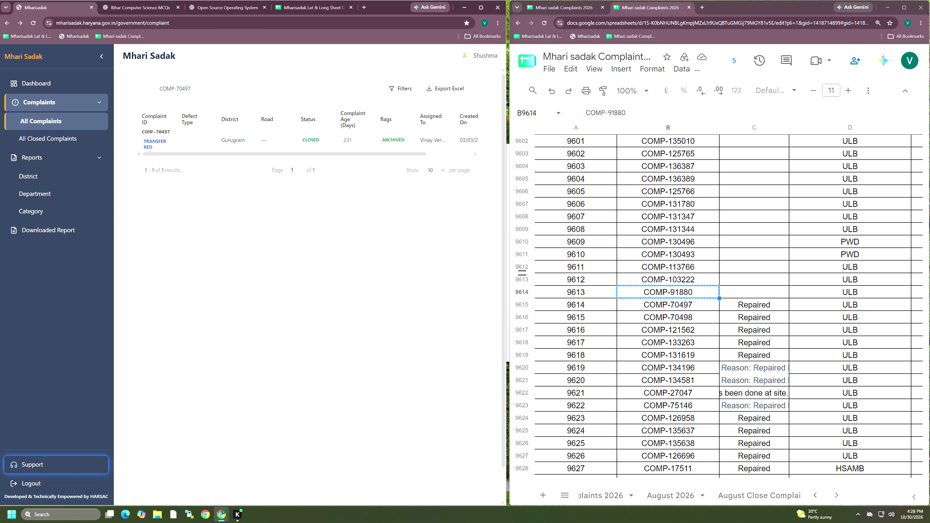
left_click_drag(196, 88, 131, 96)
key("ctrl+v")
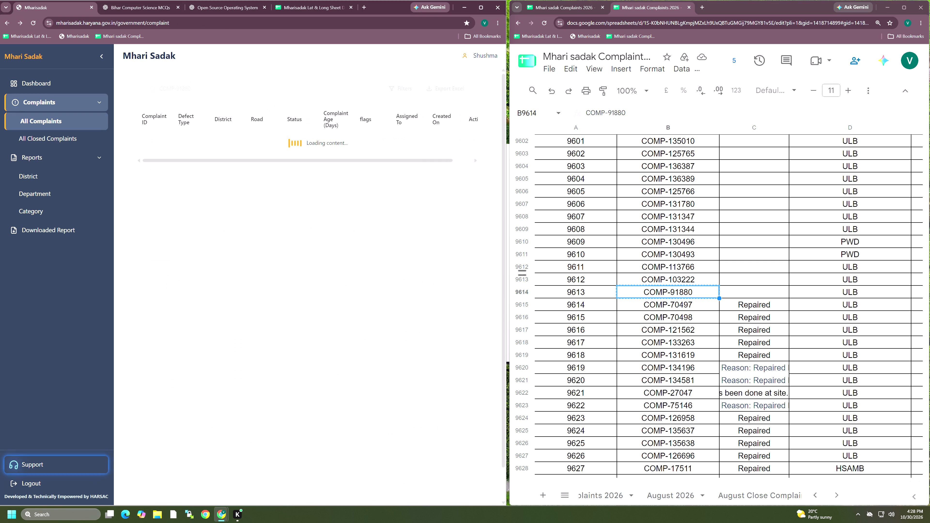
left_click(280, 151)
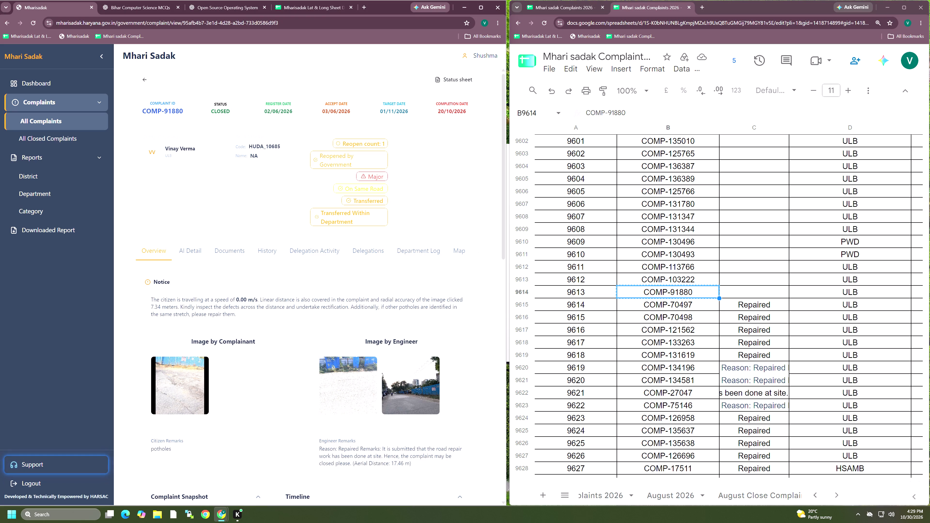
scroll(405, 243, "down", 5)
scroll(463, 315, "down", 12)
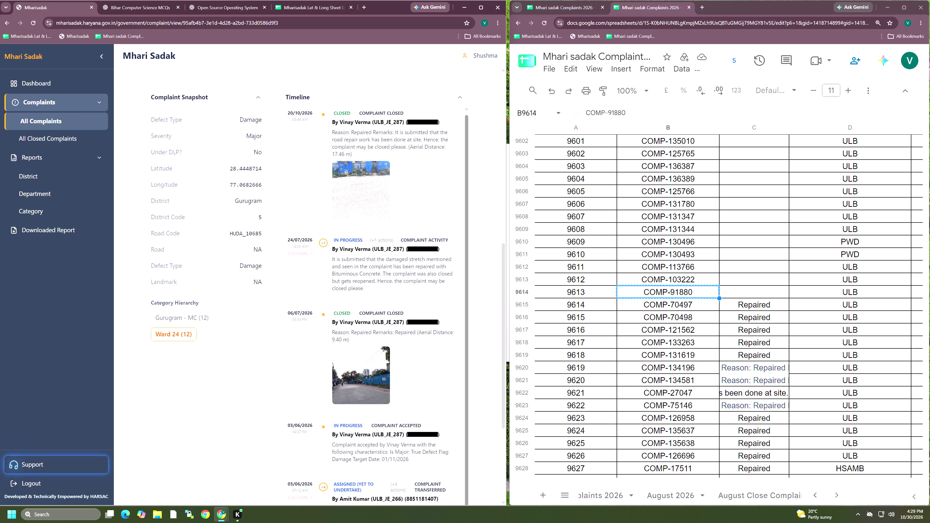
scroll(468, 334, "down", 8)
scroll(207, 329, "down", 5)
scroll(254, 188, "down", 5)
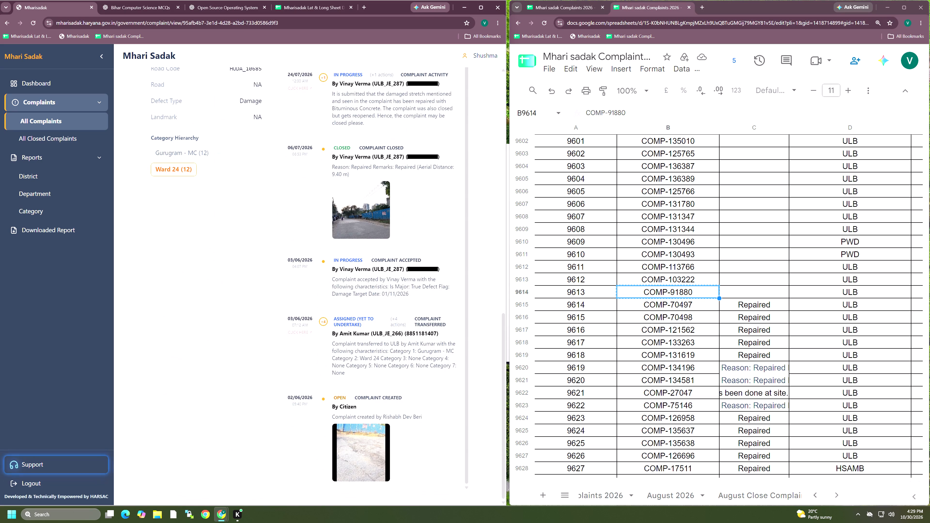
scroll(160, 215, "down", 4)
scroll(273, 247, "up", 20)
scroll(273, 247, "up", 7)
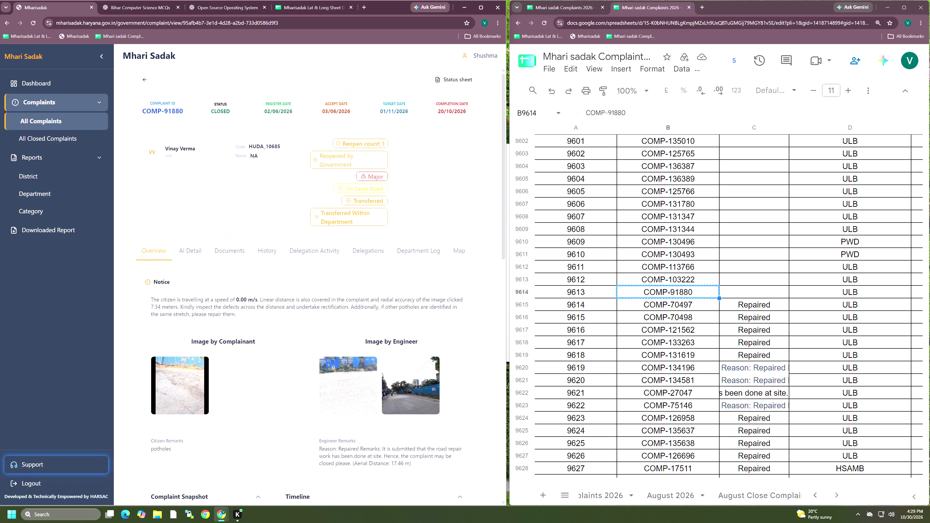
scroll(420, 321, "up", 2)
Enter Repaired as the status of COMP-91880 in the sheet.
left_click(755, 296)
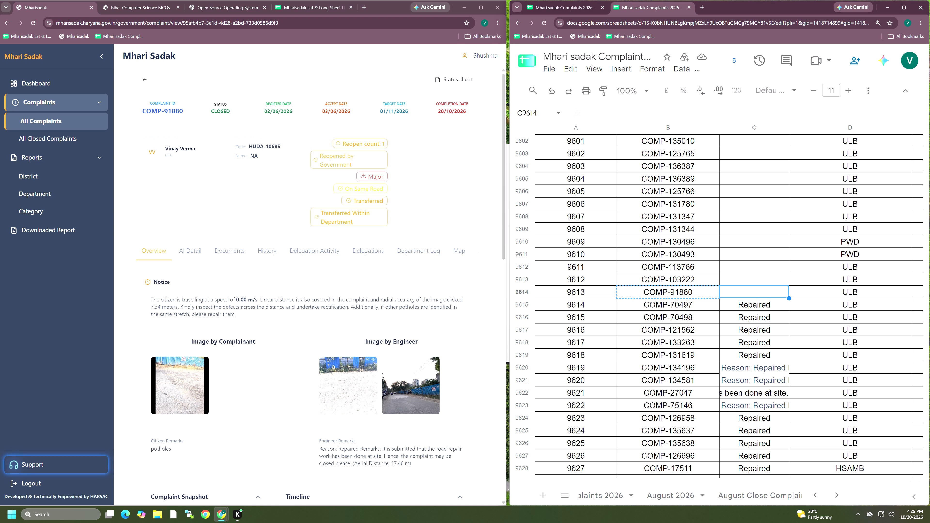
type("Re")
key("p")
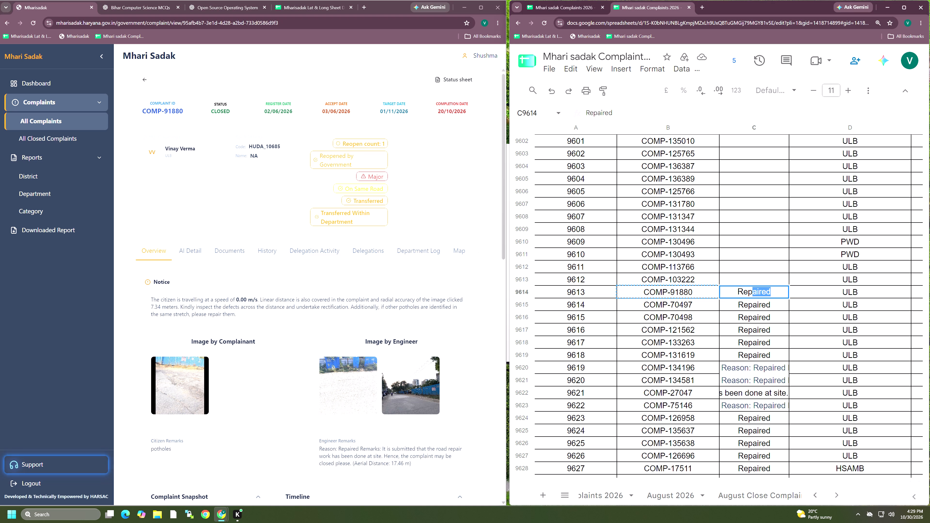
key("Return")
Copy complaint ID COMP-103222 from the sheet, search for it in the Mhari Sadak complaints list and open its record.
left_click(681, 278)
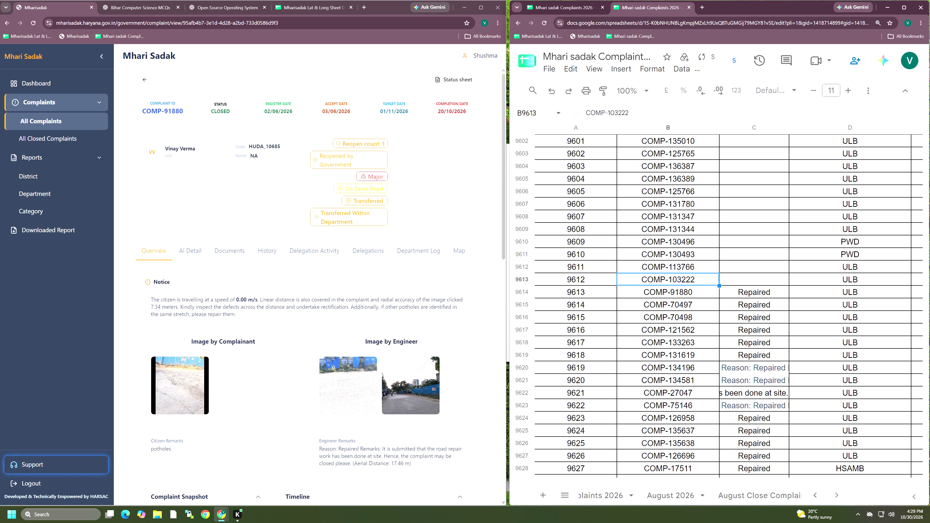
key("ctrl+c")
left_click(146, 80)
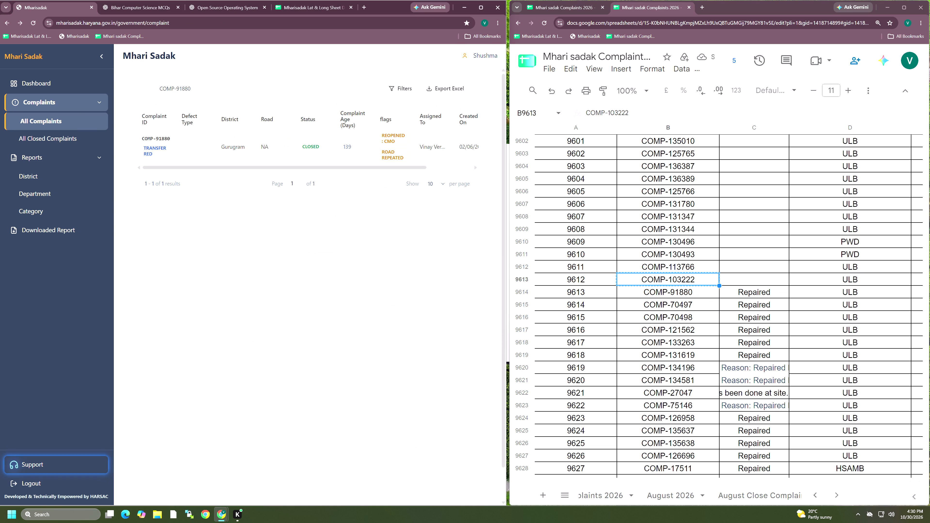
left_click_drag(193, 87, 127, 104)
key("ctrl+v")
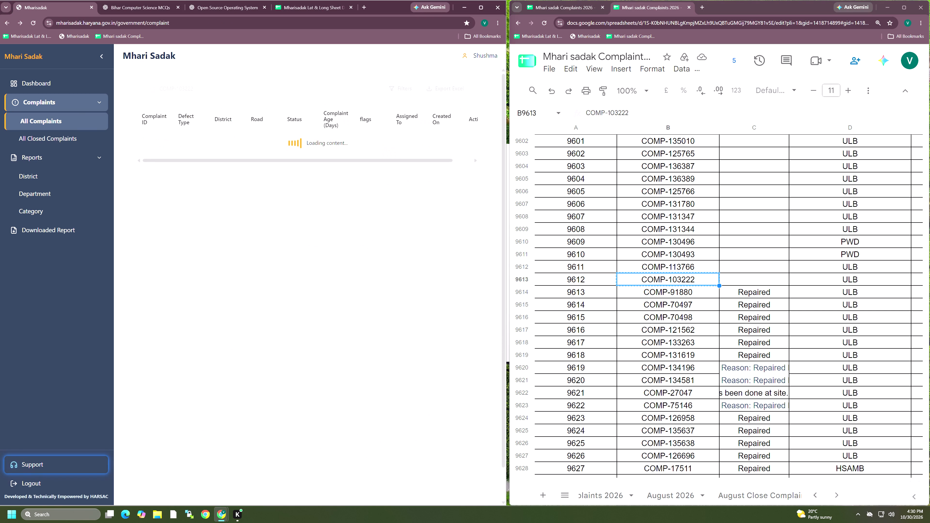
left_click(285, 150)
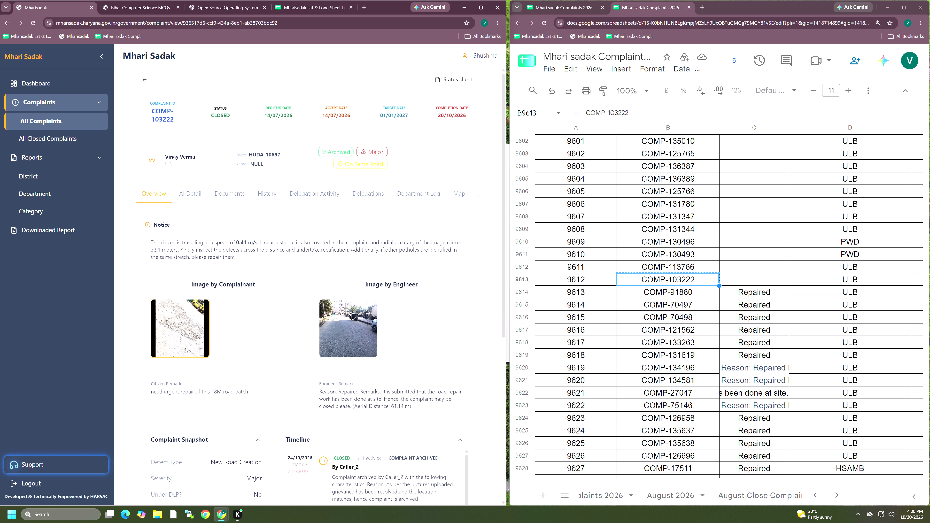
left_click(181, 335)
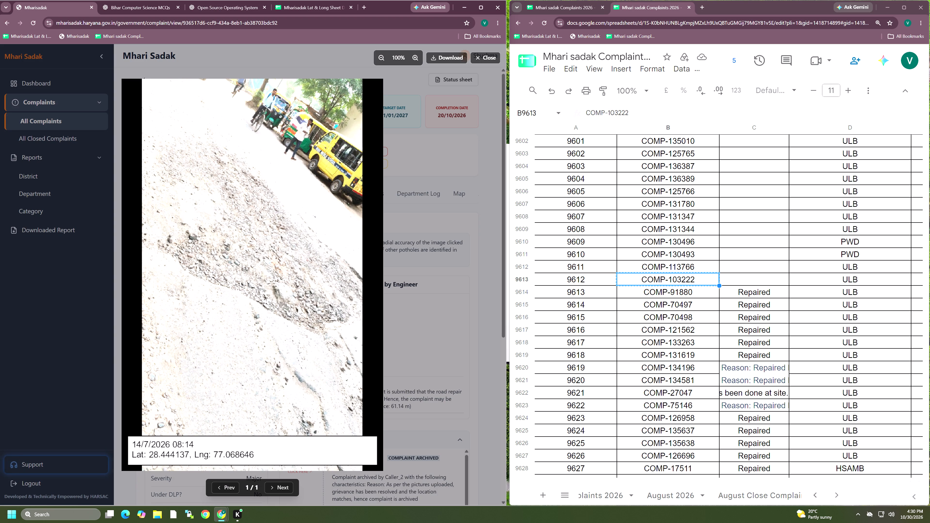
left_click(489, 59)
left_click(347, 308)
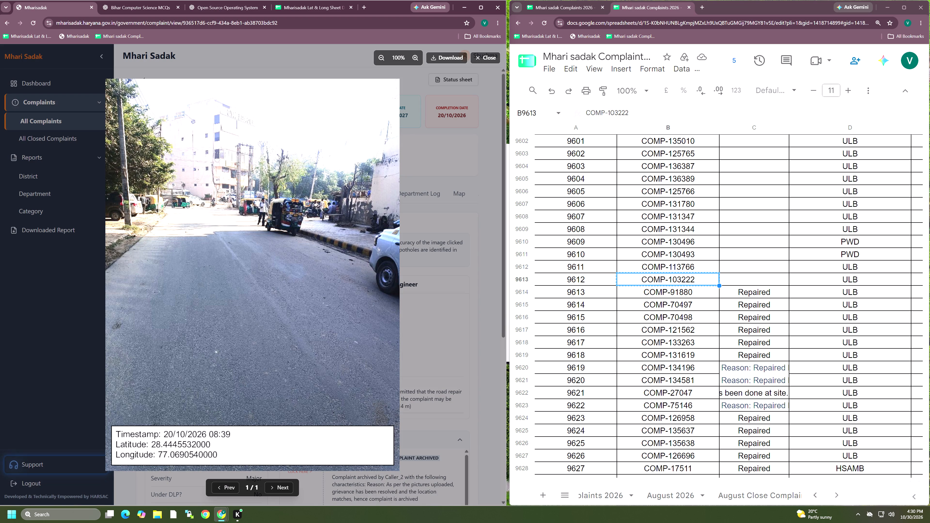
left_click(485, 56)
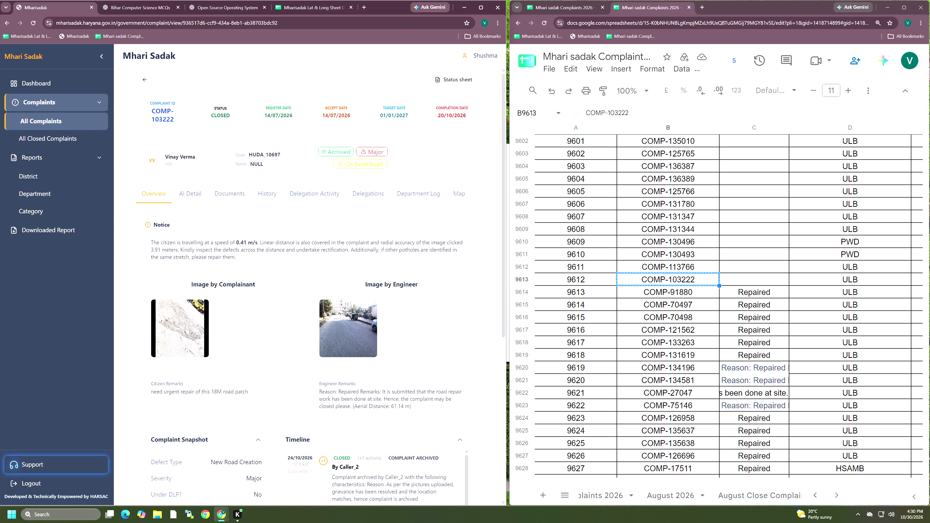
left_click(753, 284)
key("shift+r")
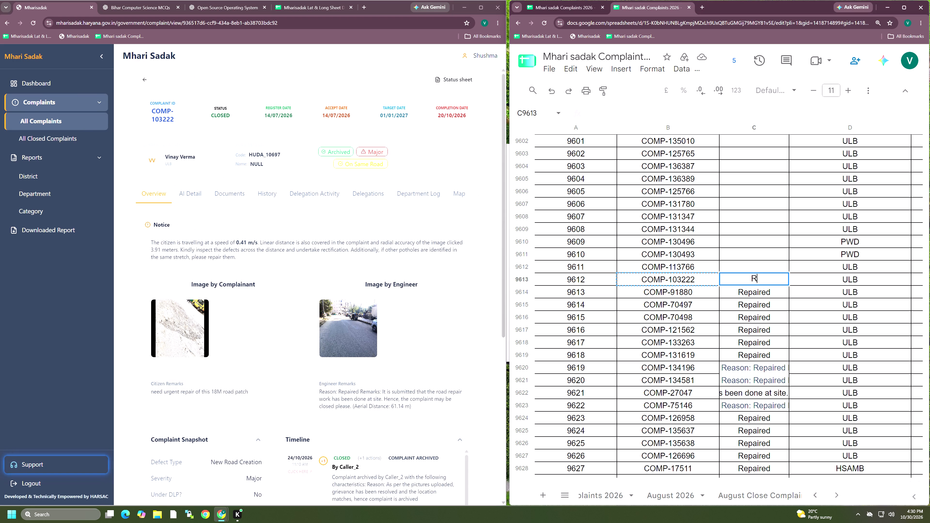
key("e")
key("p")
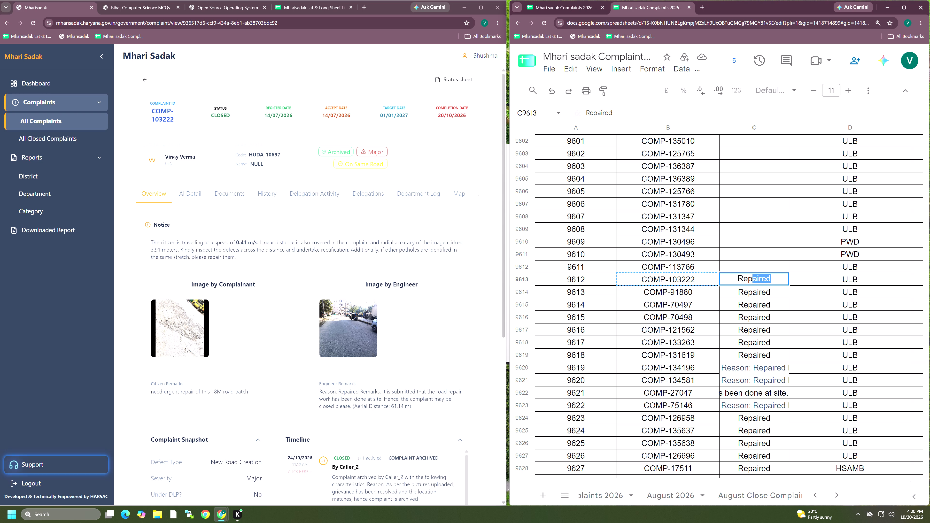
key("Return")
Copy complaint ID COMP-113766 from the sheet, search for it in the Mhari Sadak complaints list and open its record.
left_click(685, 265)
right_click(682, 265)
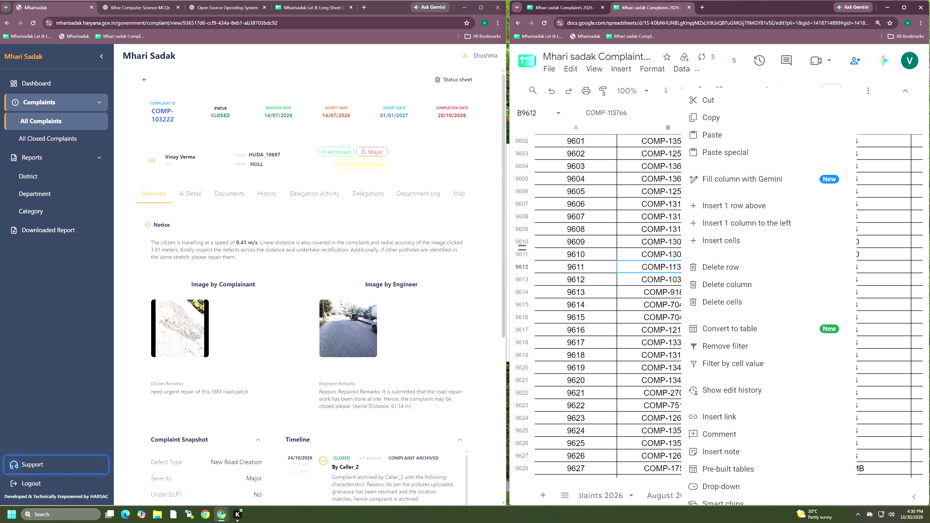
left_click(720, 115)
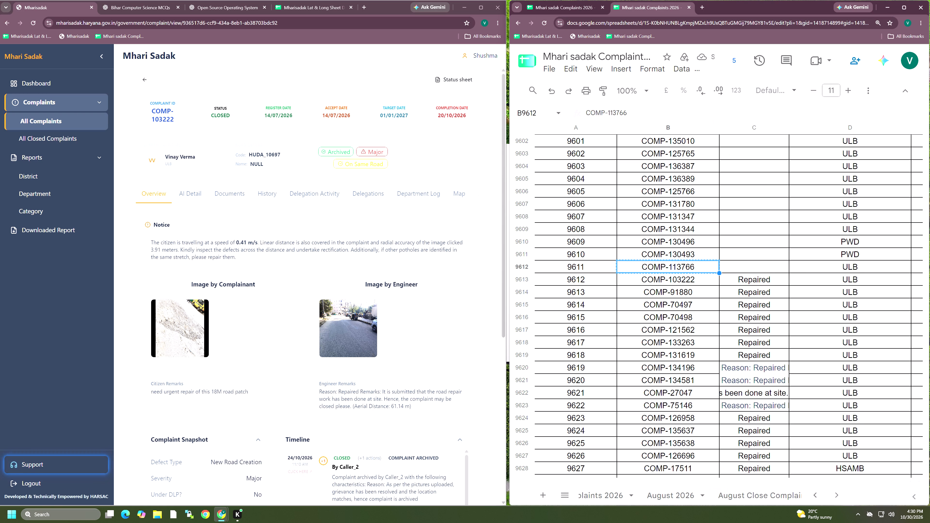
left_click(147, 78)
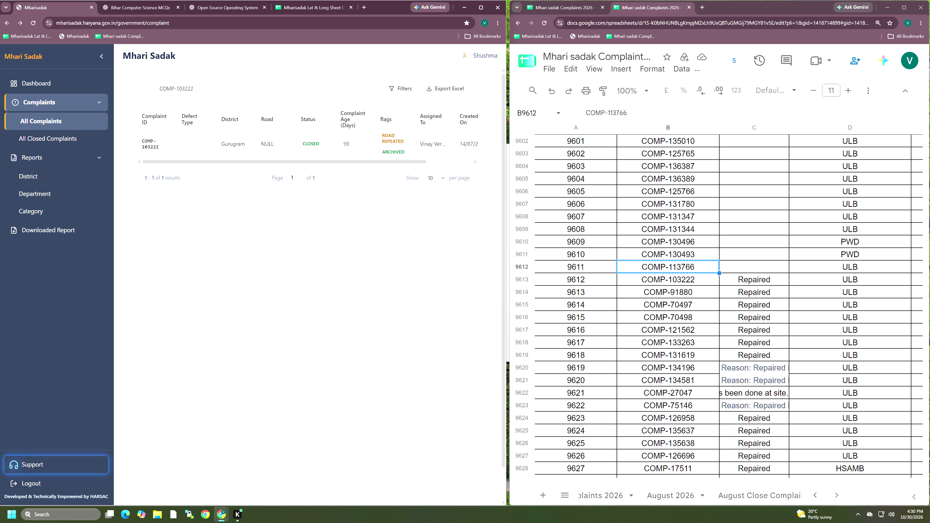
left_click_drag(198, 88, 154, 95)
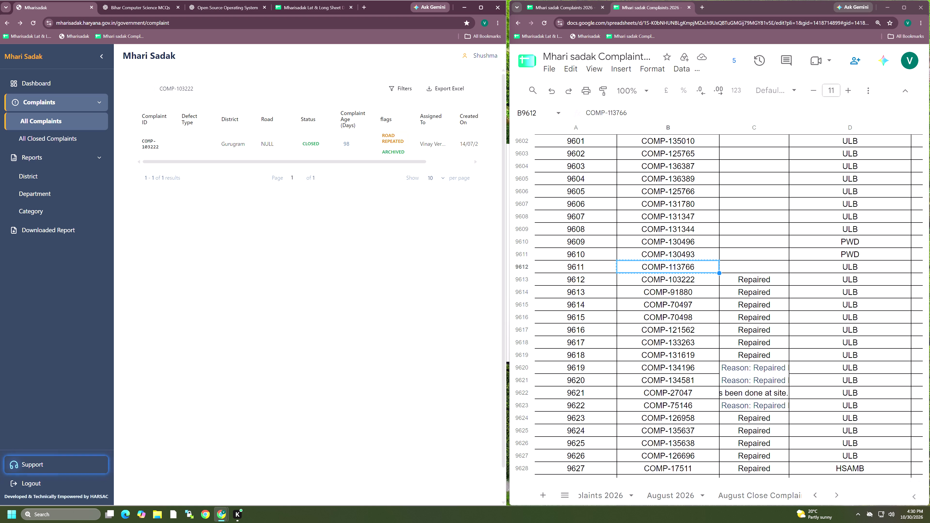
key("ctrl+v")
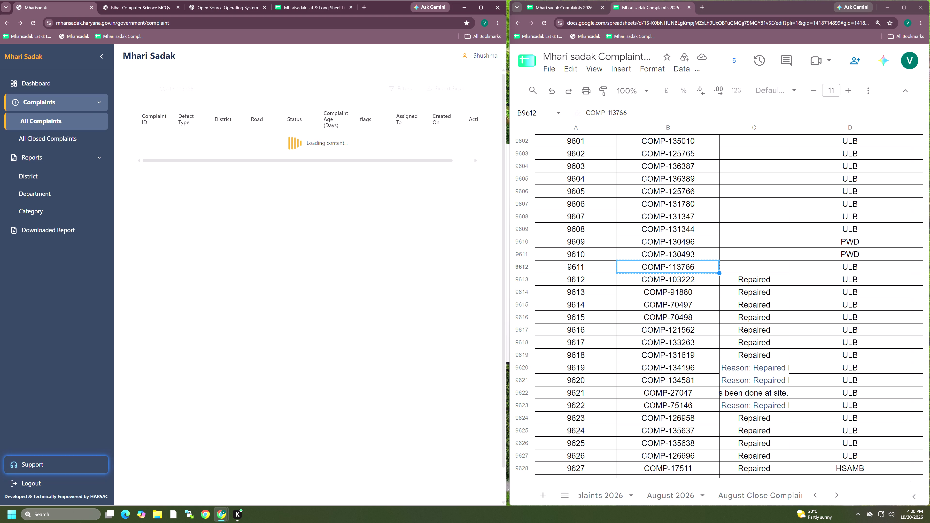
left_click(295, 152)
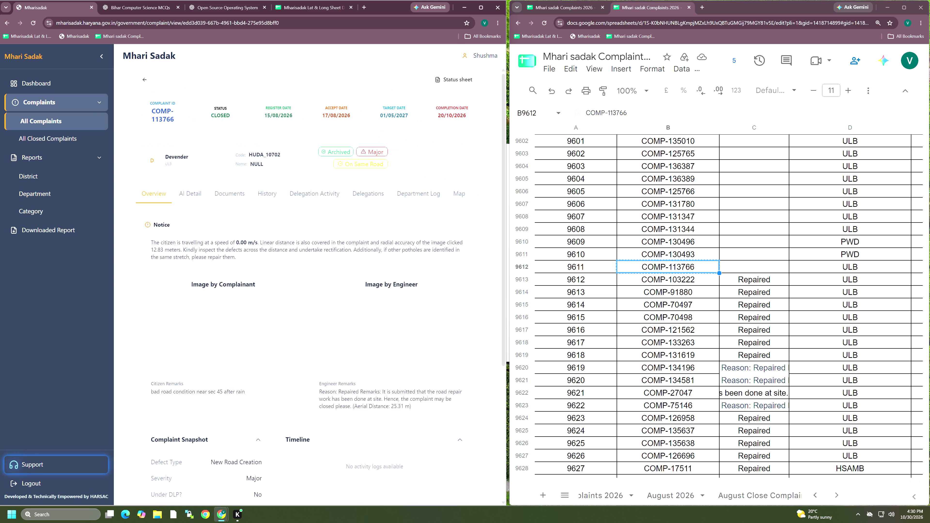
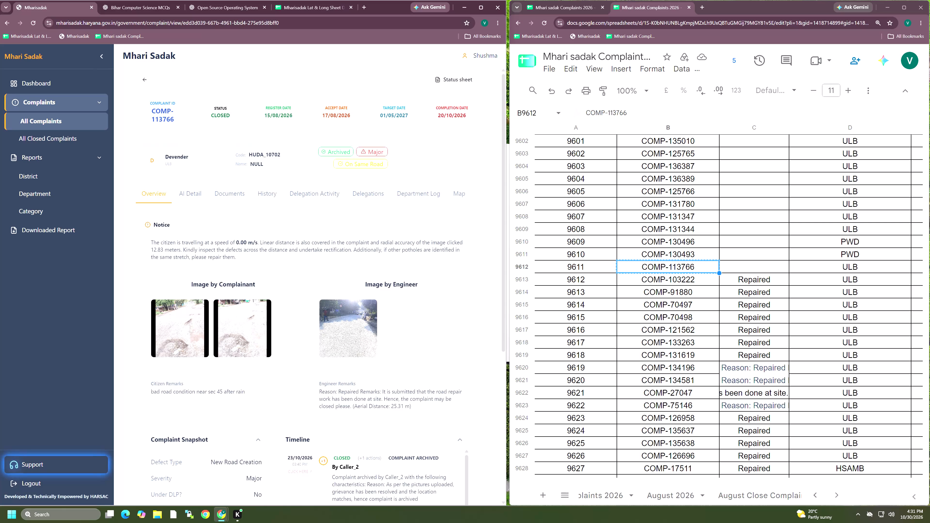
left_click(349, 334)
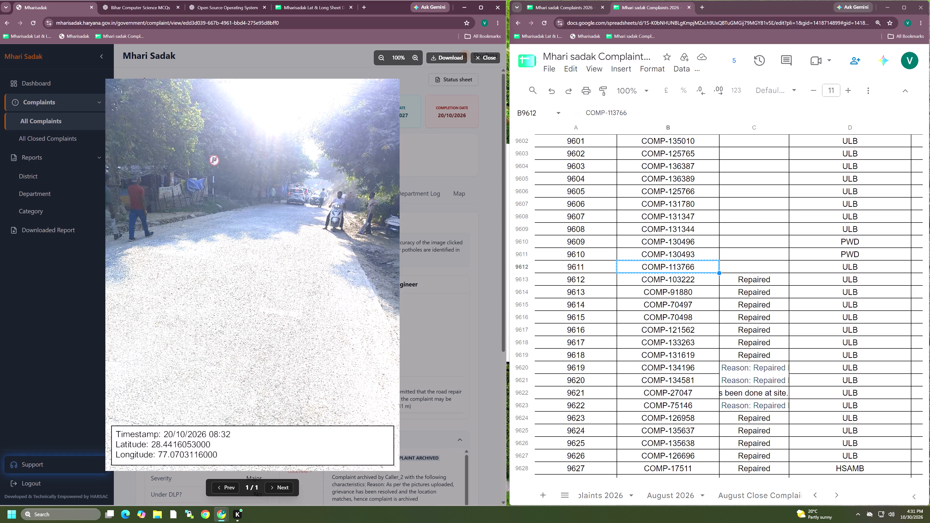
left_click(483, 57)
left_click(243, 320)
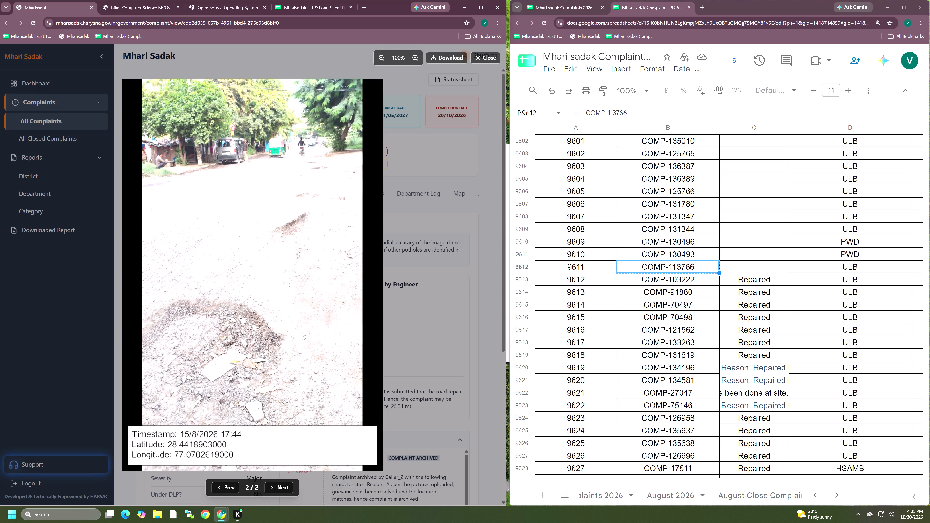
left_click(491, 60)
left_click(170, 338)
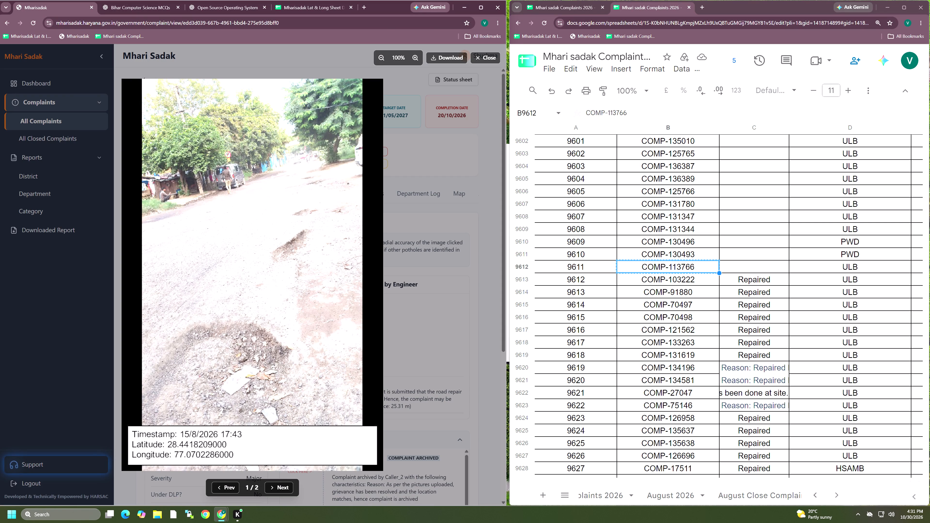
left_click(489, 58)
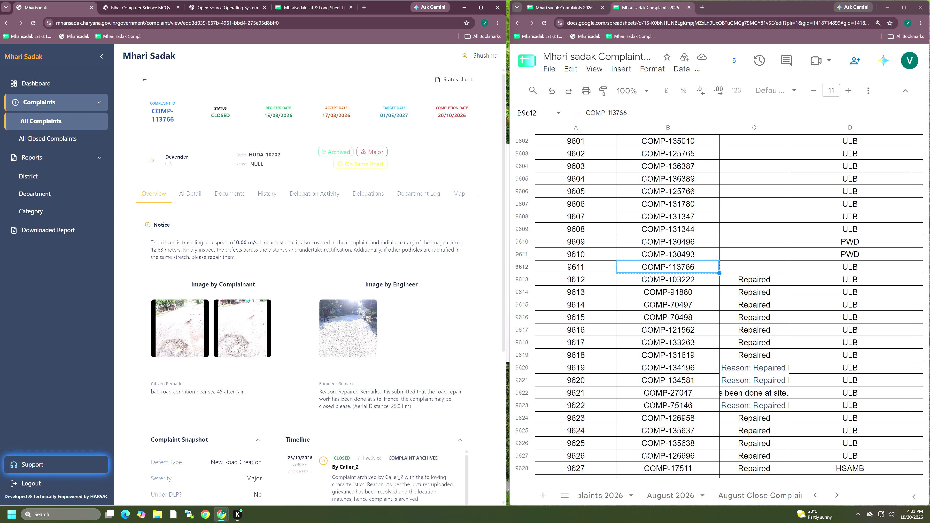
left_click(745, 271)
type("Re")
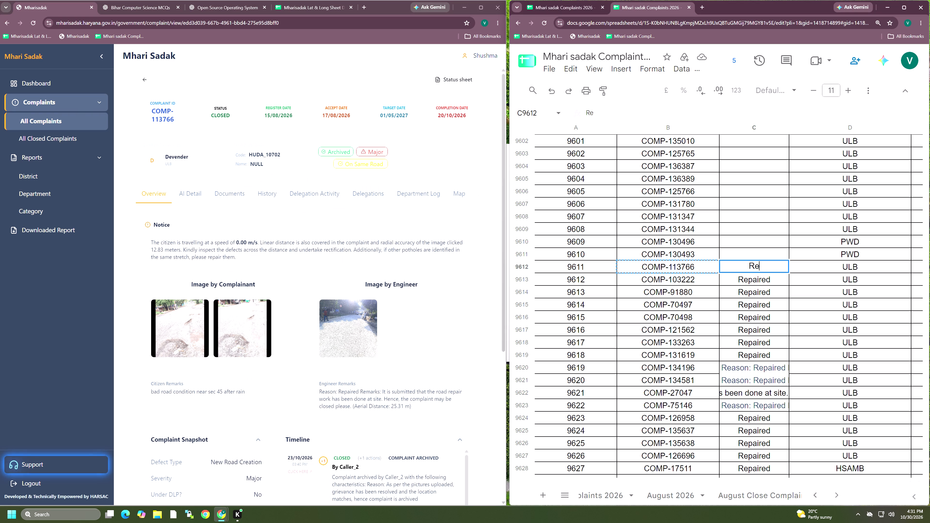
key("p")
key("Return")
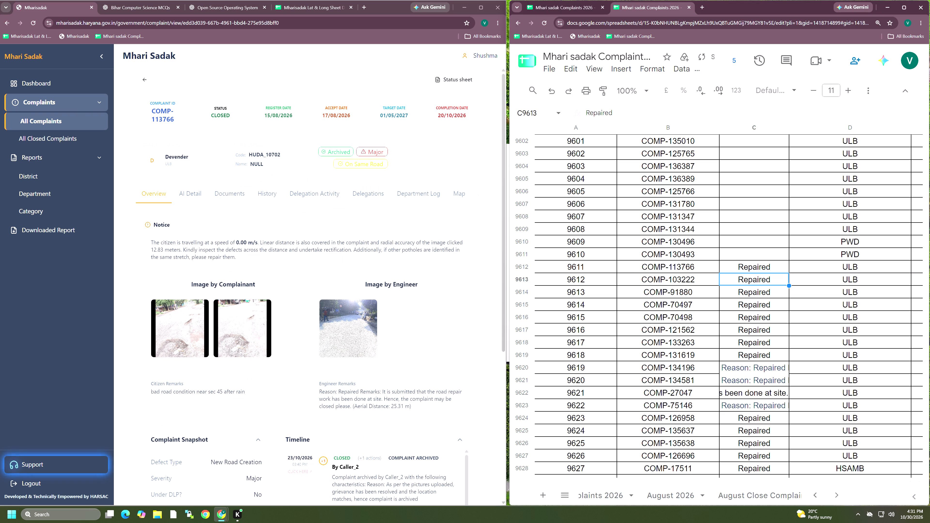
left_click(695, 256)
right_click(696, 255)
left_click(744, 120)
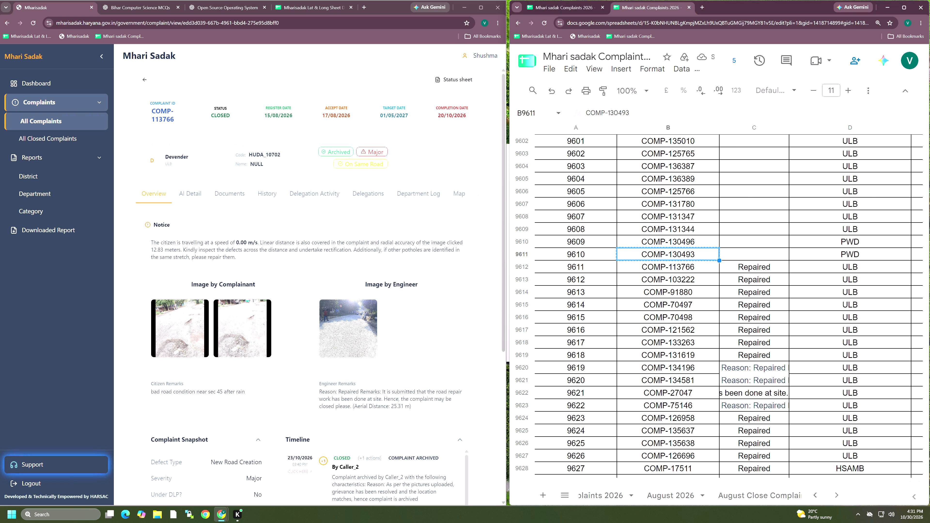
left_click(144, 78)
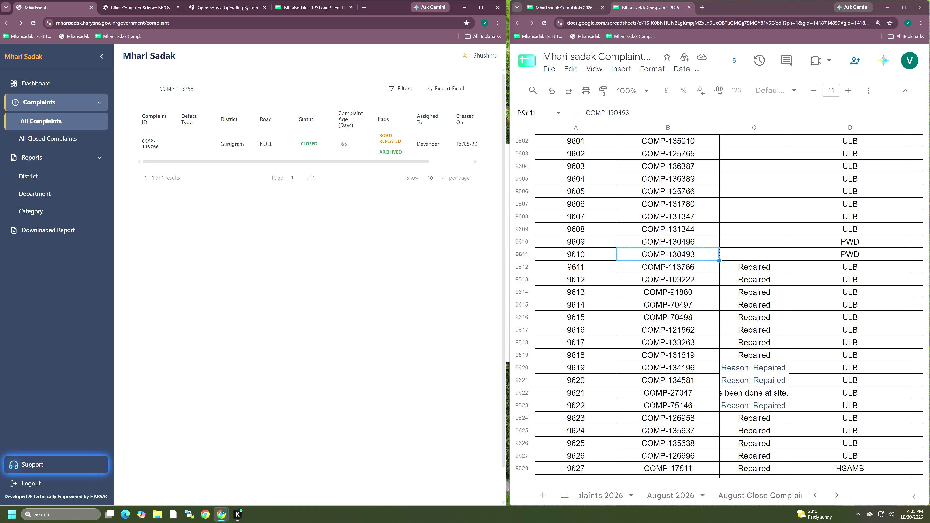
left_click_drag(199, 89, 158, 100)
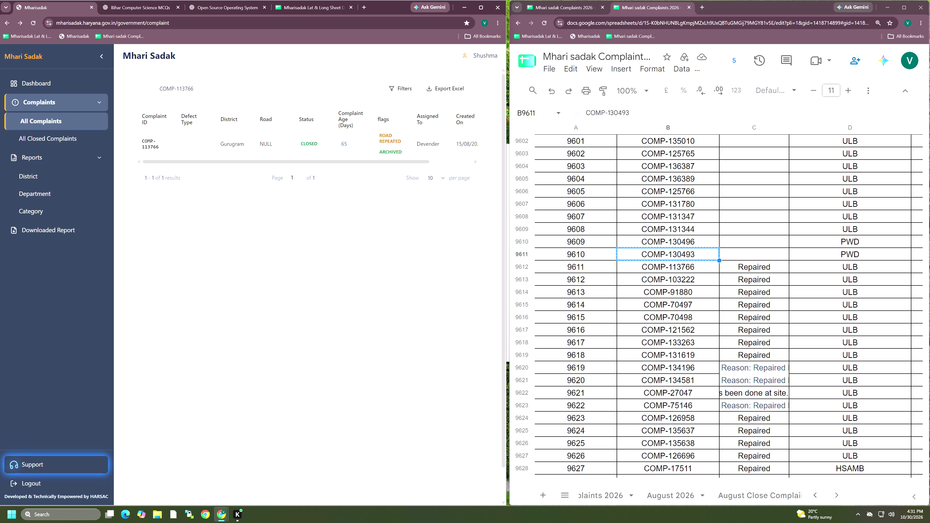
right_click(203, 92)
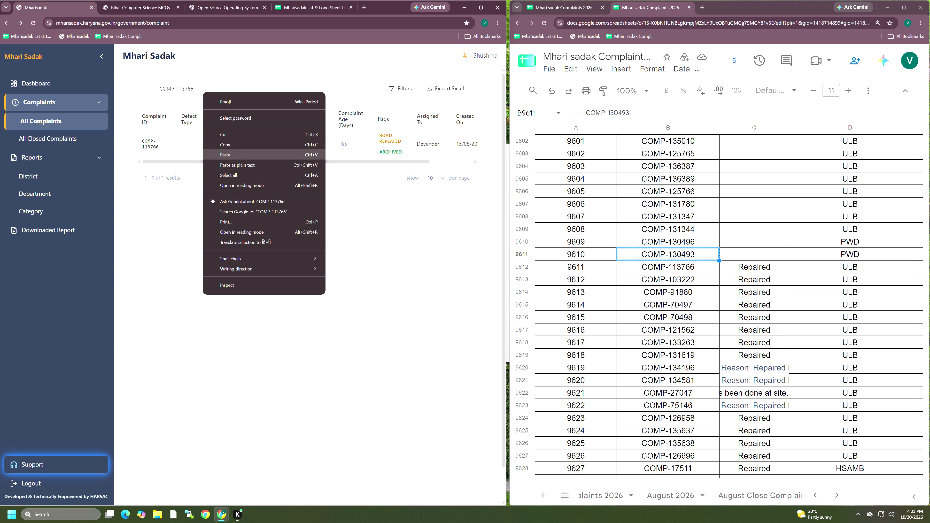
left_click(232, 156)
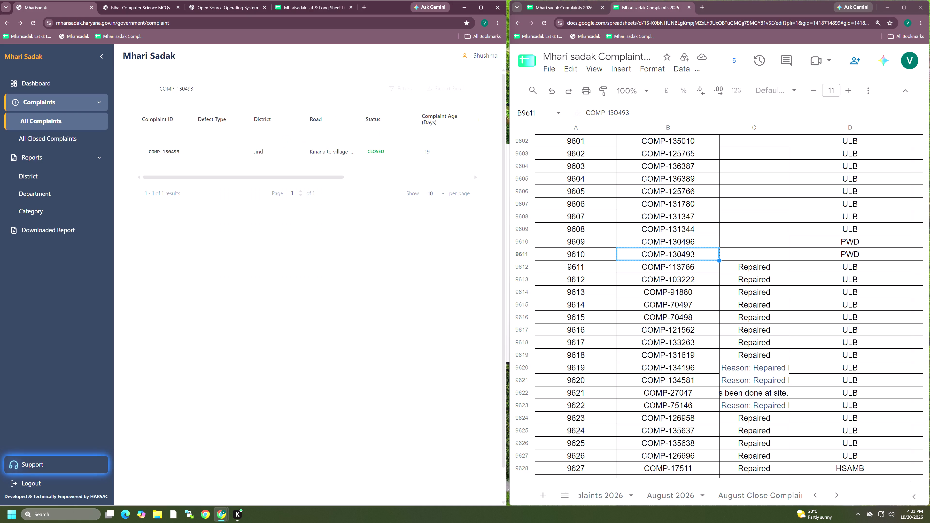
left_click(241, 157)
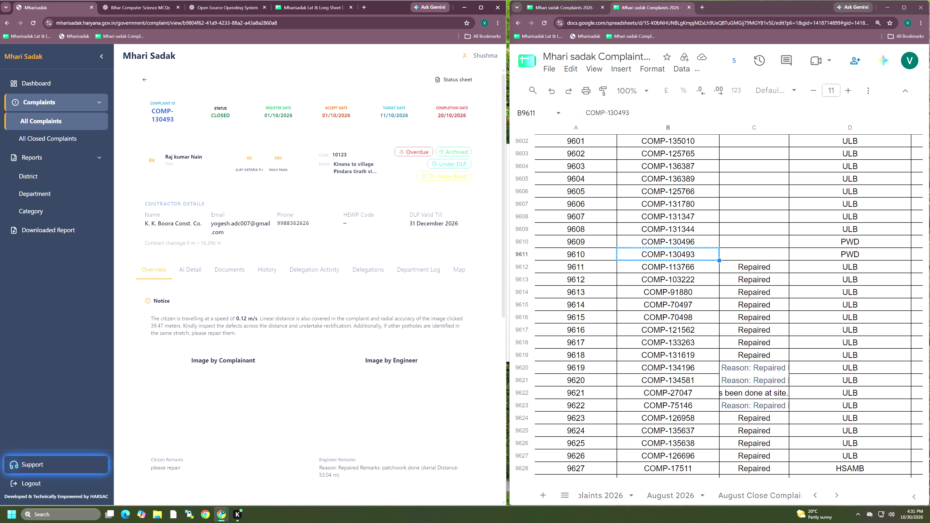
scroll(300, 282, "down", 3)
scroll(301, 280, "up", 5)
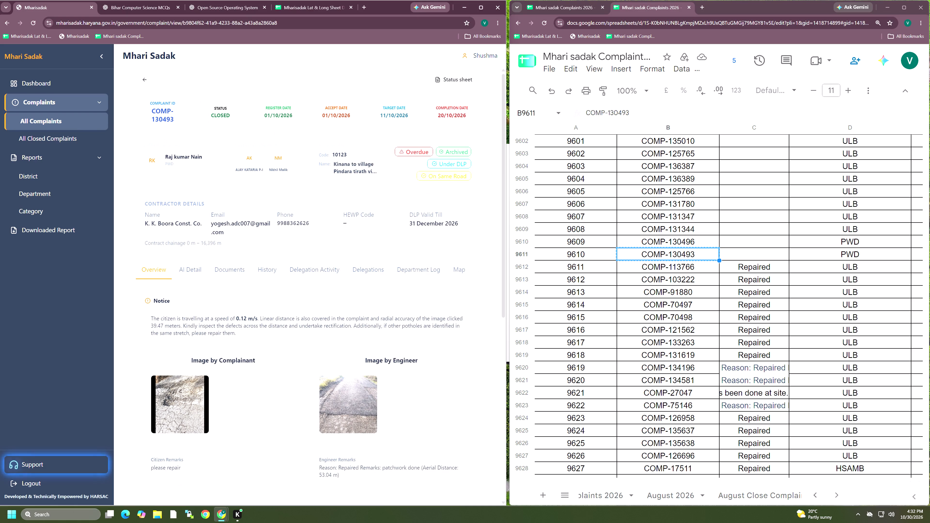
left_click(739, 255)
type("Re")
key("p")
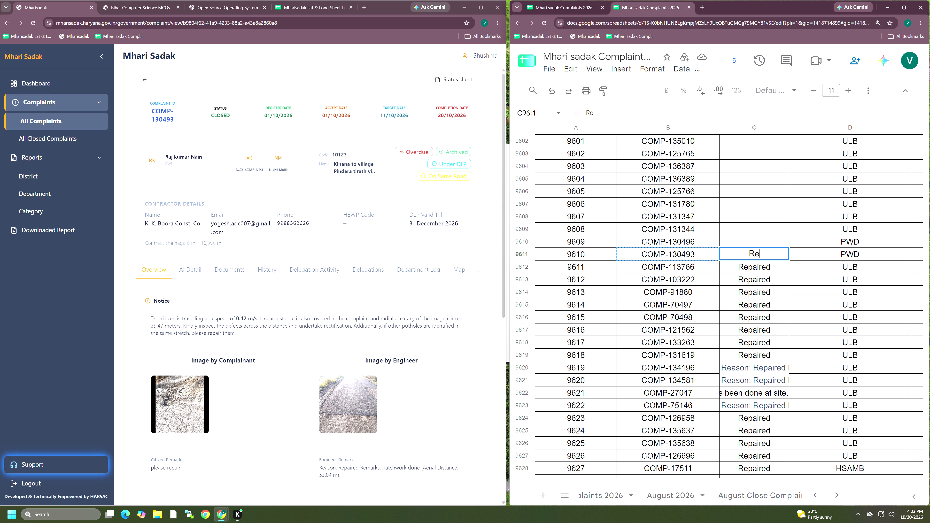
key("Return")
left_click(698, 242)
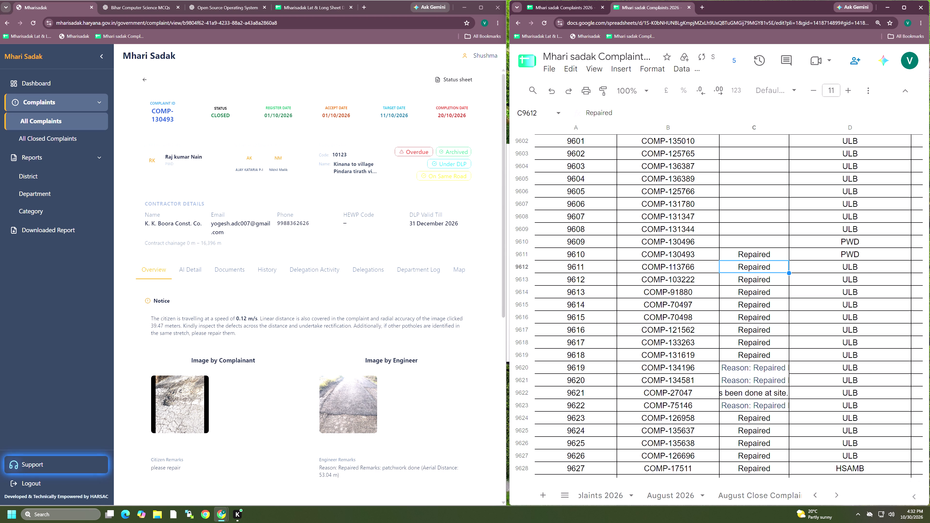
right_click_drag(697, 242, 694, 242)
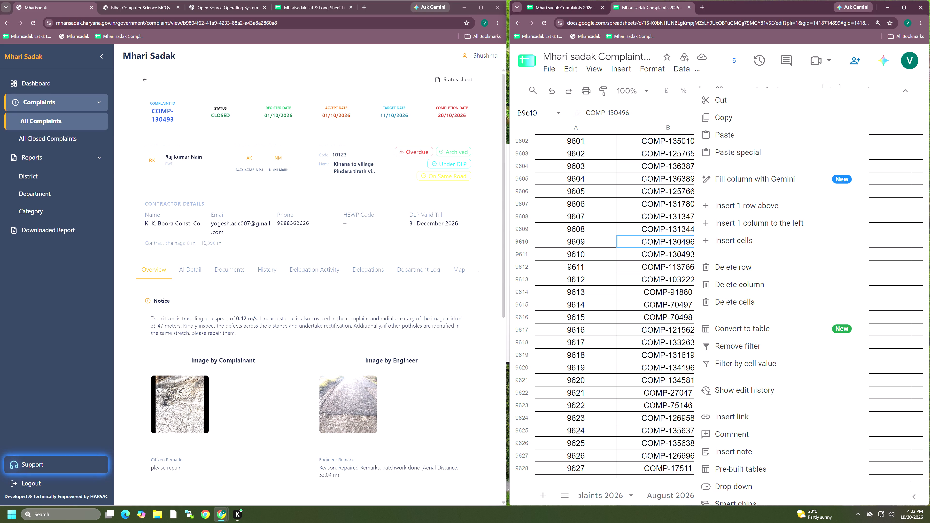
scroll(751, 132, "up", 1)
left_click(750, 132)
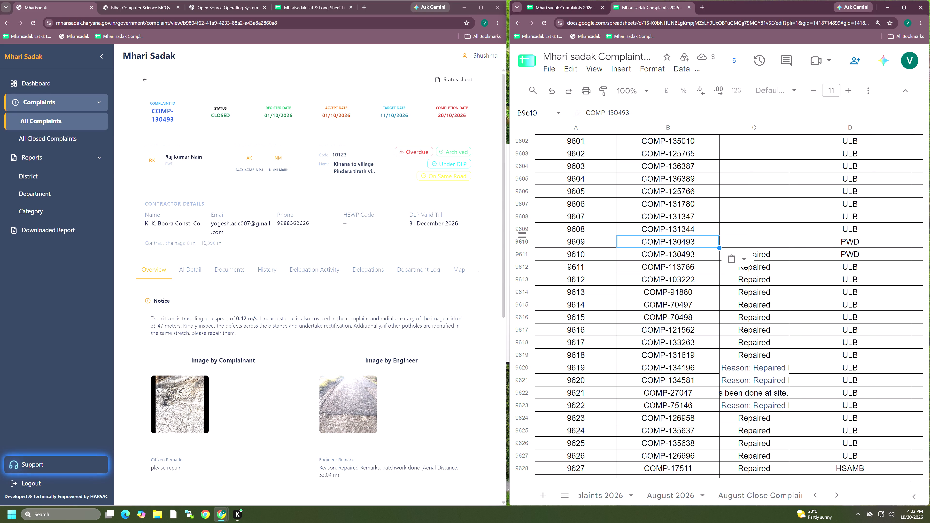
scroll(347, 331, "down", 2)
scroll(347, 334, "up", 3)
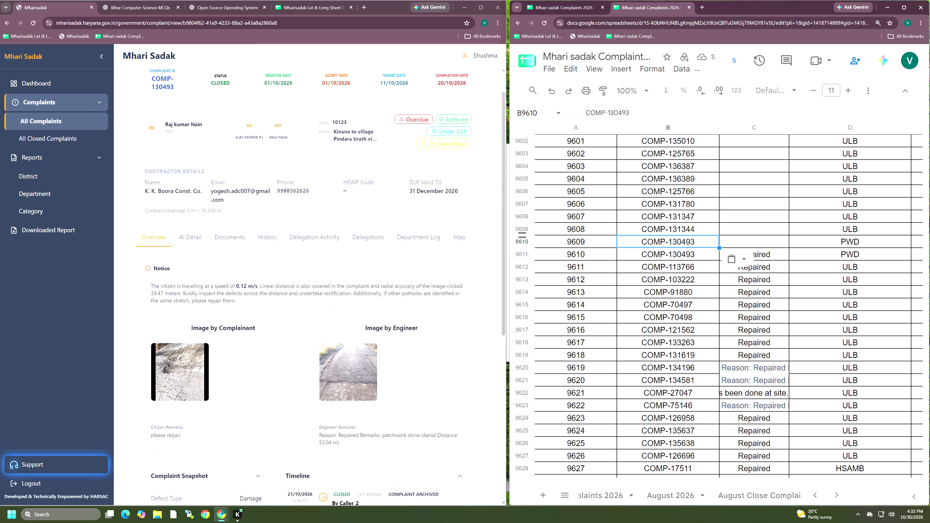
Copy the Repaired status from serial number 9610 and try to transfer it to the empty status cell of serial number 9609.
left_click(768, 251)
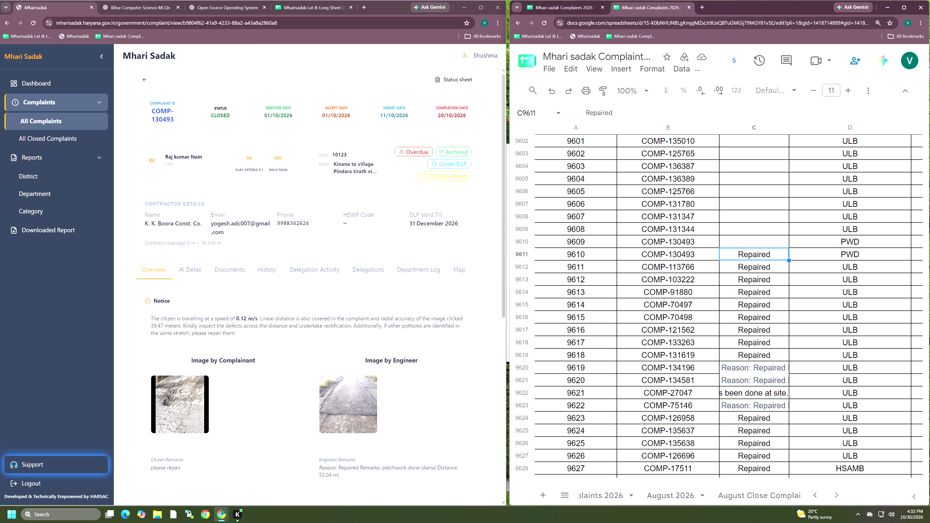
right_click(768, 251)
left_click(806, 121)
right_click(733, 239)
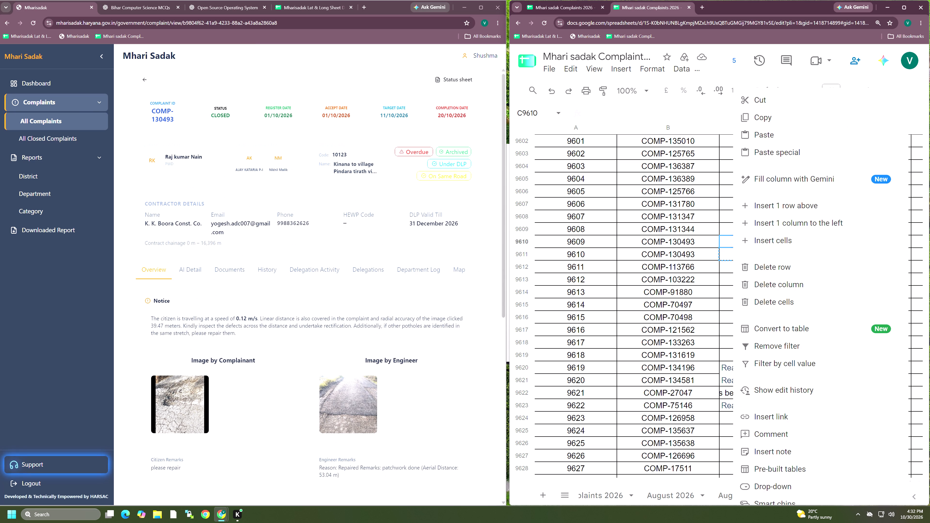
left_click(767, 120)
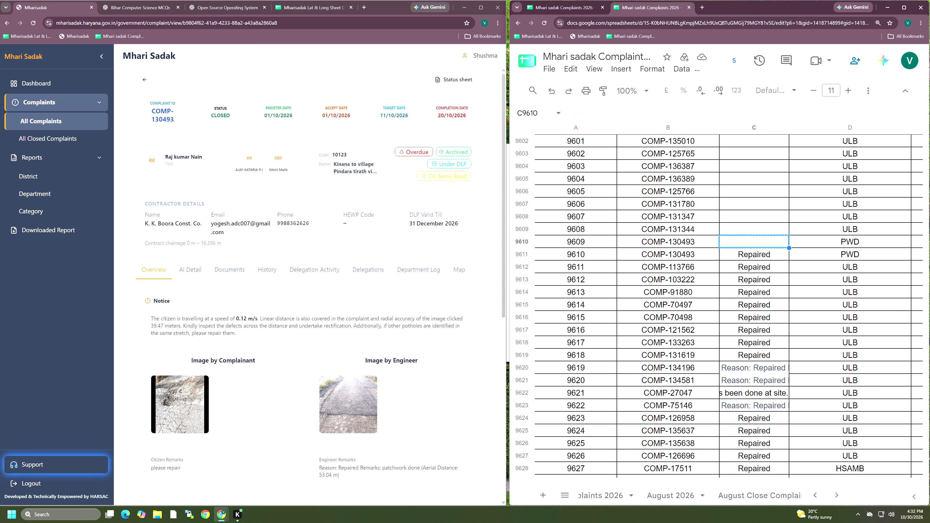
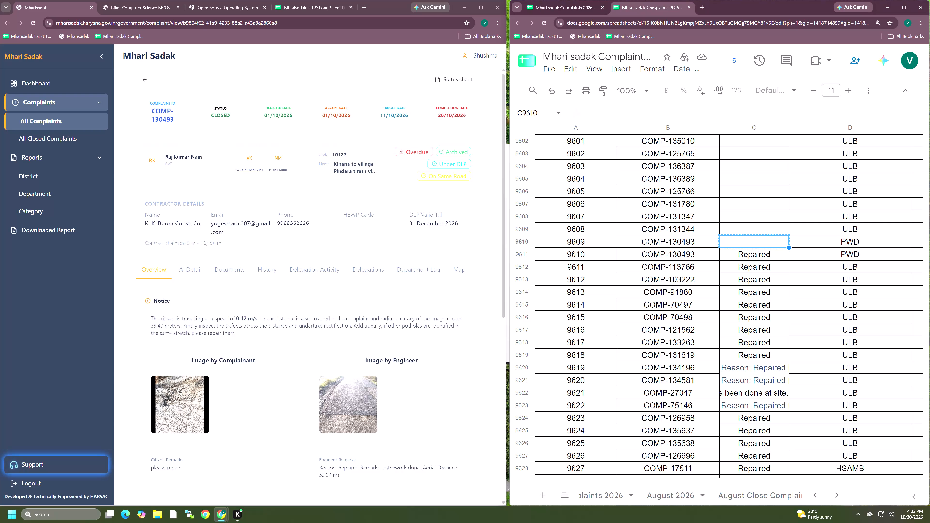
Enter Repaired as the status of COMP-130493 at serial number 9609 in the sheet.
left_click(698, 241)
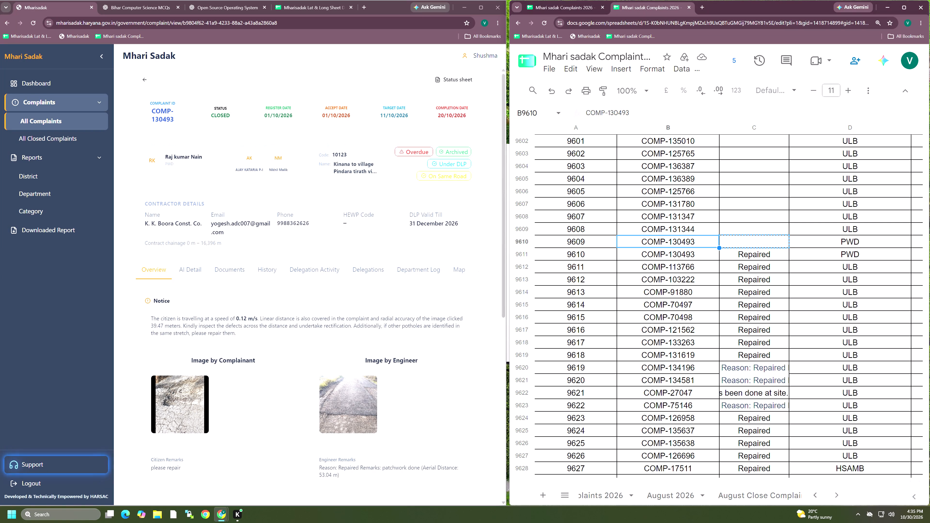
left_click(751, 243)
type("Re")
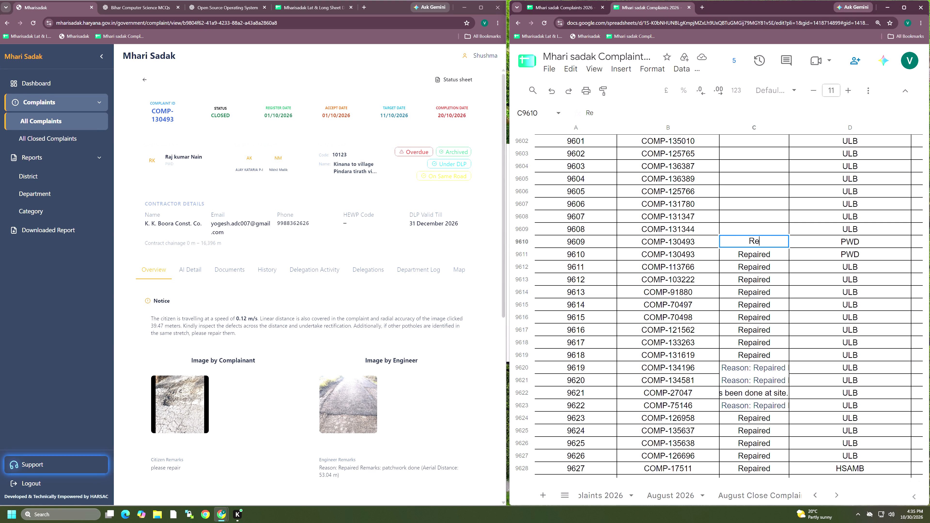
key("p")
key("Return")
left_click(683, 229)
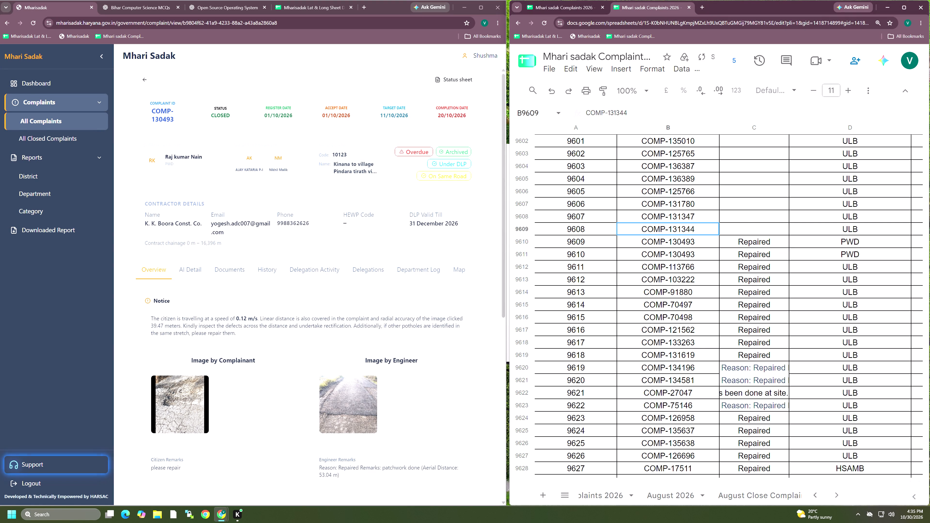
right_click(683, 229)
left_click(748, 115)
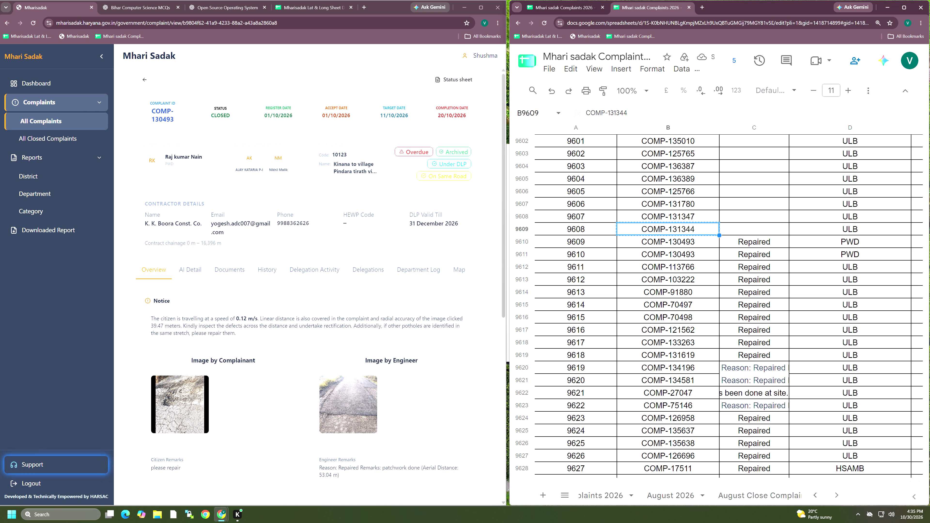
left_click(144, 79)
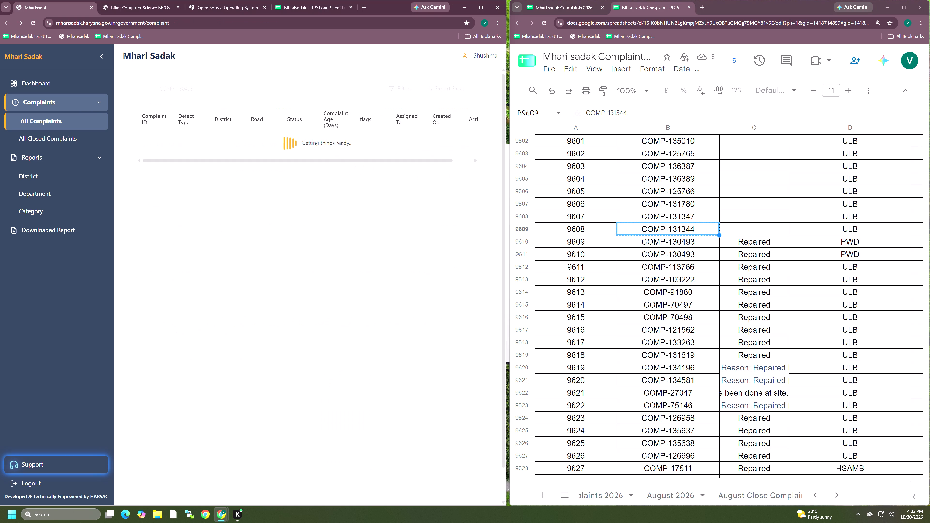
left_click_drag(194, 88, 128, 92)
right_click(209, 91)
left_click(256, 153)
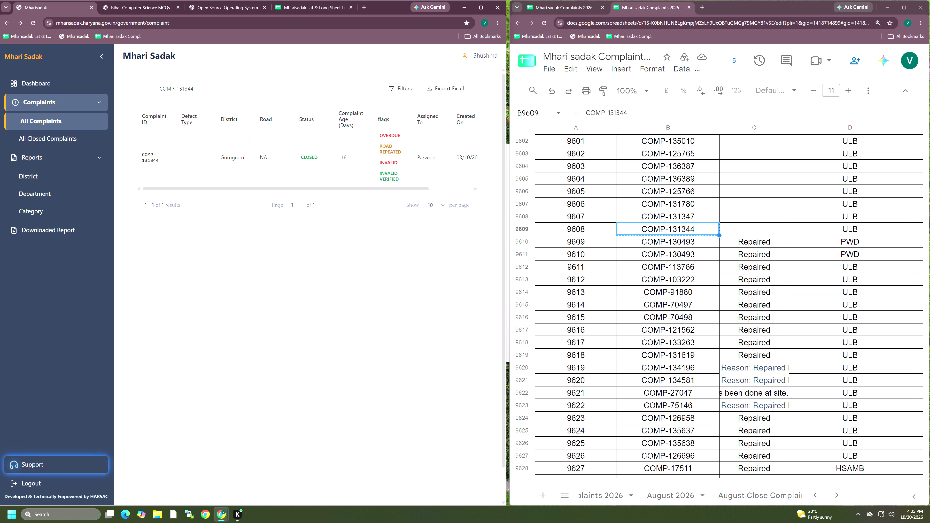
left_click(296, 160)
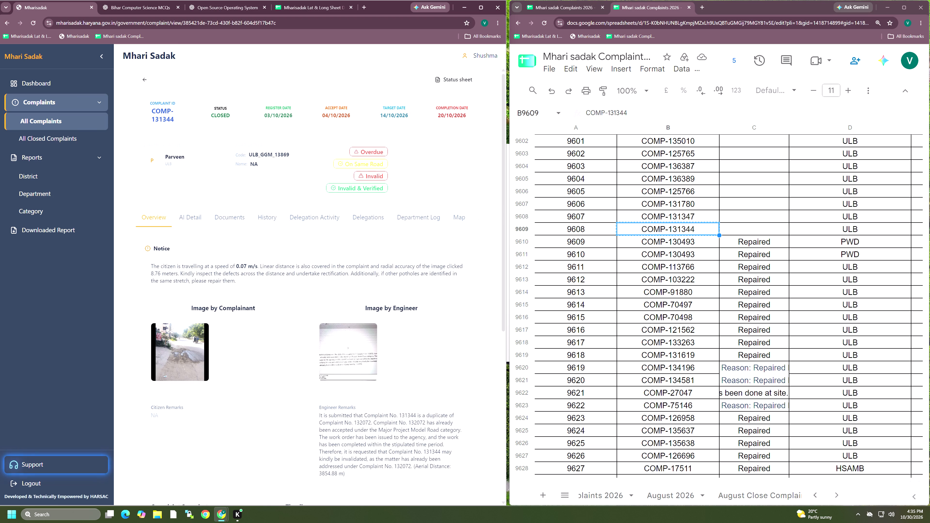